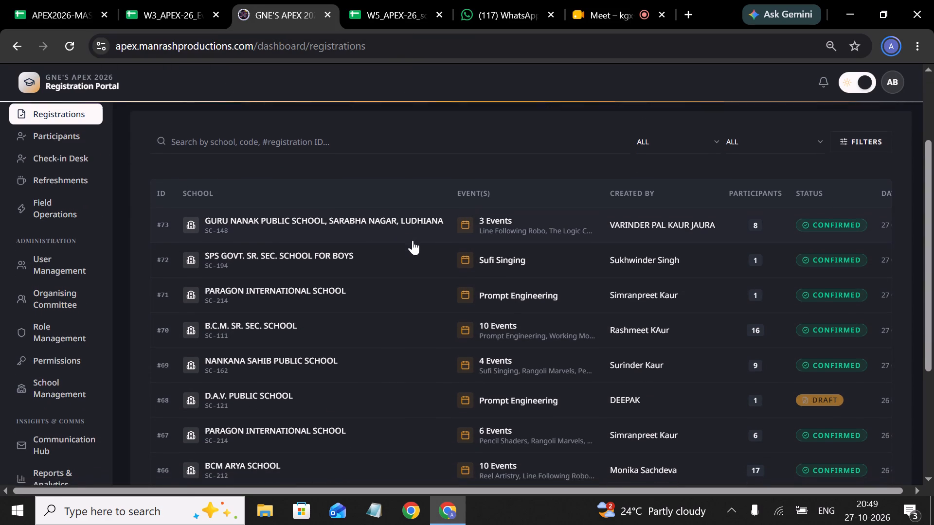
Open the details of B.C.M. SR. SEC. SCHOOL (SC-110) from the Reports & Analytics school list.
scroll(413, 240, "right", 1)
scroll(249, 327, "down", 1)
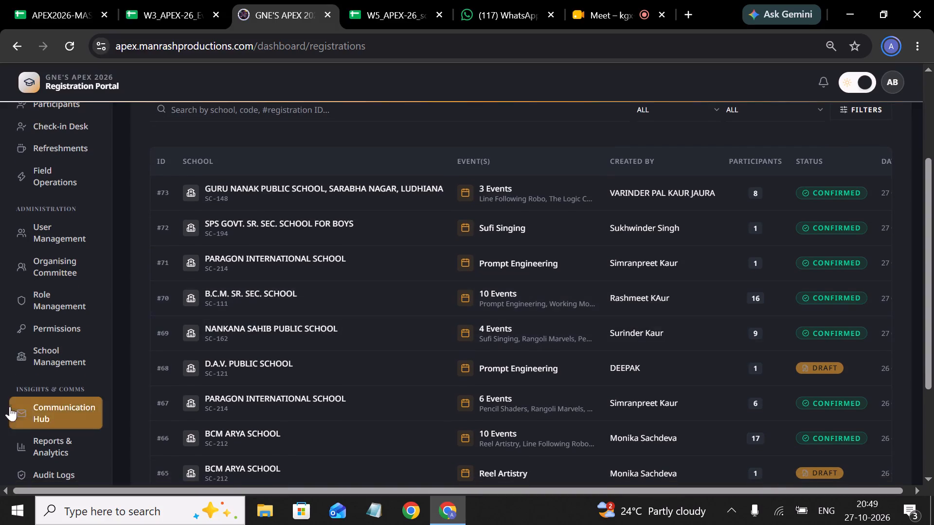
left_click(48, 451)
scroll(287, 365, "down", 1)
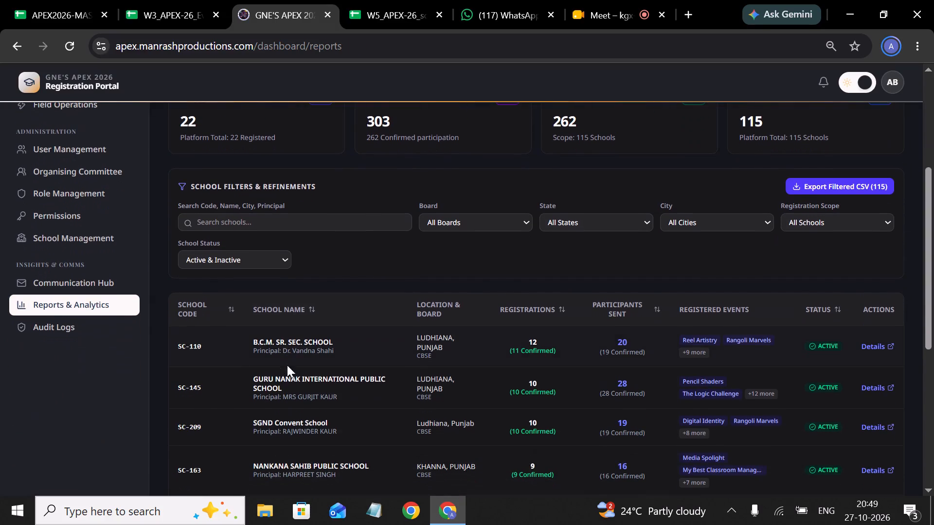
left_click(290, 347)
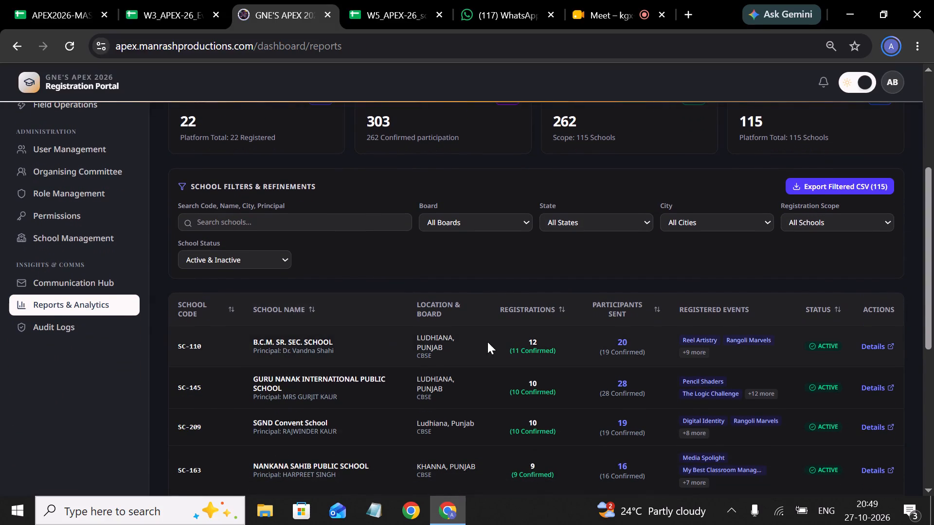
left_click(487, 342)
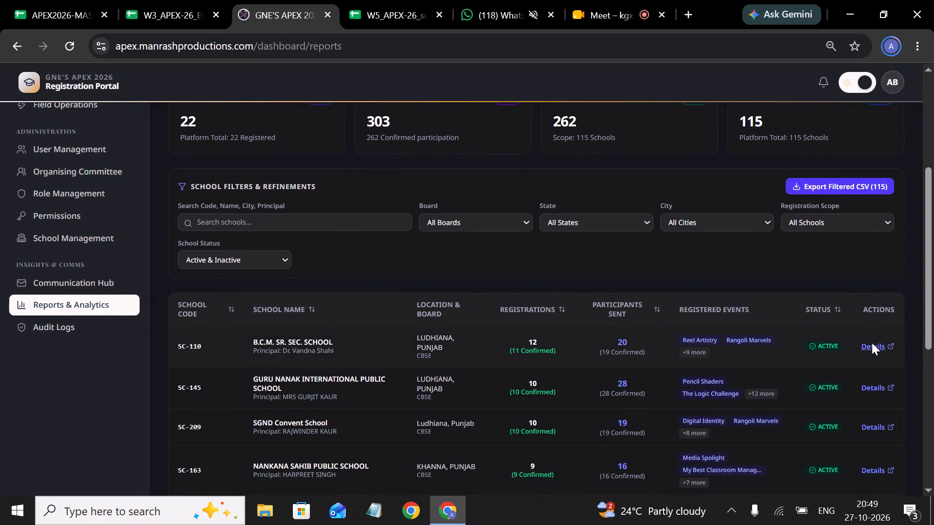
left_click(872, 343)
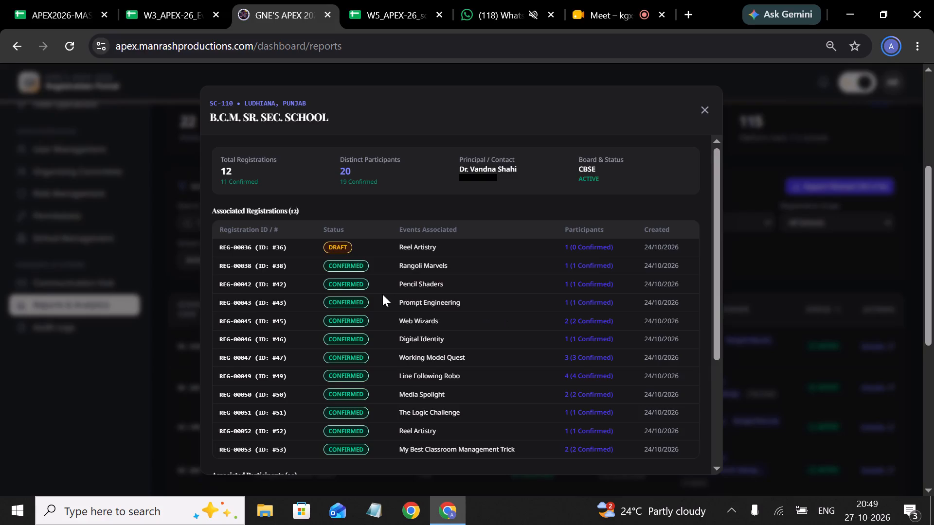
Examine the school's associated registrations and its full list of associated participants.
scroll(382, 294, "down", 4)
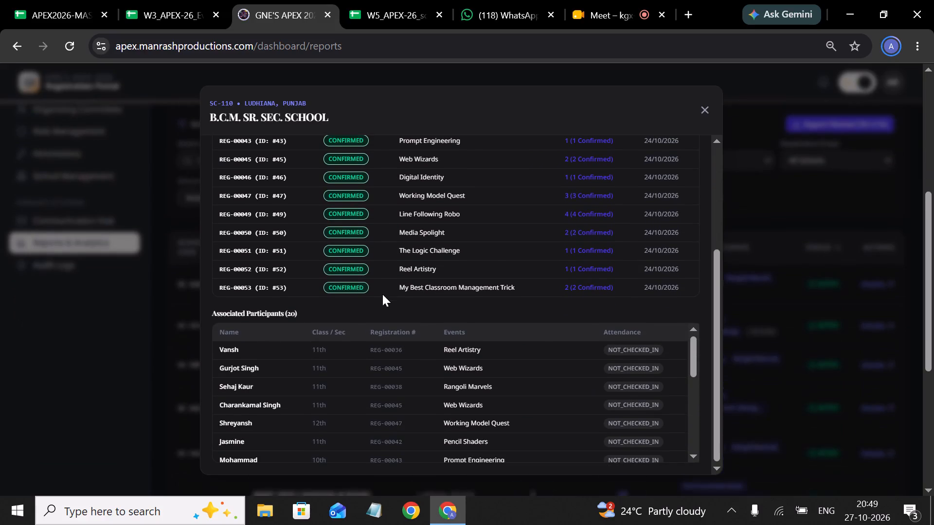
scroll(382, 294, "down", 1)
scroll(429, 397, "up", 1)
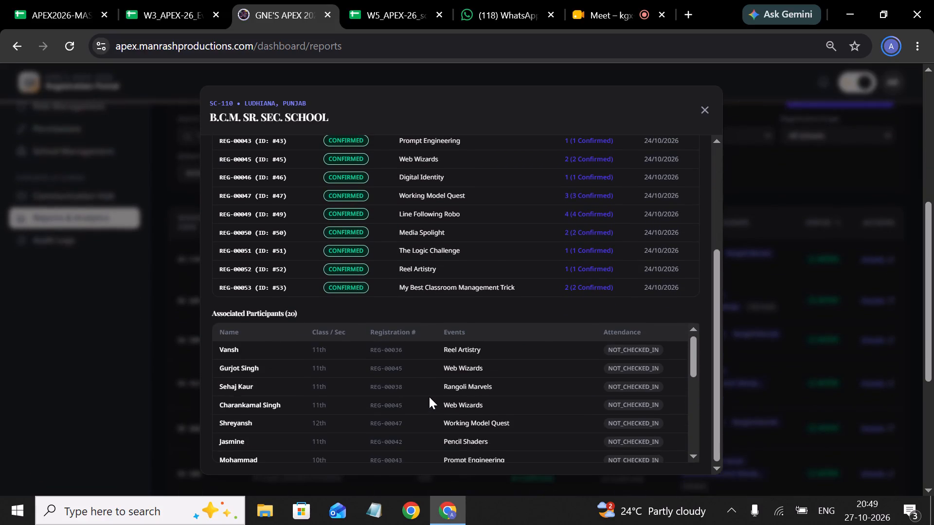
scroll(429, 397, "up", 1)
scroll(513, 392, "down", 4)
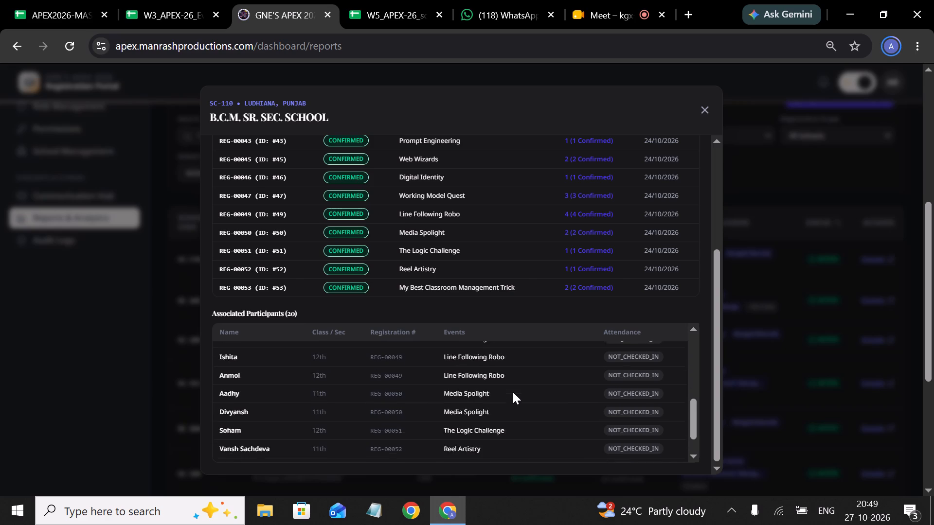
scroll(513, 392, "down", 1)
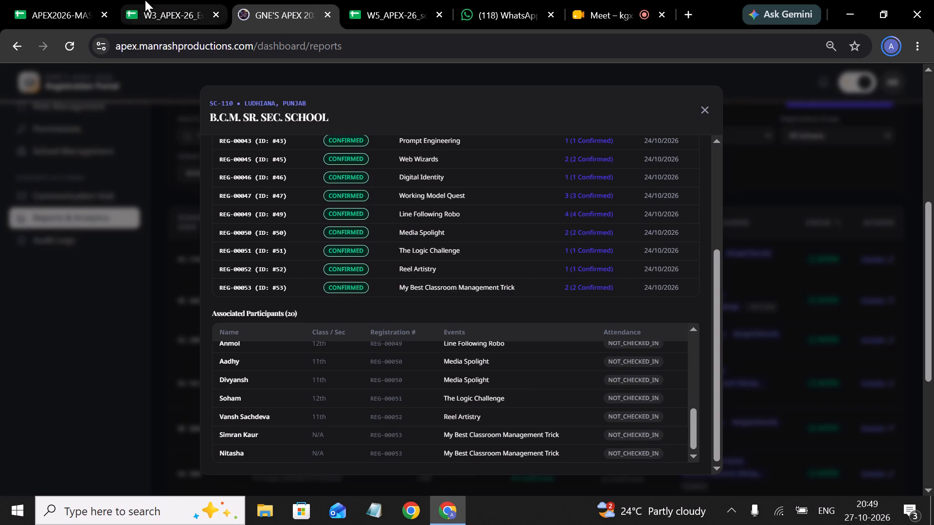
Switch to the W3_APEX-26_Event_Wise spreadsheet and review the PENCIL SHADERS, RANGOLI MARVELS and PROMPT ENGINEERING sheets.
left_click(145, 0)
scroll(270, 211, "right", 1)
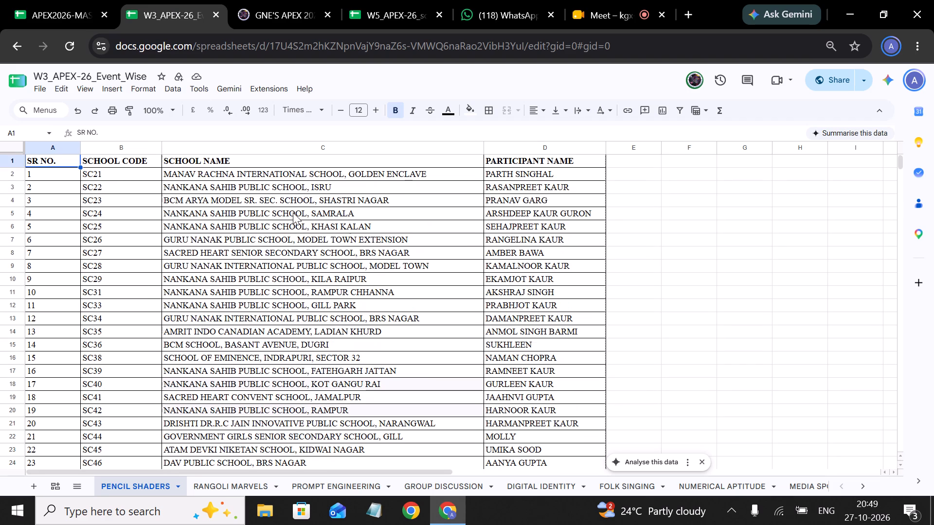
scroll(351, 223, "down", 4)
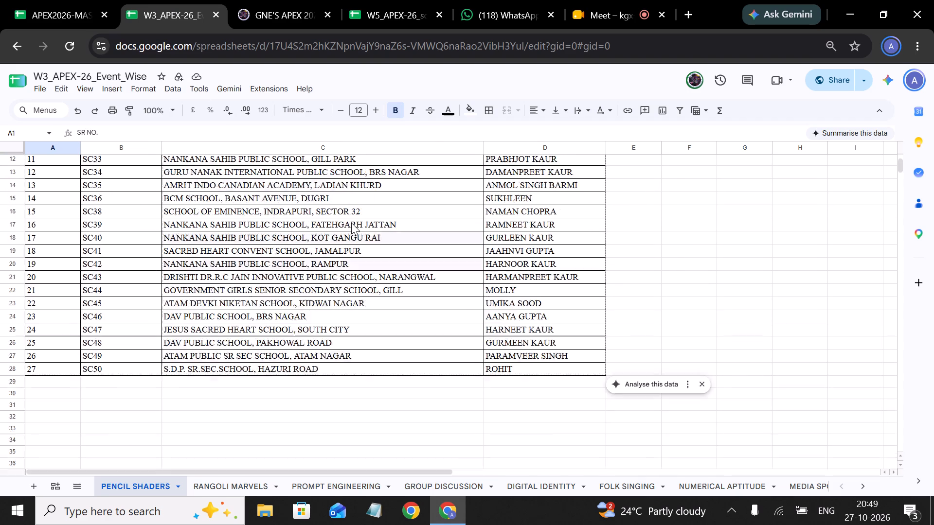
scroll(351, 223, "down", 1)
scroll(351, 223, "up", 4)
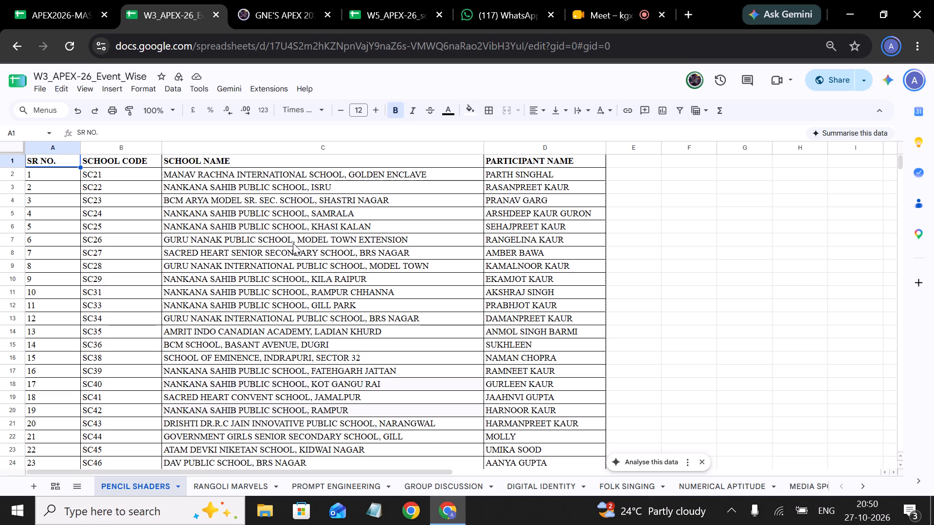
scroll(313, 284, "down", 3)
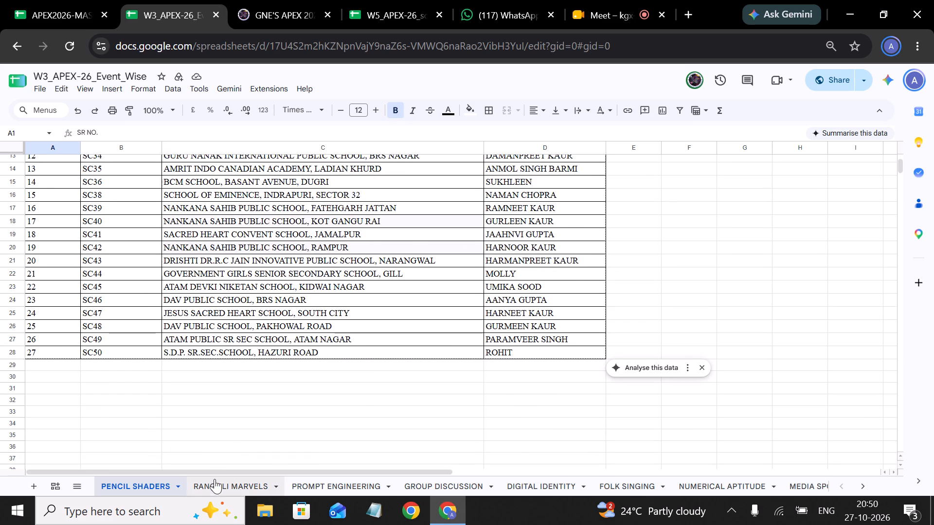
left_click(215, 481)
left_click(317, 485)
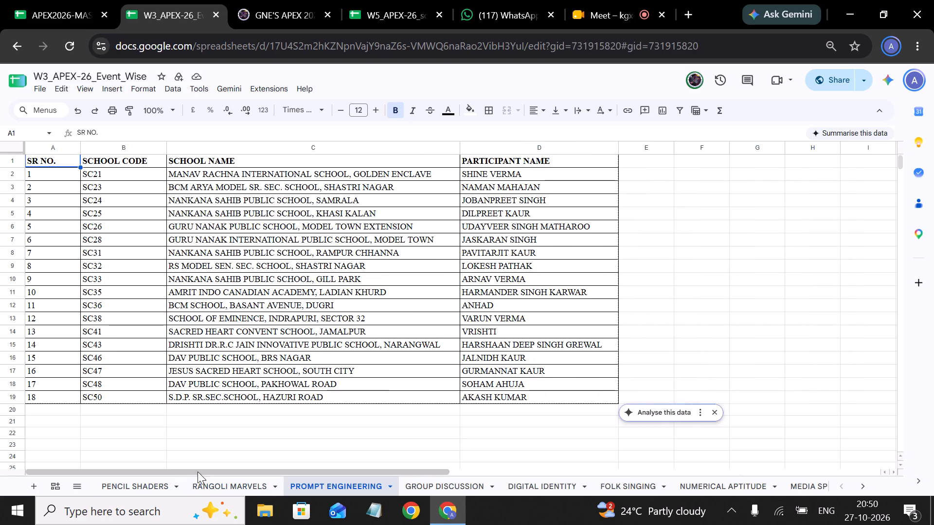
left_click(121, 488)
scroll(340, 316, "up", 4)
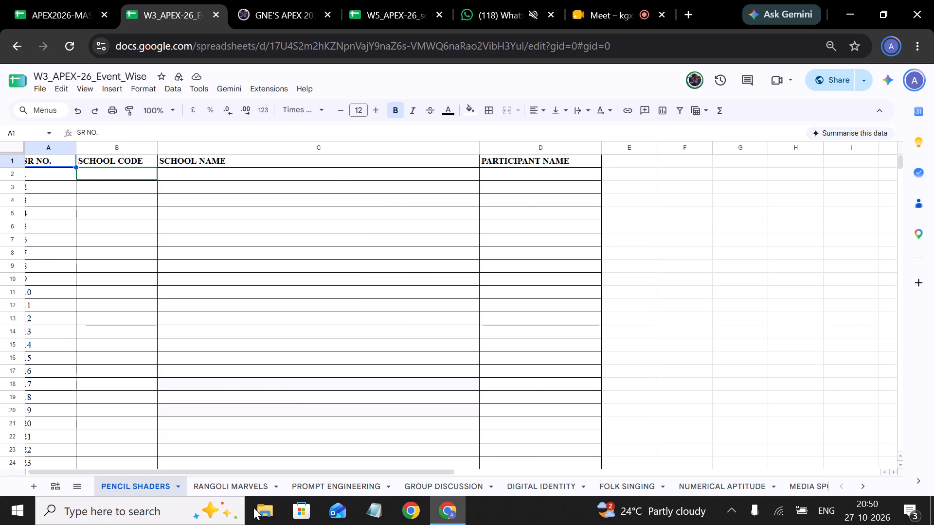
Clear the participant entries in A2:D19 of the PROMPT ENGINEERING sheet, keeping the header row.
left_click(317, 490)
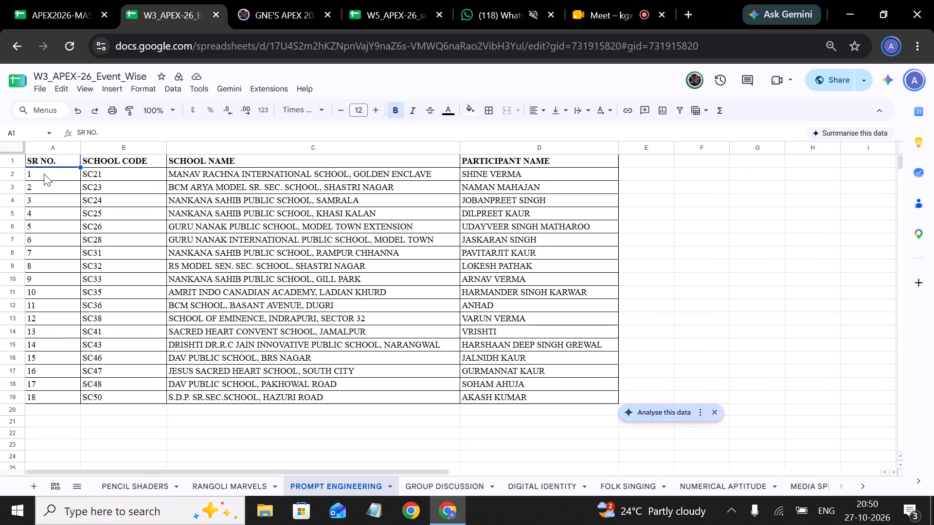
left_click_drag(44, 174, 578, 401)
key("BackSpace")
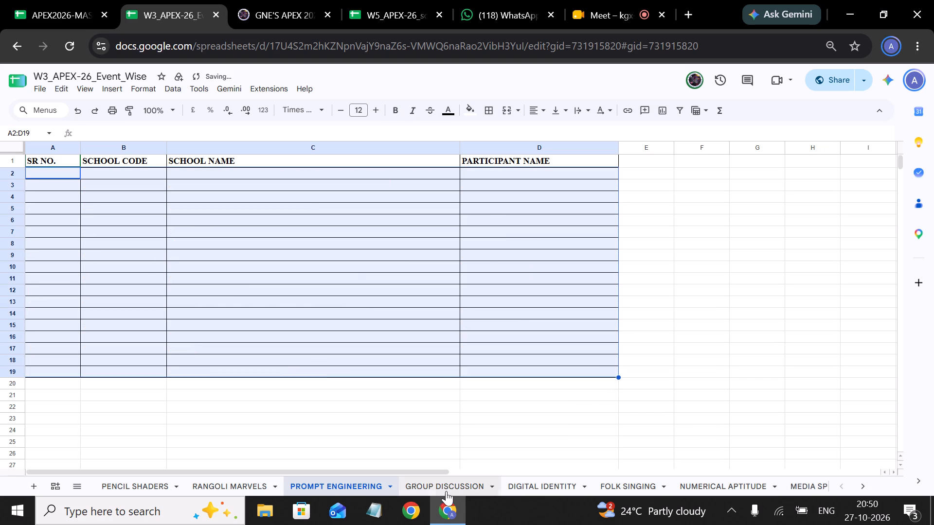
Clear the participant entries in A2:D18 of the GROUP DISCUSSION sheet, keeping the header row.
left_click(442, 492)
left_click_drag(53, 175, 521, 385)
key("BackSpace")
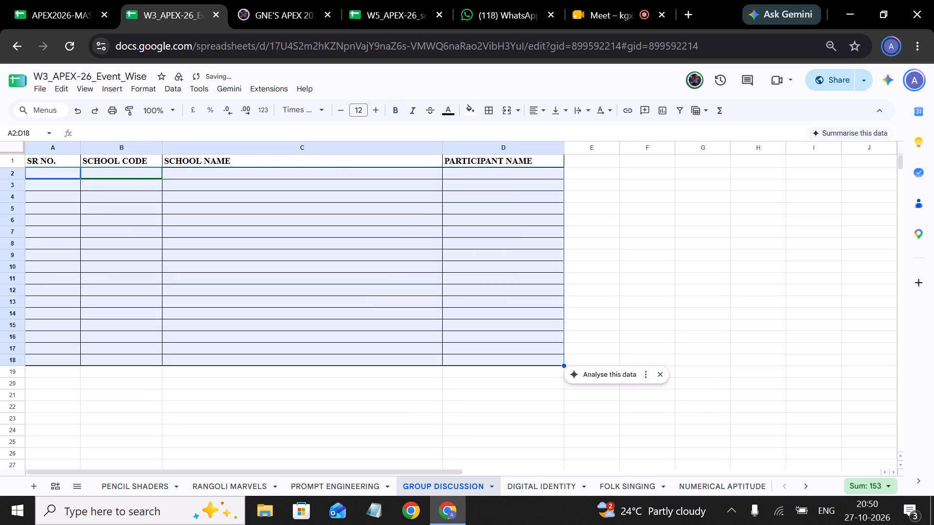
Clear the participant entries in A2:D20 and the P marks in E2:E20 of the DIGITAL IDENTITY sheet.
left_click(522, 490)
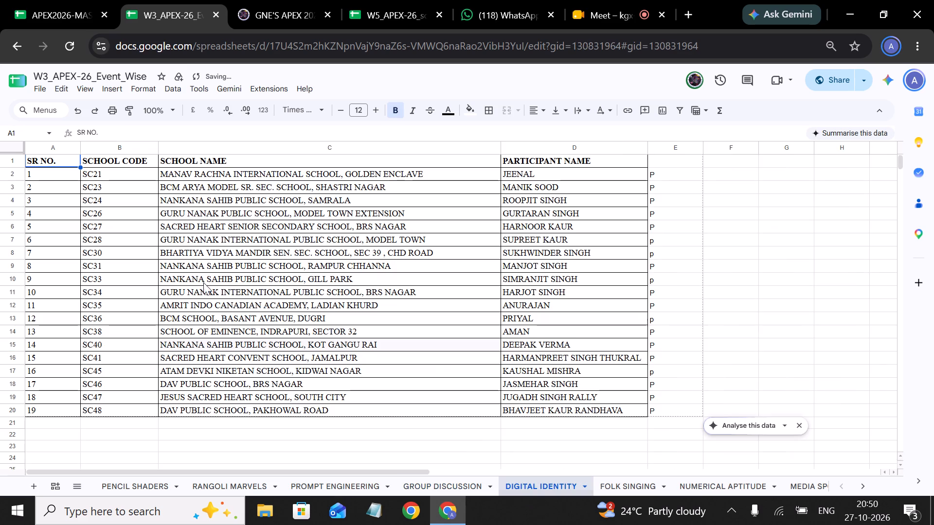
left_click_drag(48, 172, 554, 395)
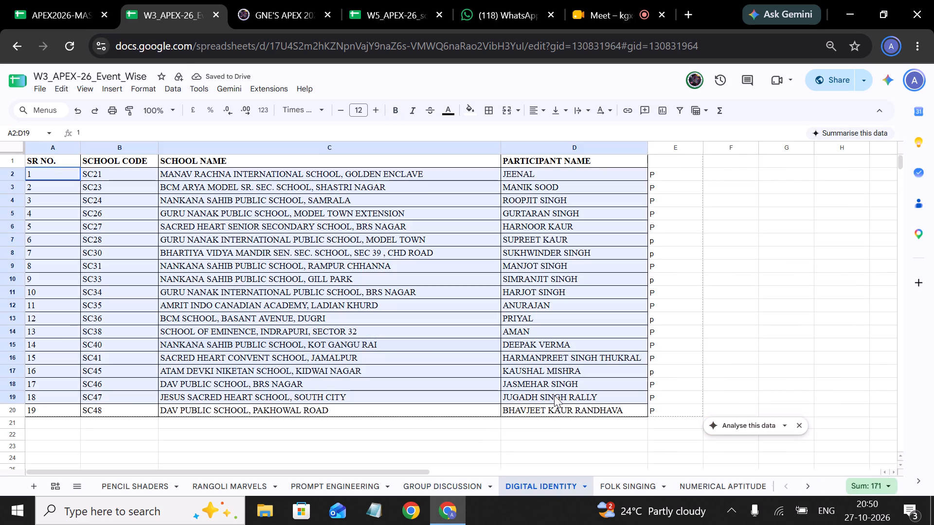
left_click_drag(554, 395, 562, 408)
key("BackSpace")
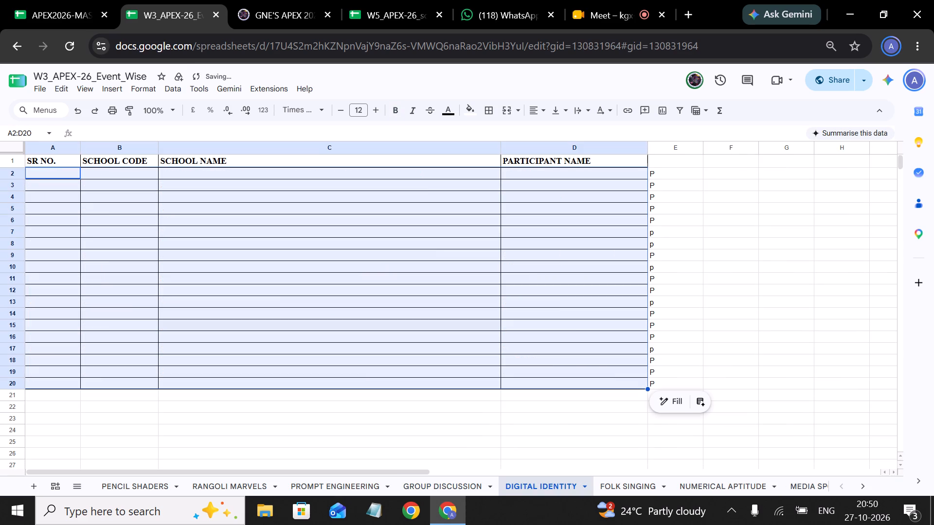
left_click_drag(678, 172, 675, 385)
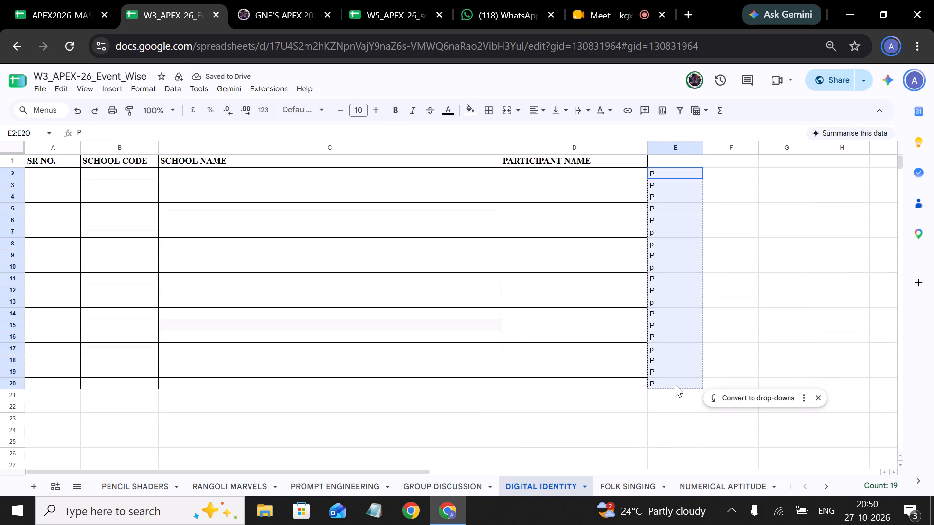
key("BackSpace")
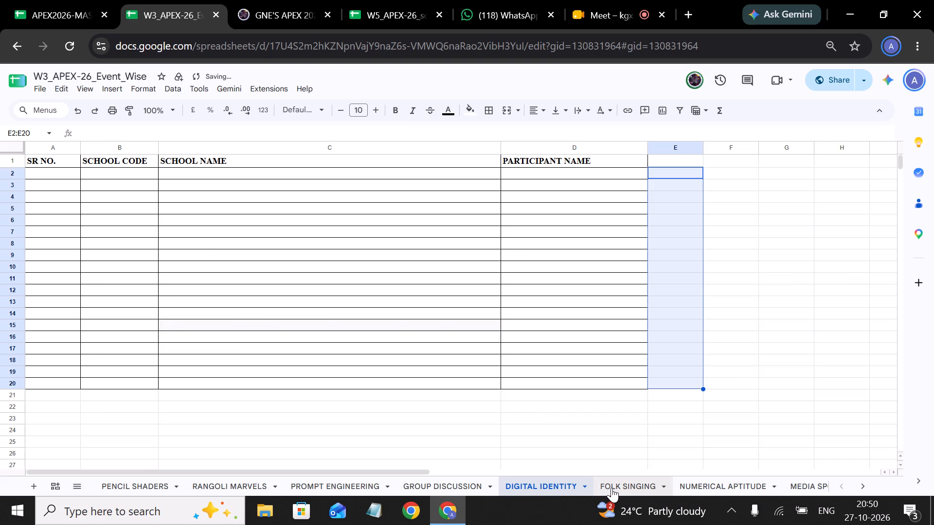
Clear the participant entries in A2:D21 of the FOLK SINGING sheet, keeping the header row.
left_click(611, 488)
left_click_drag(57, 176, 513, 424)
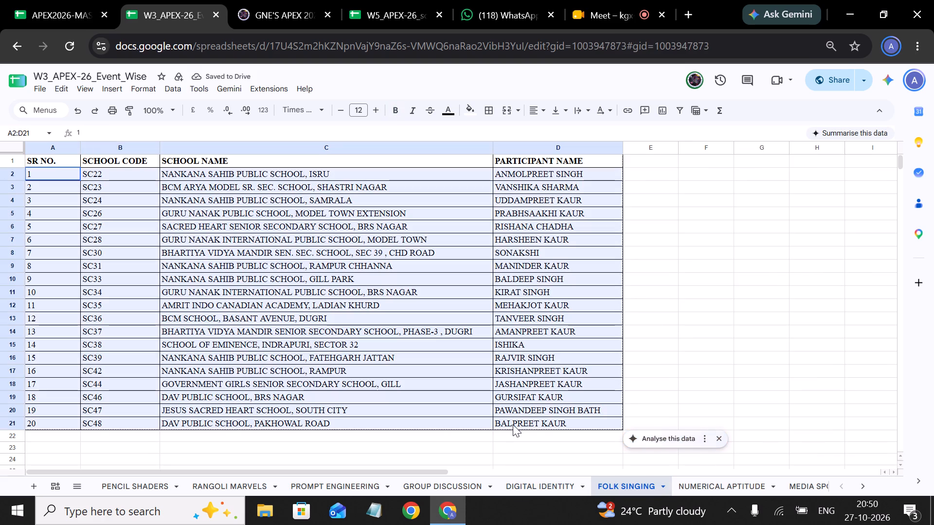
left_click_drag(513, 424, 539, 419)
key("BackSpace")
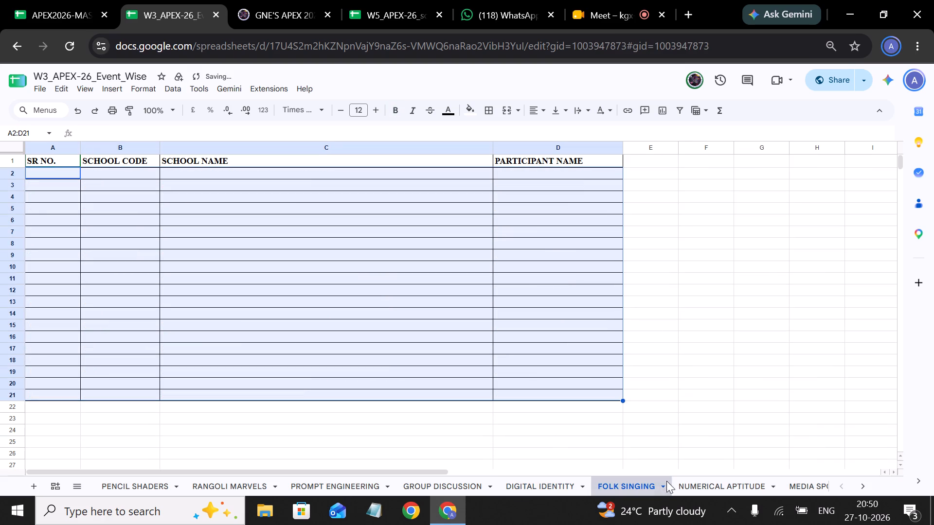
Clear the participant entries in A2:D21 of the NUMERICAL APTITUDE sheet, keeping the header row.
left_click(688, 484)
left_click_drag(54, 175, 146, 213)
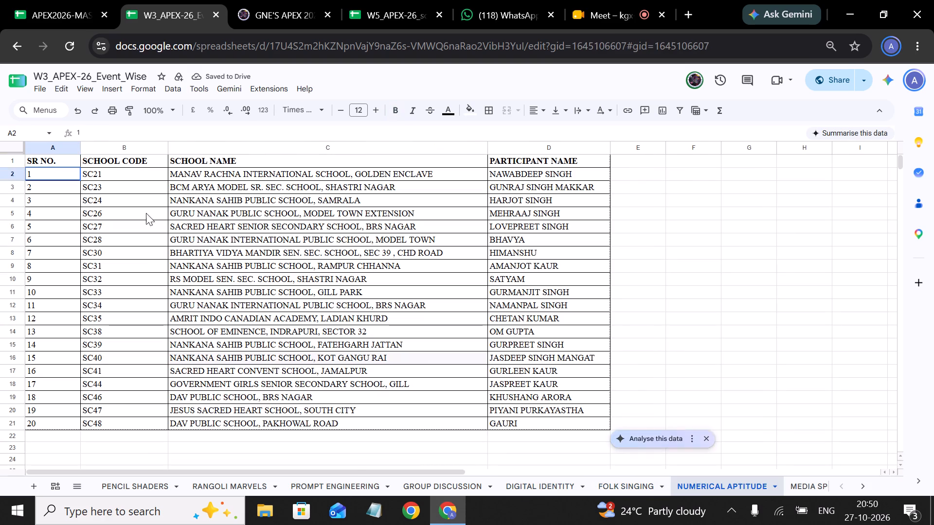
left_click_drag(146, 213, 557, 422)
key("BackSpace")
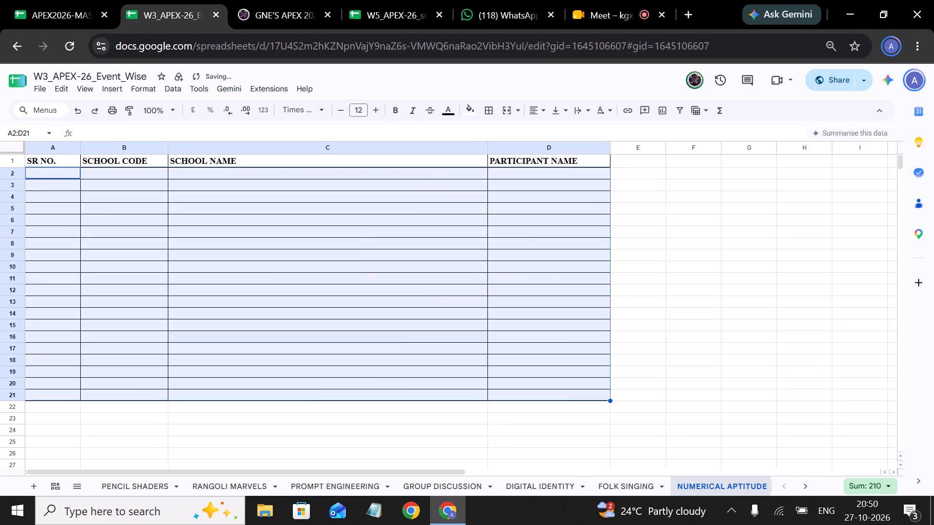
Clear the participant entries in A2:D35 of the MEDIA SPOTLIGHT sheet, keeping the header row.
left_click(811, 481)
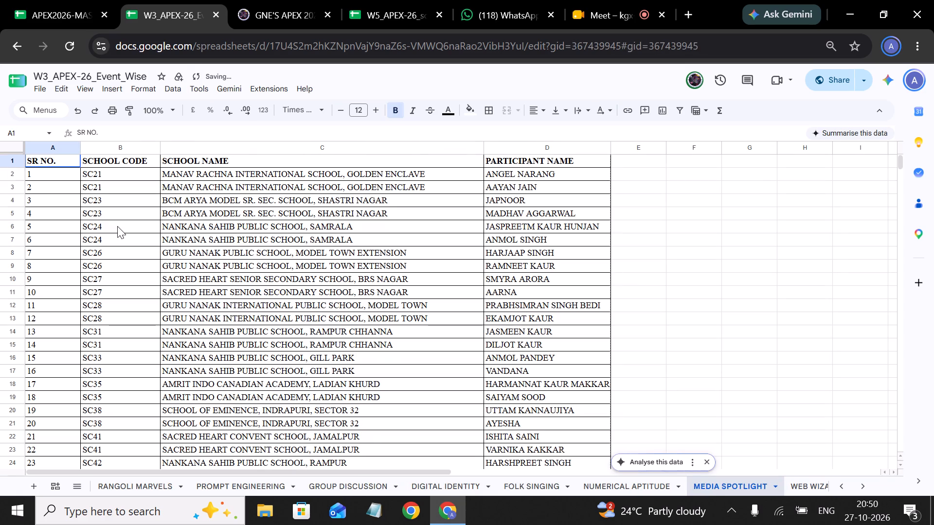
left_click_drag(41, 176, 589, 474)
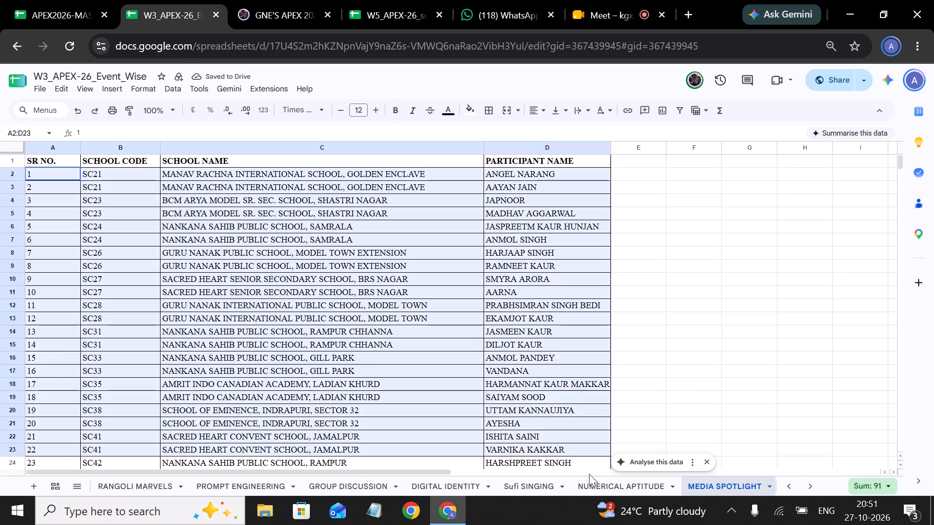
left_click_drag(589, 474, 550, 391)
key("BackSpace")
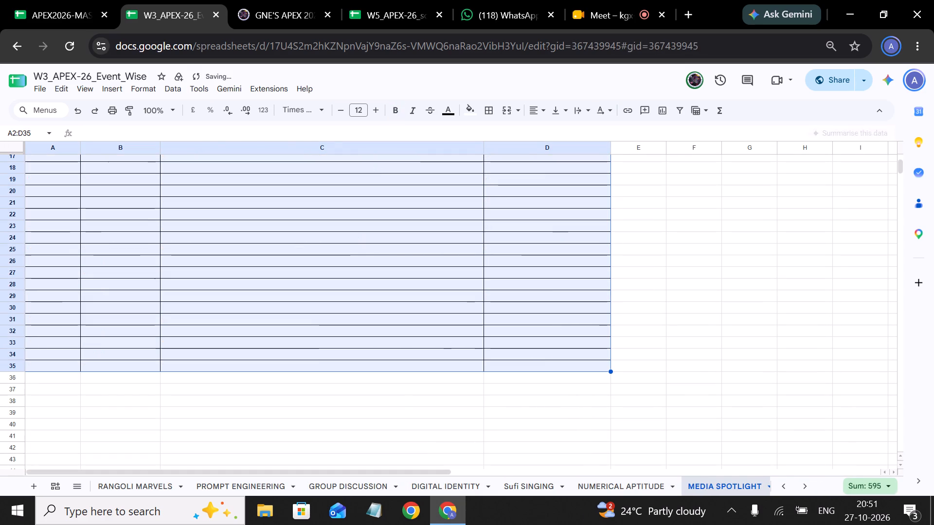
Clear the participant entries in A2:D23 of the WEB WIZARDS sheet, keeping the header row.
left_click(792, 490)
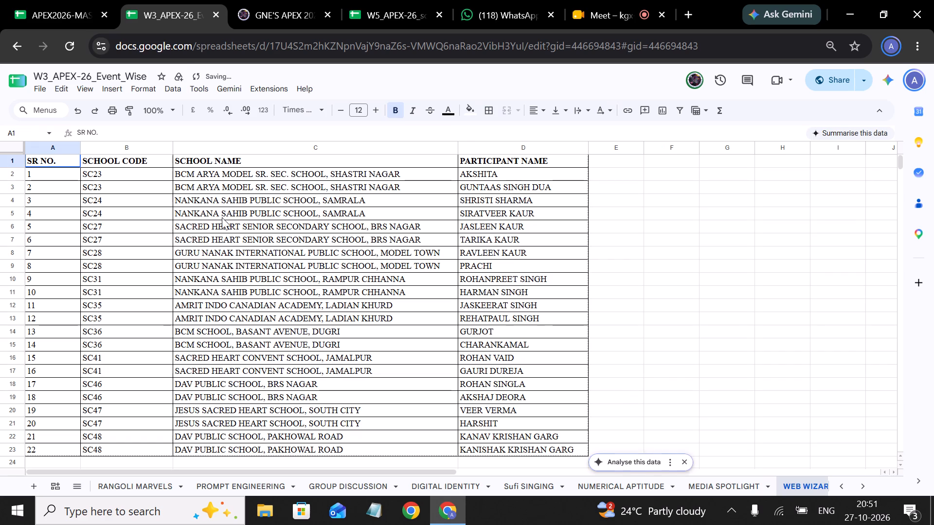
left_click_drag(60, 177, 482, 447)
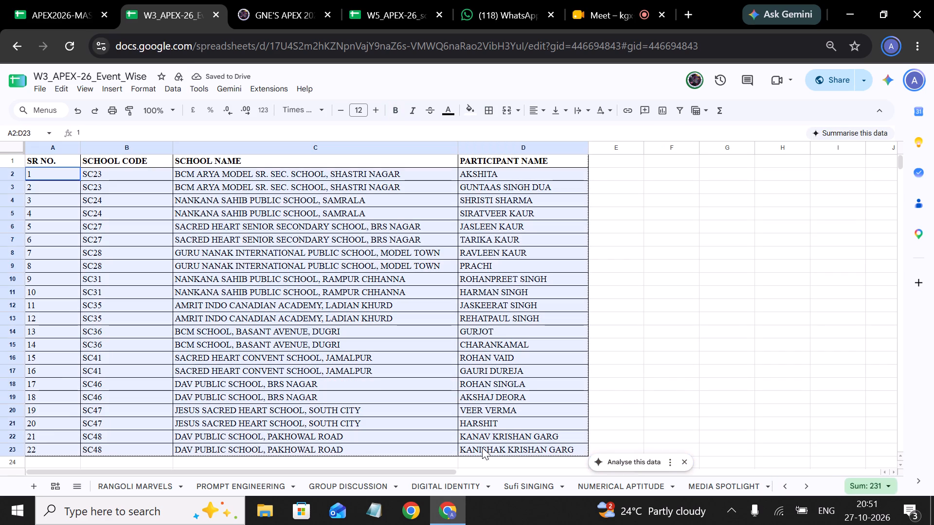
left_click_drag(482, 447, 493, 449)
key("BackSpace")
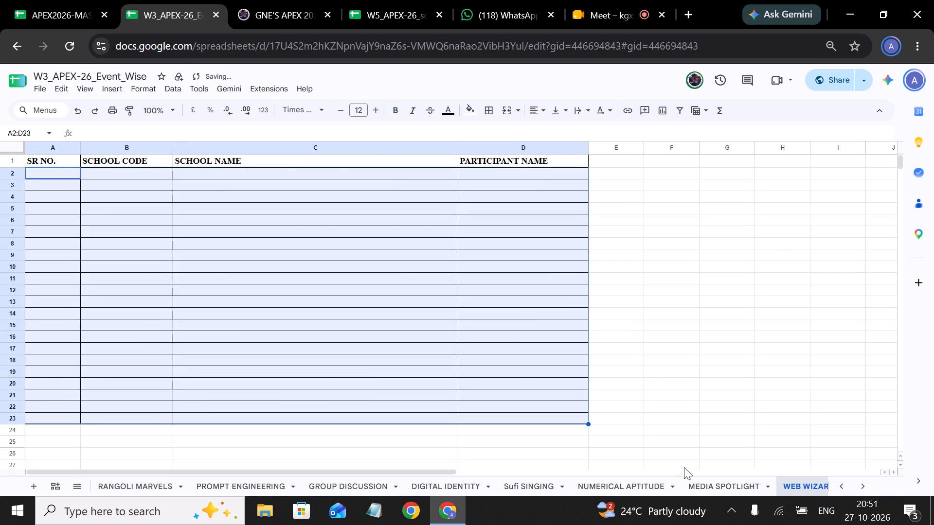
Clear the participant entries in A2:D25 of the SQL MASTERS sheet, keeping the header row.
scroll(676, 471, "left", 2)
scroll(724, 487, "left", 3)
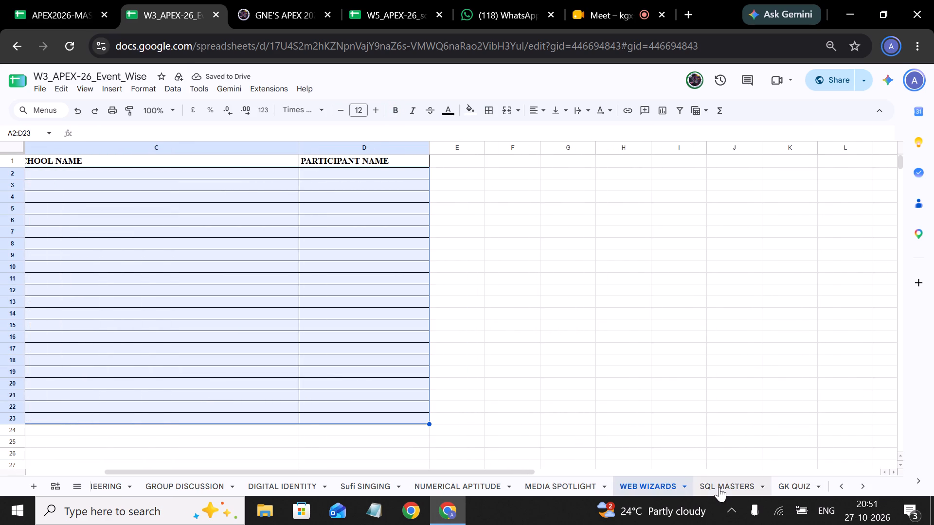
left_click(719, 487)
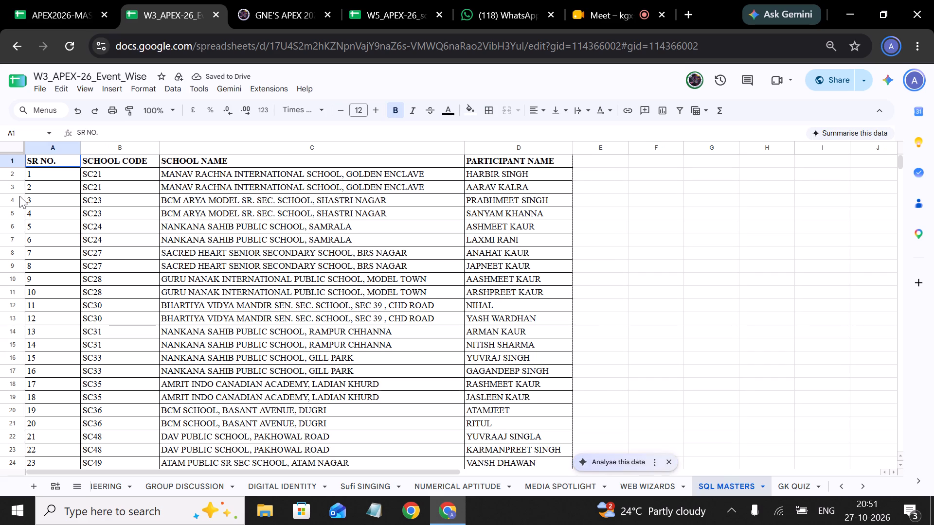
left_click_drag(39, 176, 495, 420)
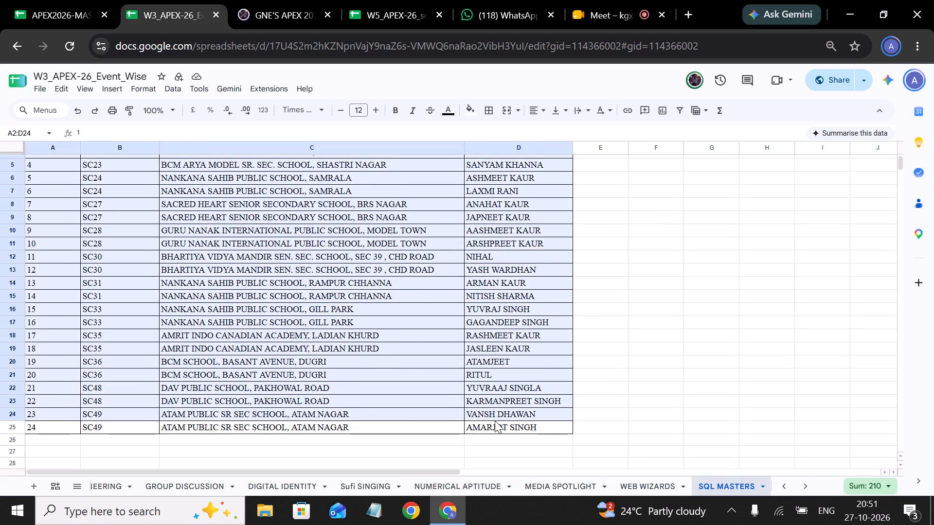
left_click_drag(495, 420, 500, 429)
key("BackSpace")
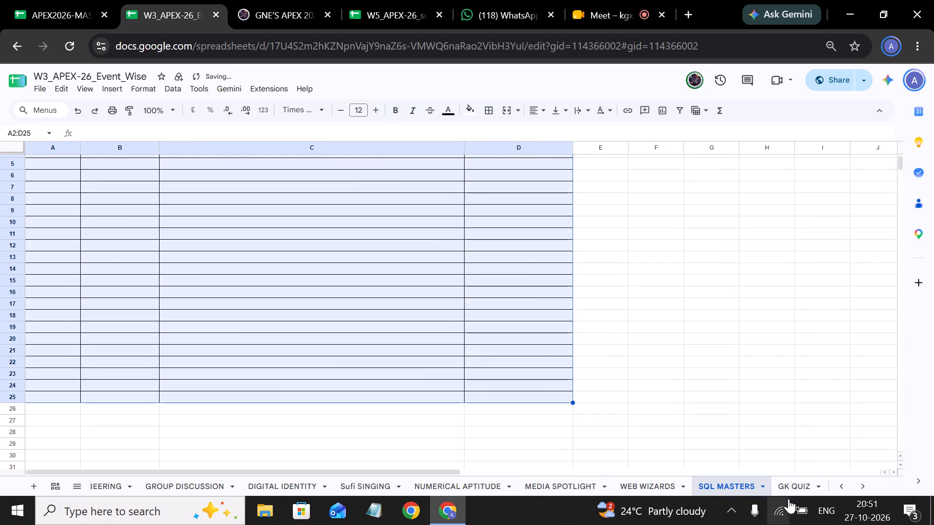
Clear the participant entries in A2:D64 of the GK QUIZ sheet, keeping the header row.
left_click(788, 487)
scroll(347, 304, "up", 1)
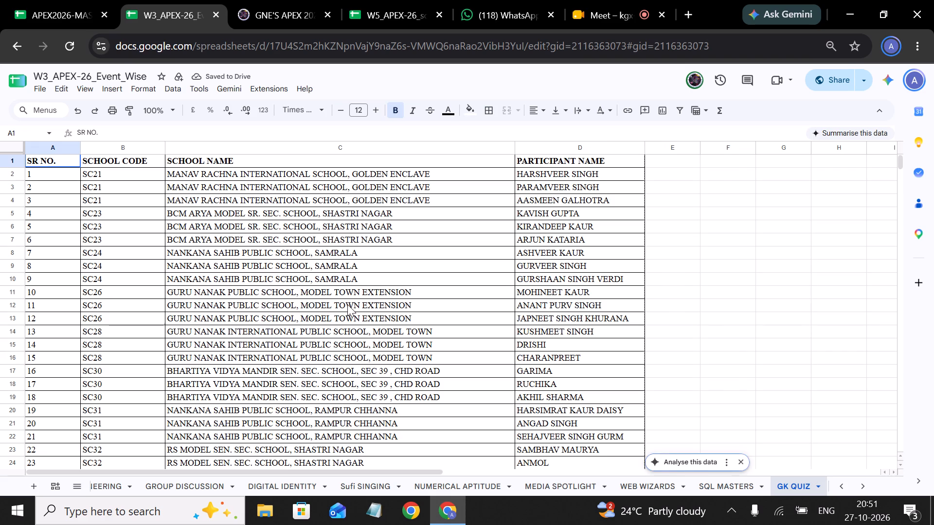
scroll(347, 304, "up", 1)
left_click_drag(59, 178, 61, 178)
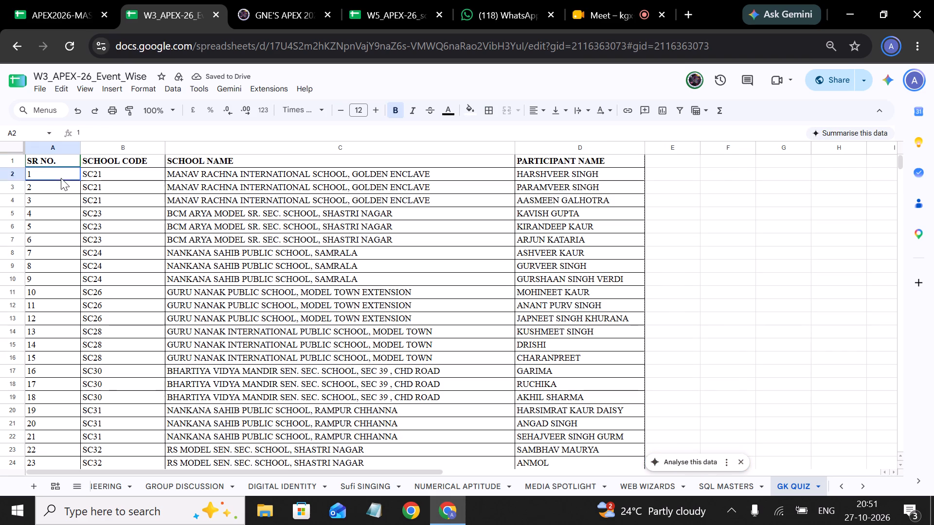
left_click_drag(61, 178, 572, 488)
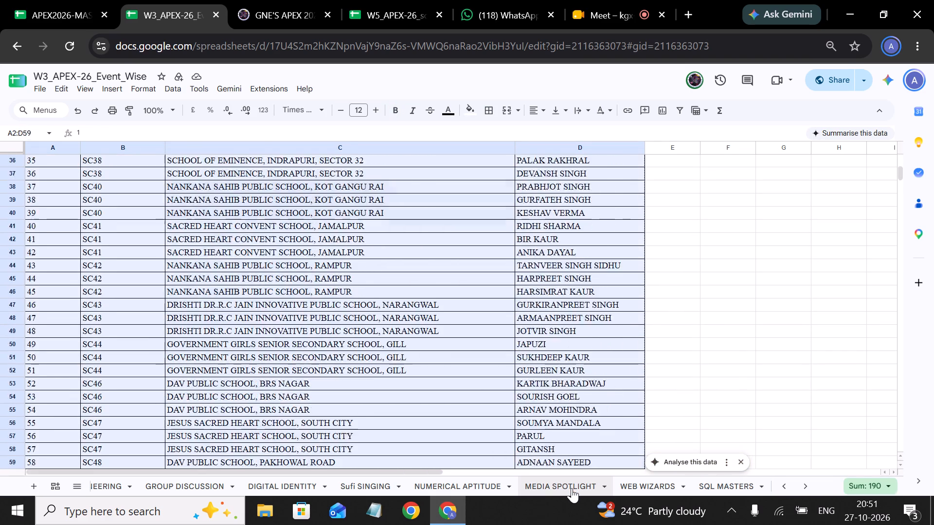
left_click_drag(572, 488, 569, 322)
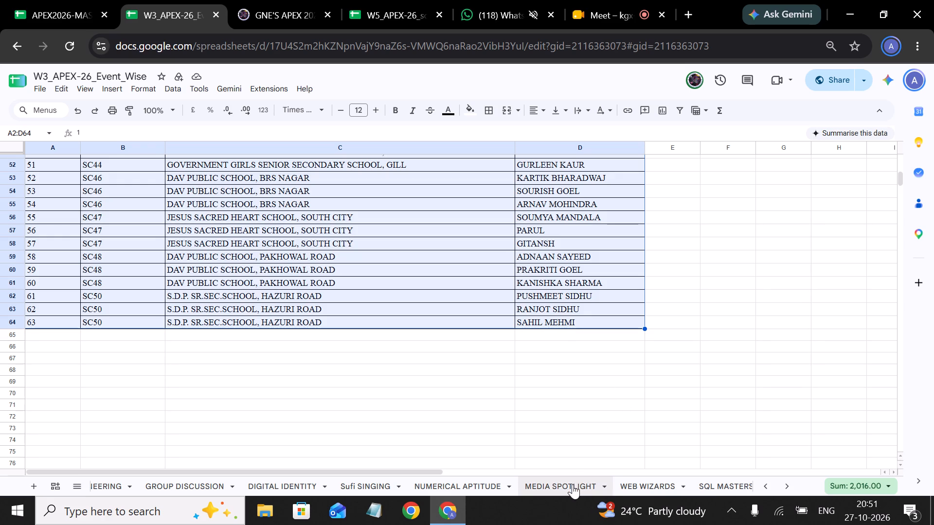
scroll(573, 484, "left", 3)
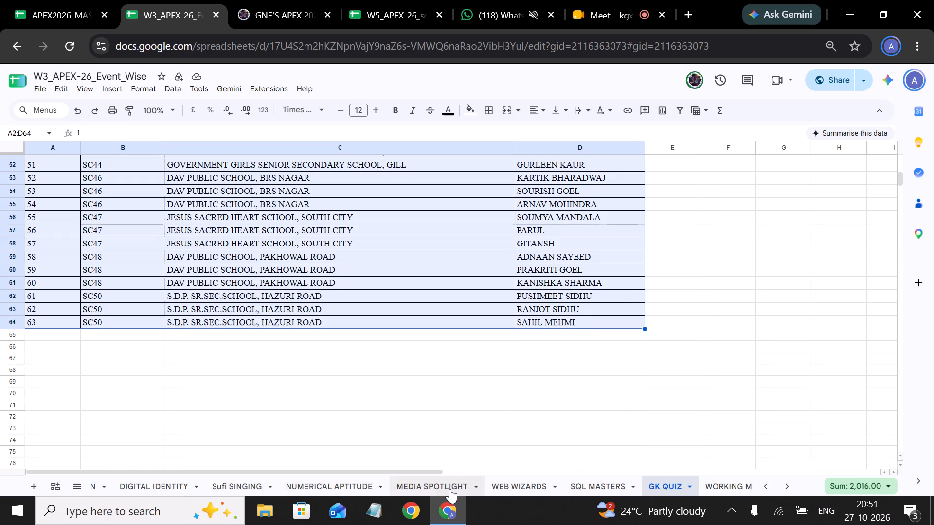
key("BackSpace")
scroll(415, 261, "up", 7)
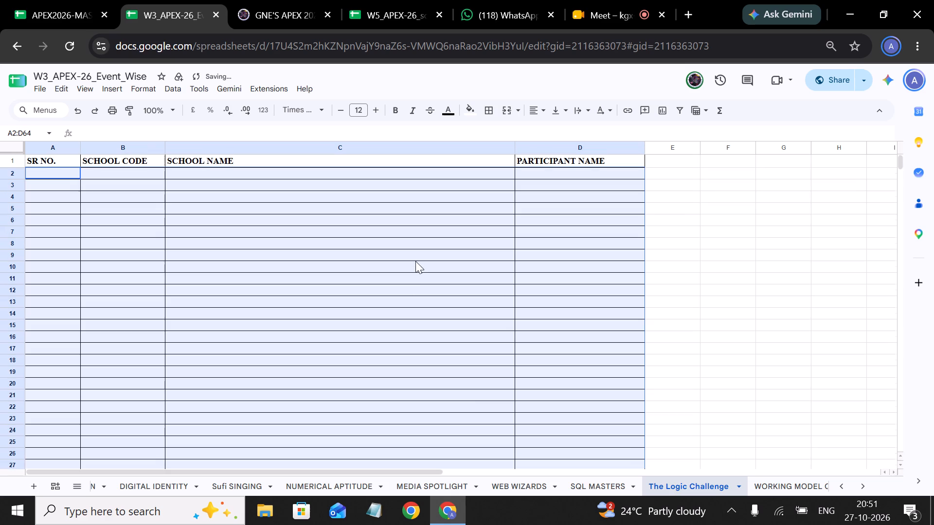
scroll(415, 261, "up", 1)
Clear the participant entries in A2:D73 of the WORKING MODEL QUEST sheet, keeping the header row.
scroll(666, 489, "left", 3)
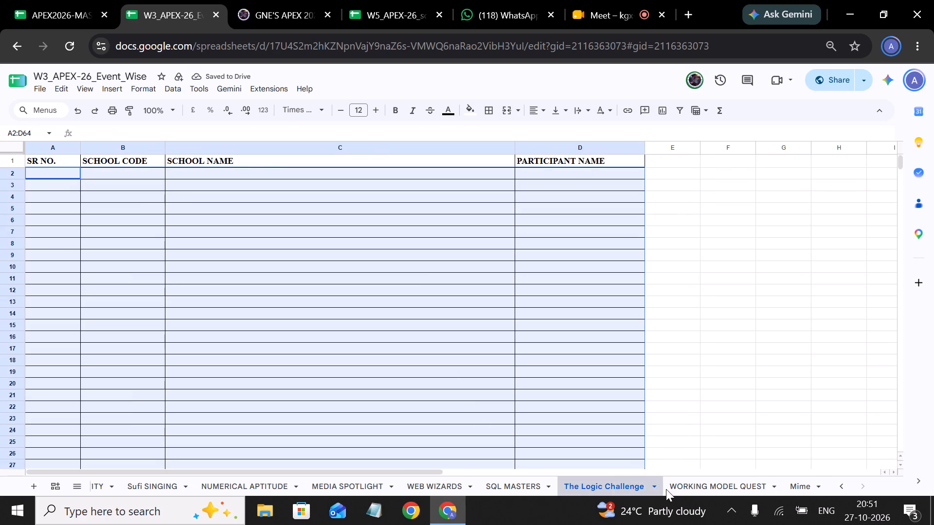
left_click(683, 487)
scroll(374, 343, "up", 3)
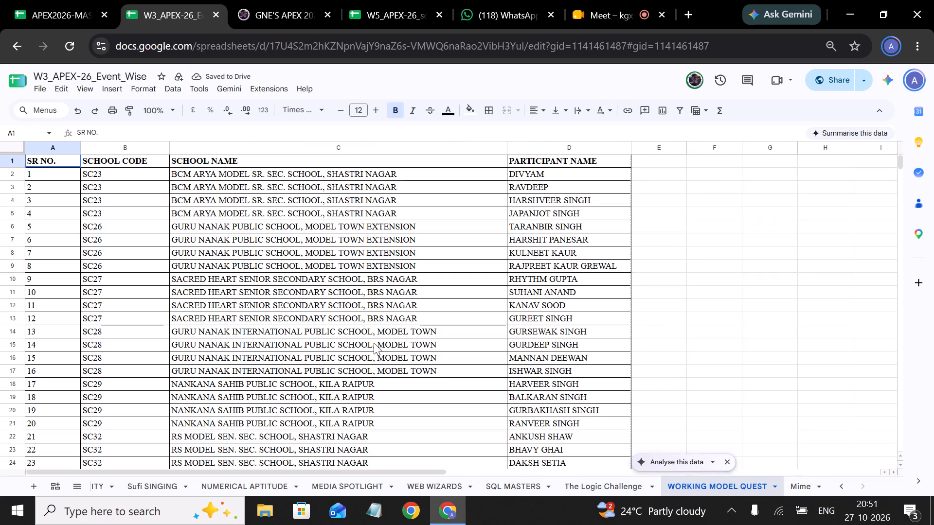
left_click_drag(57, 176, 307, 296)
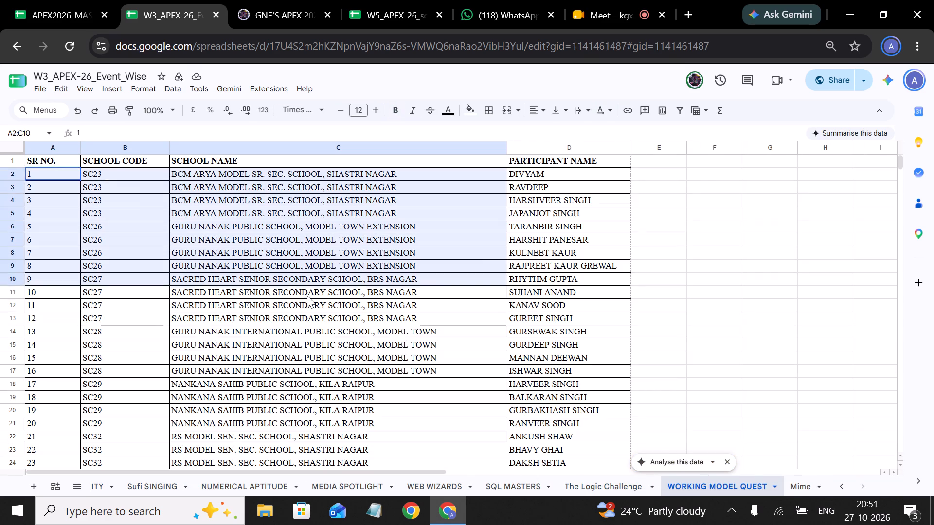
left_click_drag(307, 296, 577, 489)
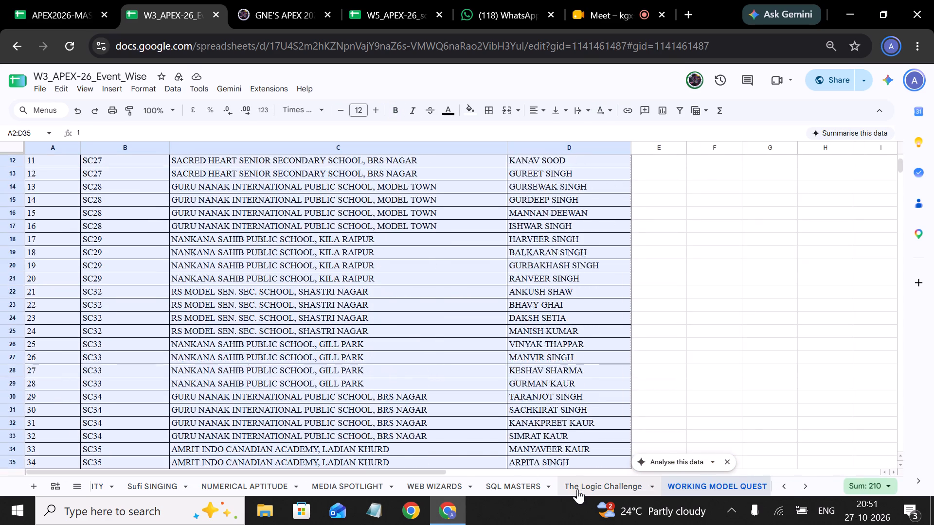
left_click_drag(577, 489, 572, 494)
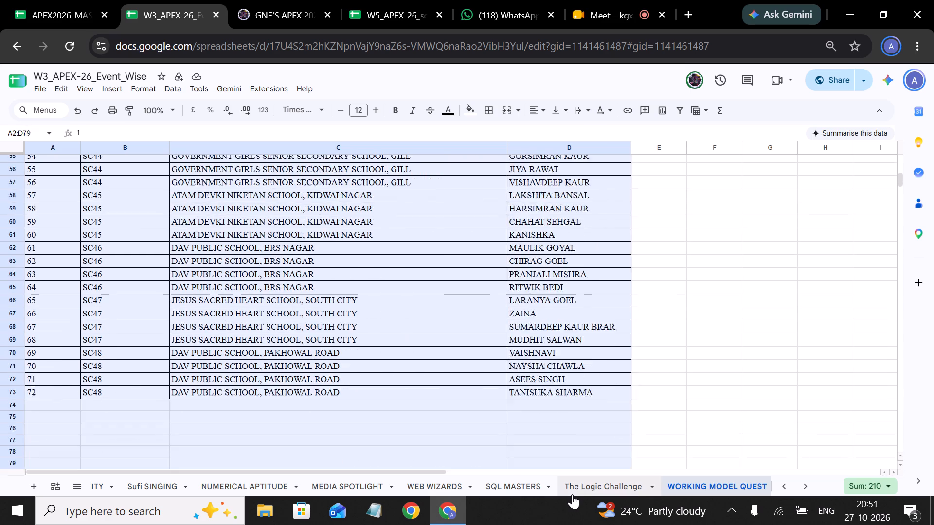
left_click_drag(572, 494, 594, 319)
key("BackSpace")
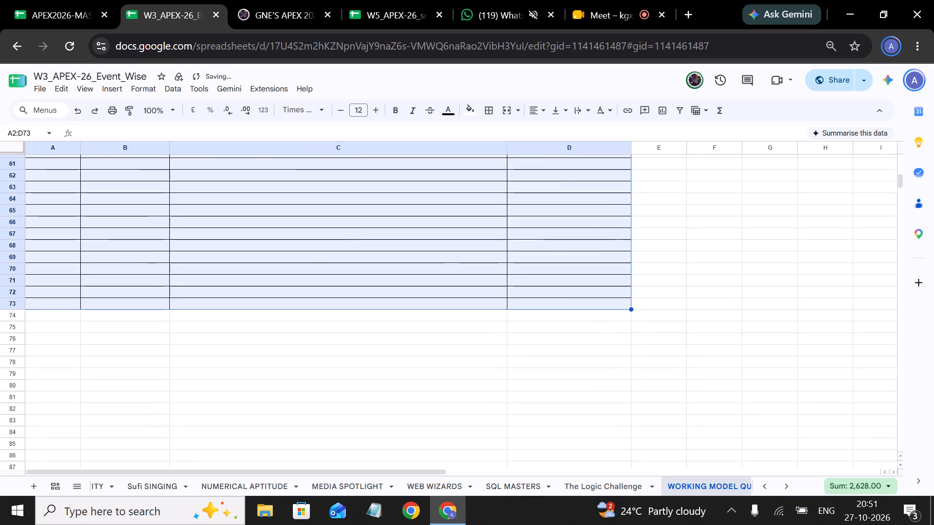
scroll(736, 503, "down", 1)
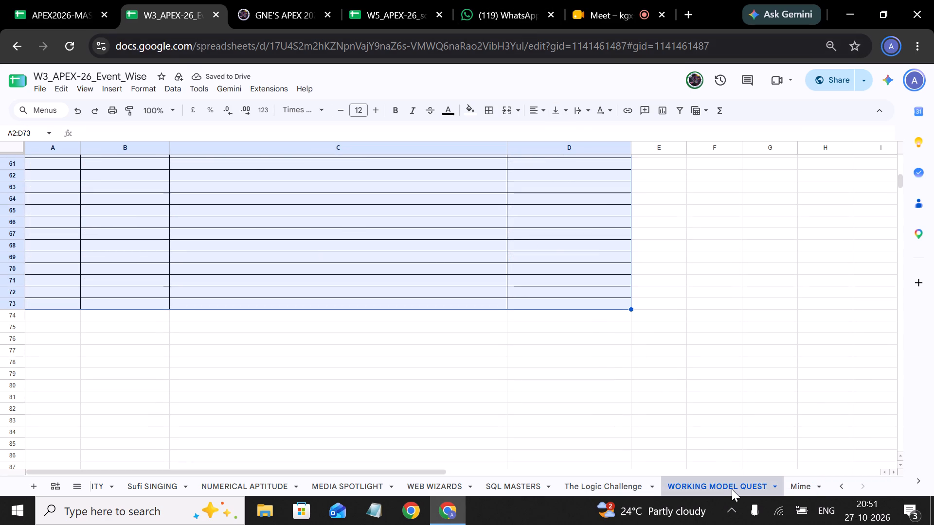
Clear the participant entries in A2:D156 of the Mime sheet, keeping the header row.
scroll(724, 488, "left", 3)
left_click(796, 488)
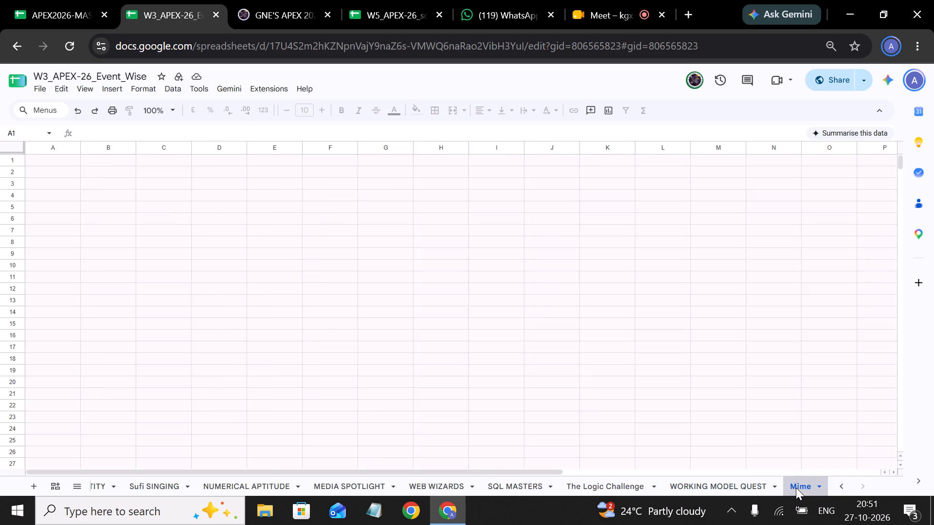
scroll(422, 274, "up", 3)
left_click_drag(53, 172, 203, 256)
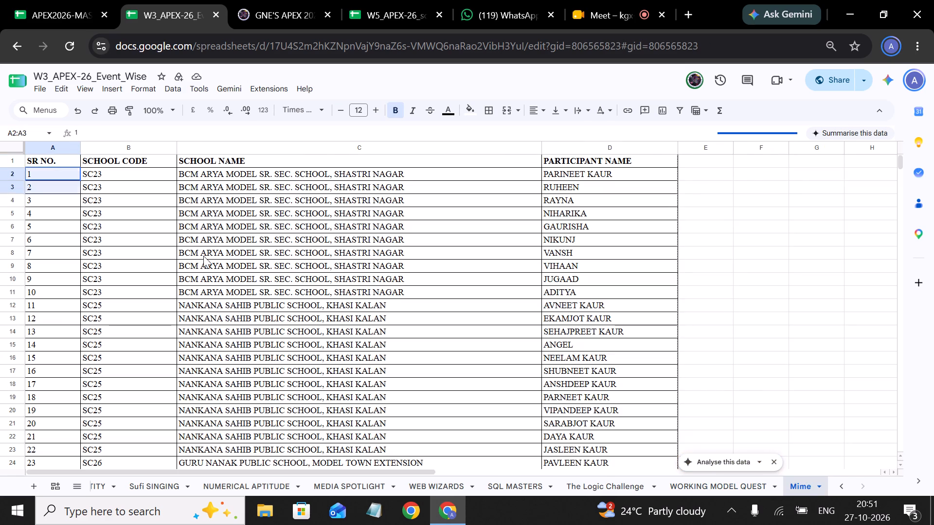
left_click_drag(203, 256, 640, 514)
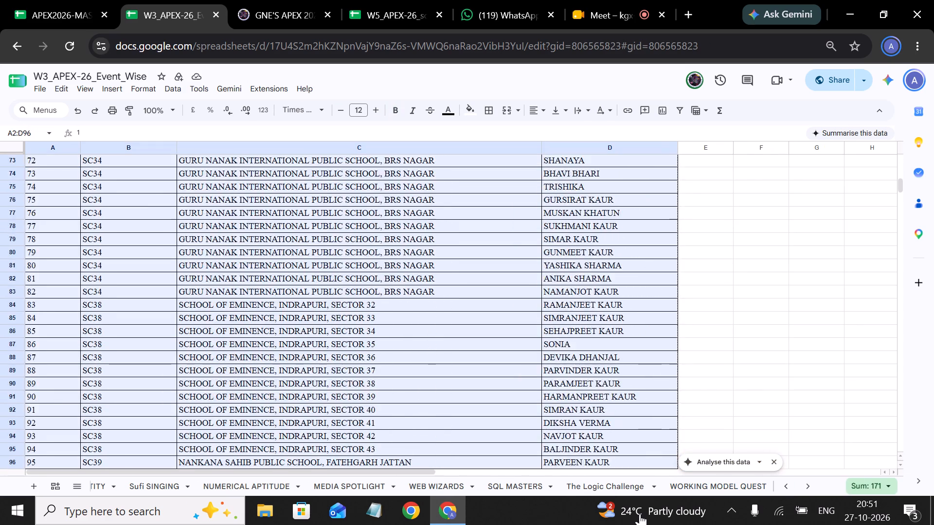
left_click_drag(640, 514, 627, 335)
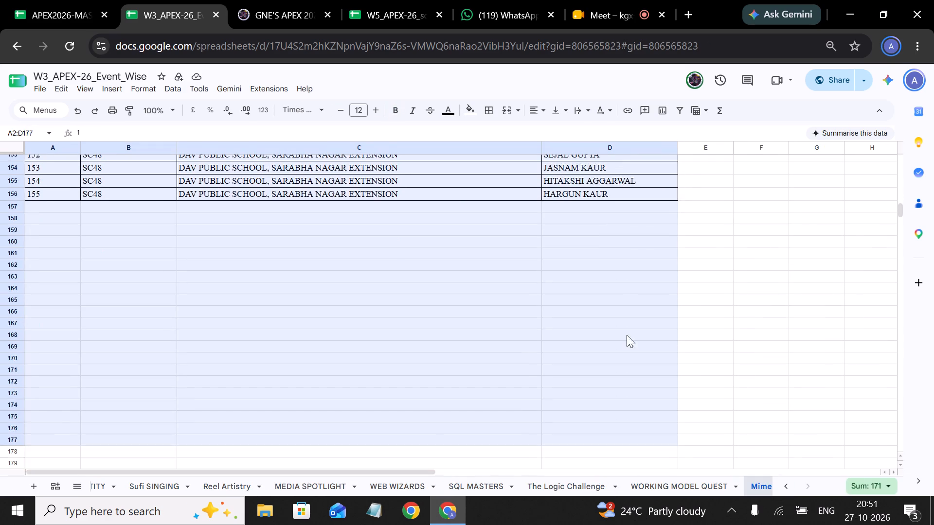
left_click_drag(627, 335, 659, 388)
scroll(484, 294, "up", 11)
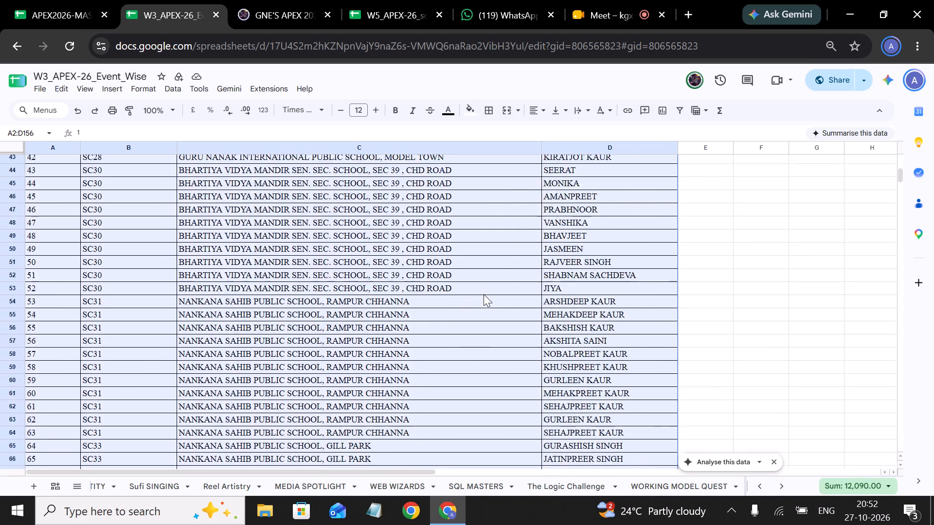
scroll(484, 294, "up", 5)
scroll(484, 294, "down", 5)
scroll(484, 294, "up", 4)
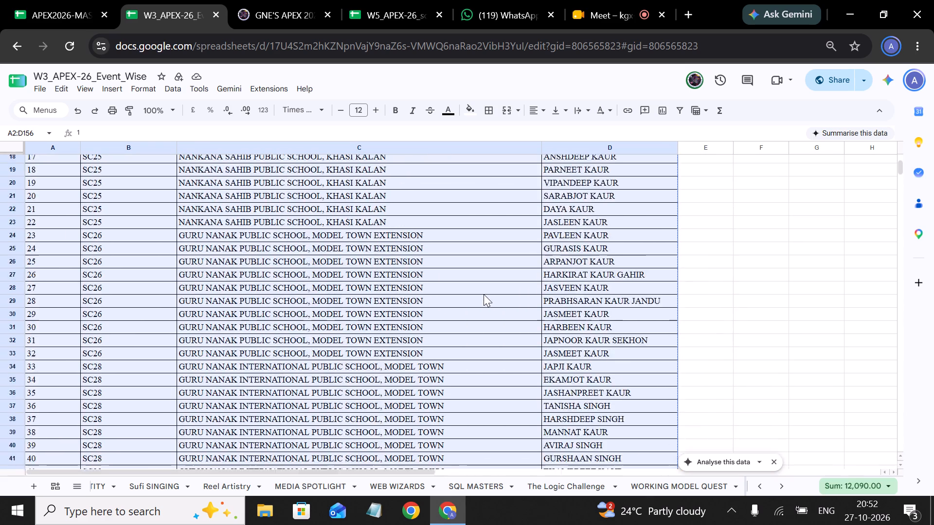
key("BackSpace")
scroll(484, 294, "up", 2)
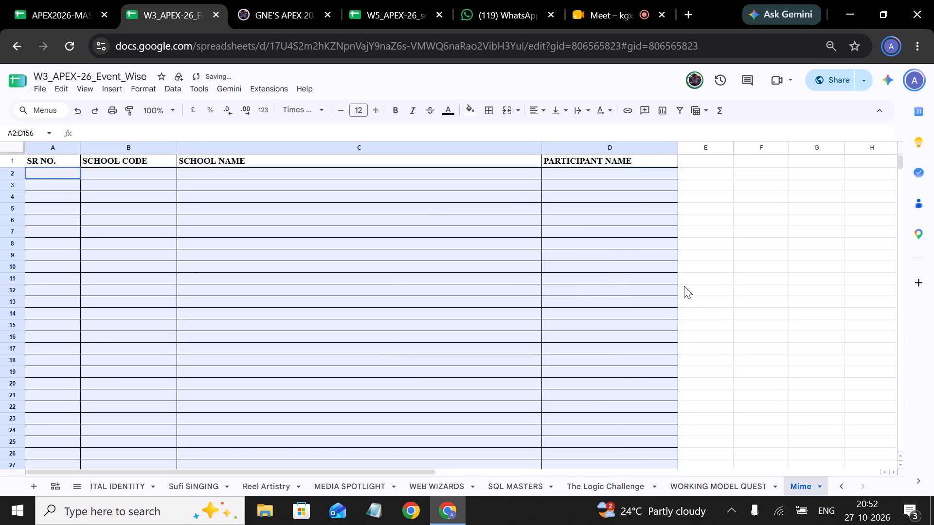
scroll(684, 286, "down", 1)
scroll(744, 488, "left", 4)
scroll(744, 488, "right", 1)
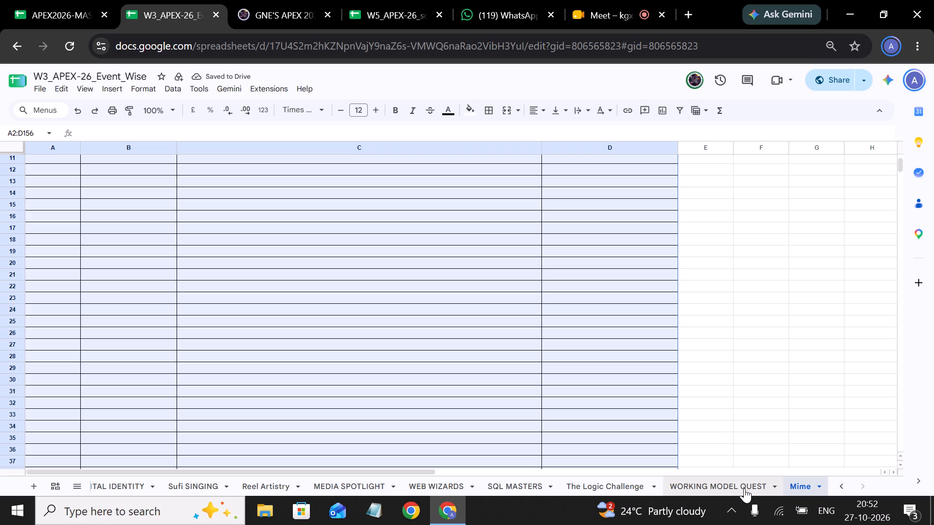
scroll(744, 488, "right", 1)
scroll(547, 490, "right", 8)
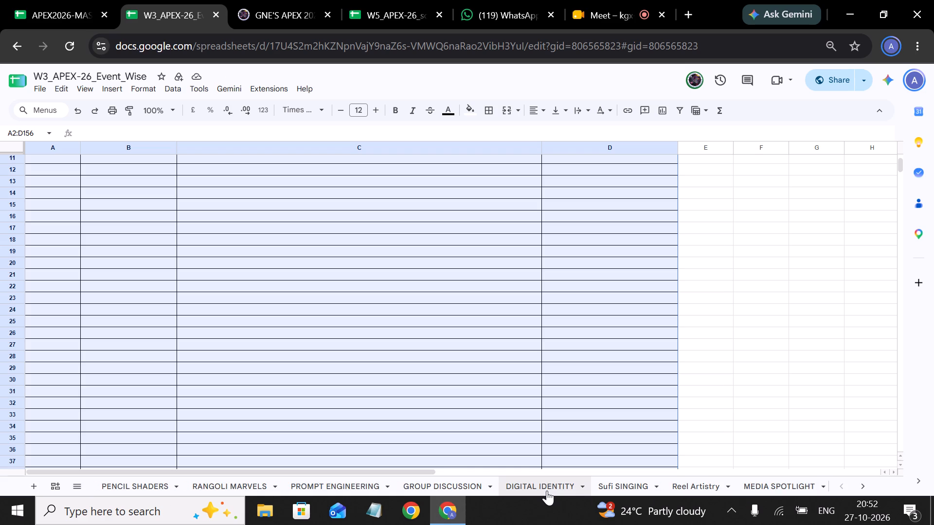
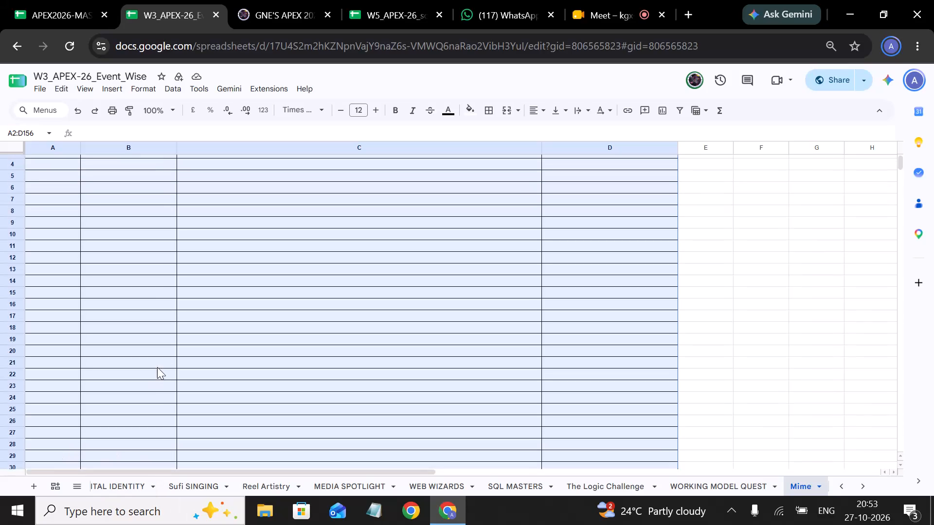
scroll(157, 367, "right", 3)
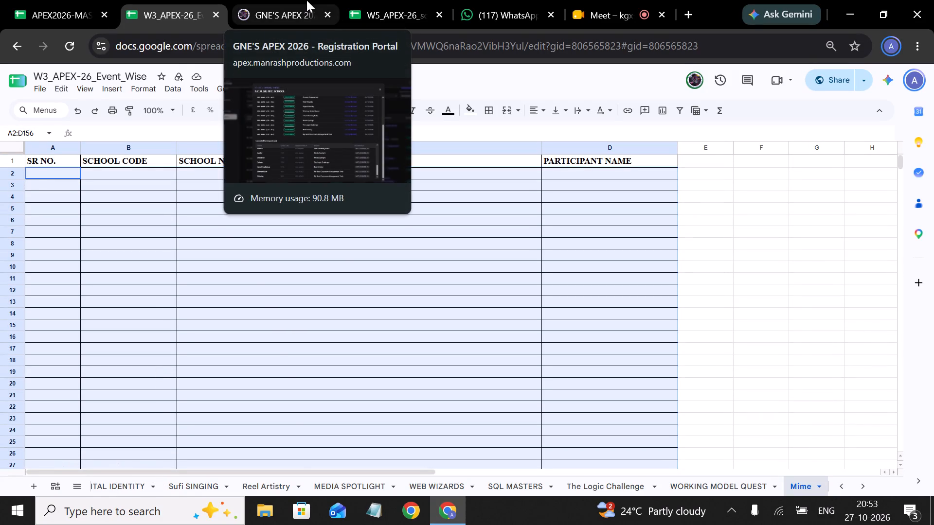
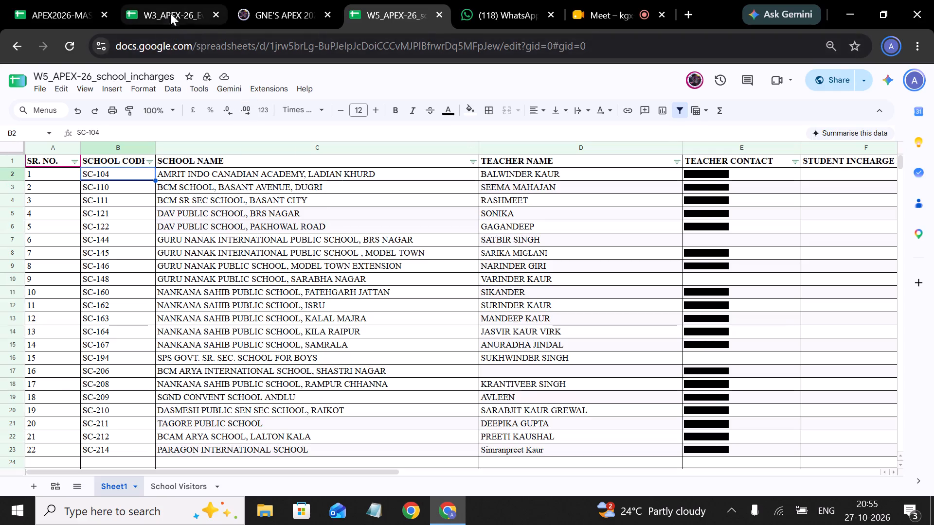
Examine the SC-110 school's registrations and participants in the GNE'S APEX 2026 registration portal's school report.
left_click(272, 16)
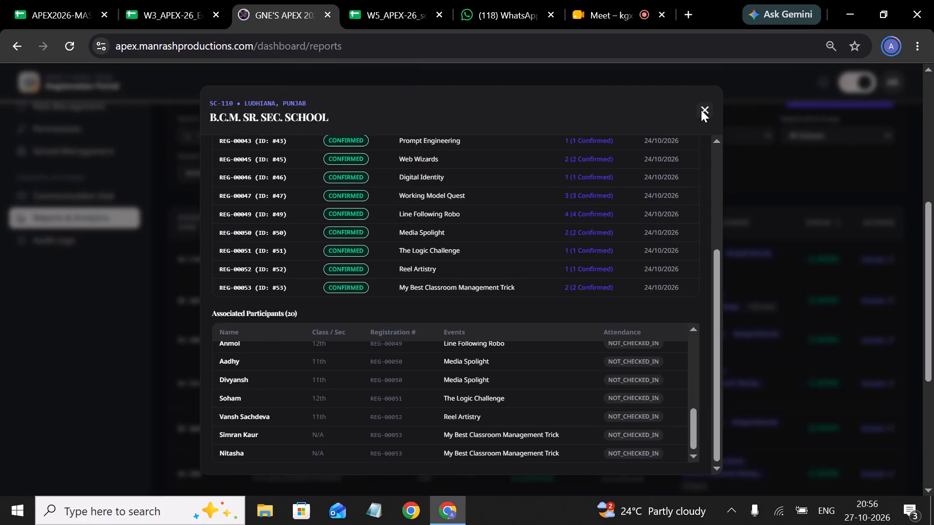
left_click(701, 110)
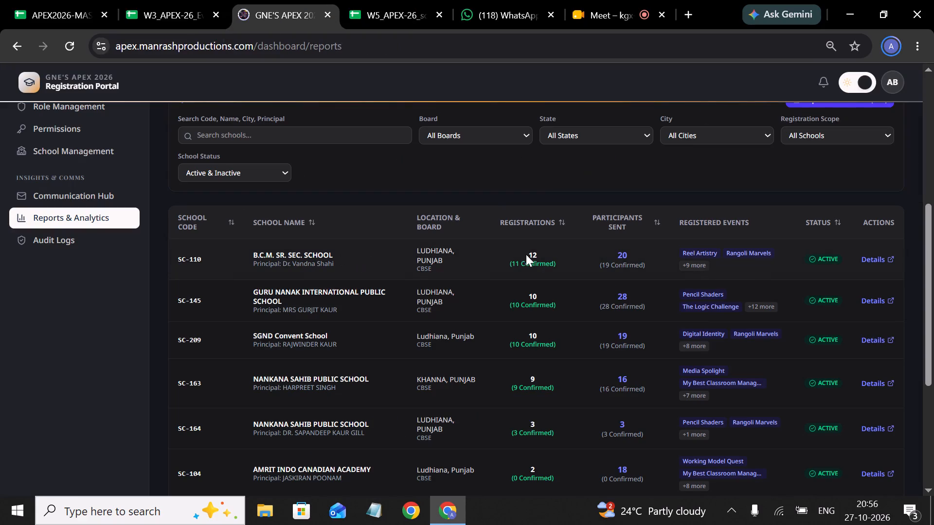
left_click(353, 247)
left_click(283, 258)
left_click(700, 251)
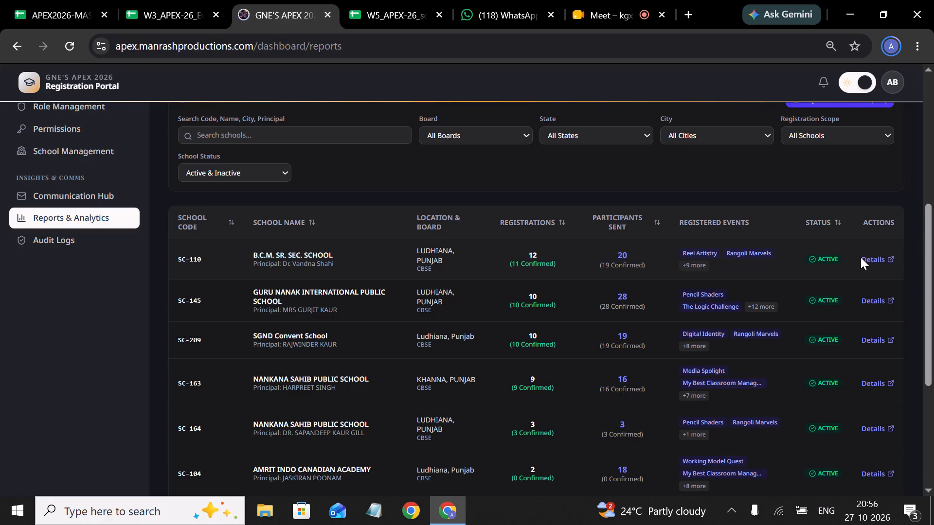
left_click(871, 260)
scroll(502, 372, "down", 1)
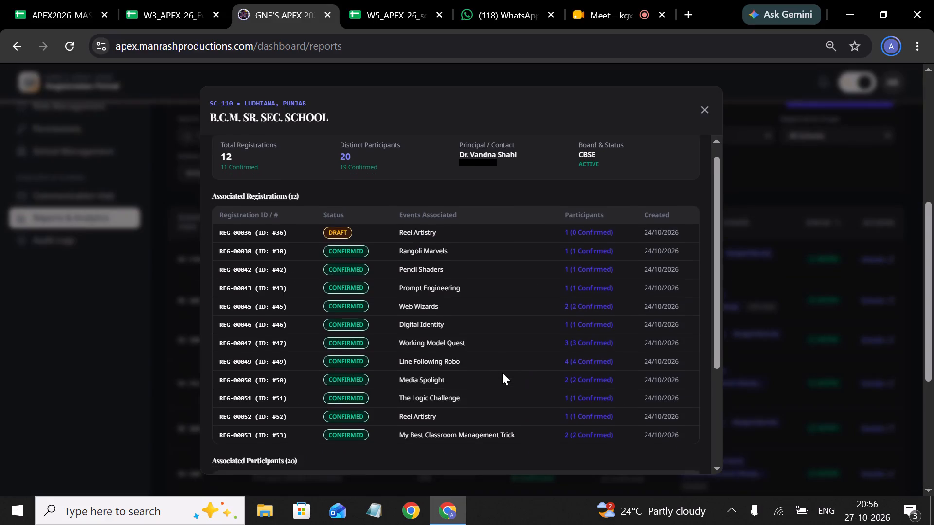
scroll(502, 372, "down", 1)
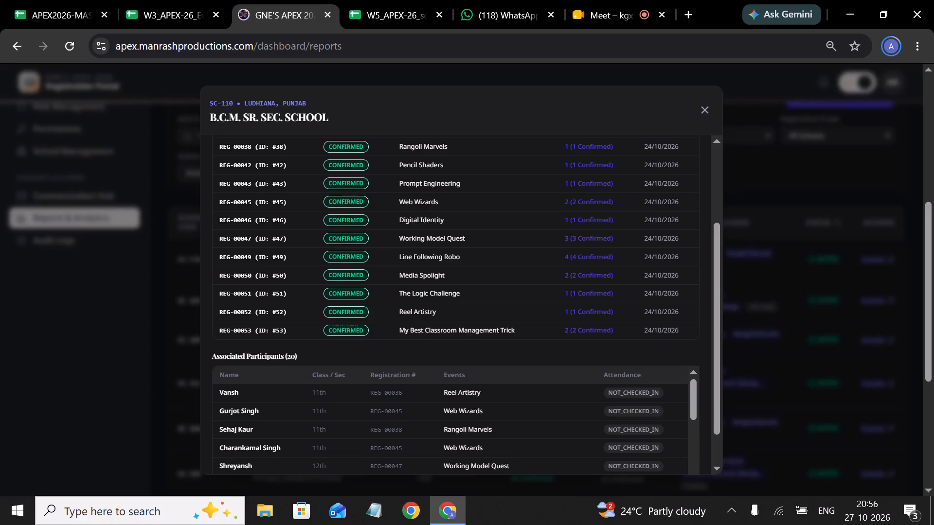
left_click(325, 398)
scroll(345, 245, "up", 2)
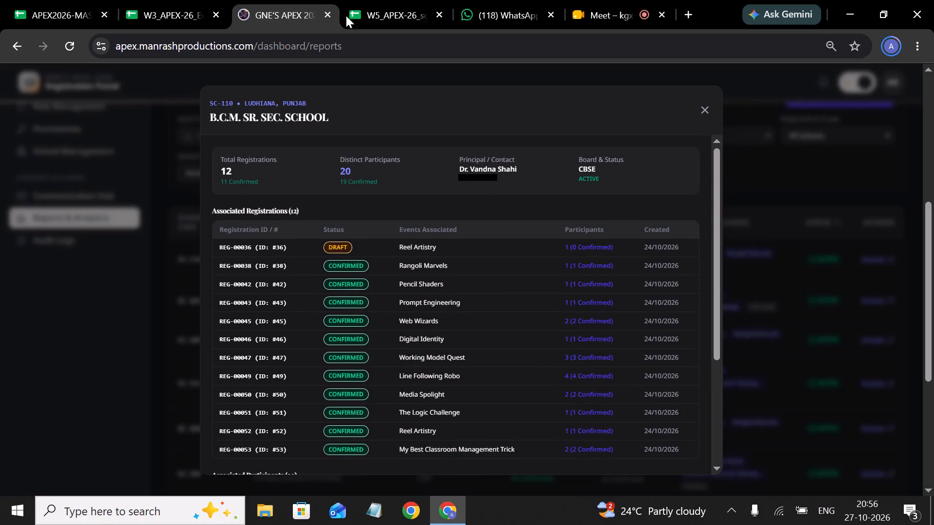
scroll(382, 228, "down", 2)
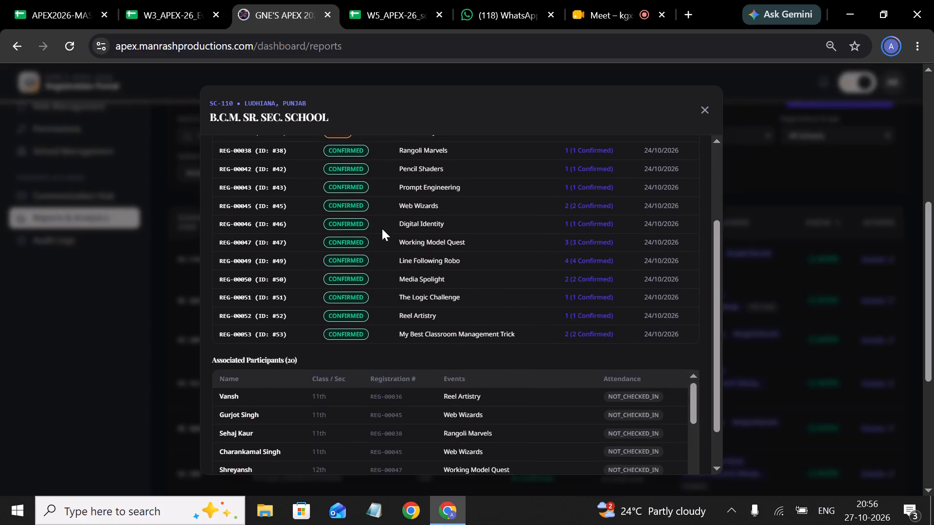
scroll(382, 228, "down", 2)
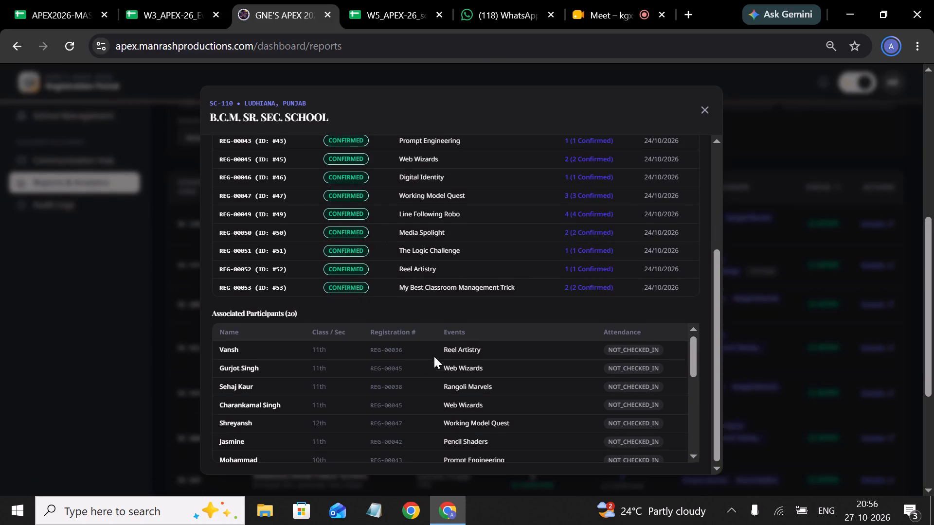
scroll(403, 378, "up", 2)
scroll(353, 251, "up", 1)
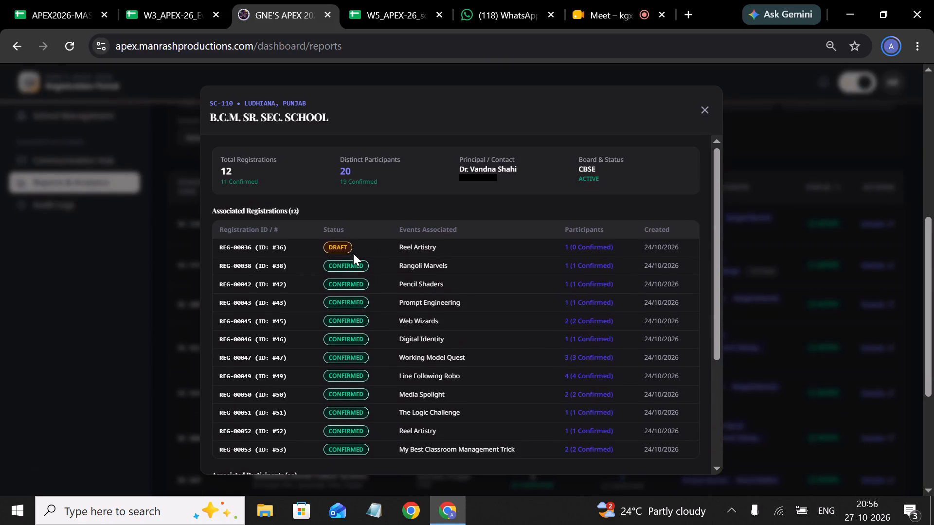
Copy the SC-110 code and school name from W5_APEX-26_school_incharges, check its portal events, and open W3_APEX-26_Event_Wise's Reel Artistry sheet.
left_click(411, 3)
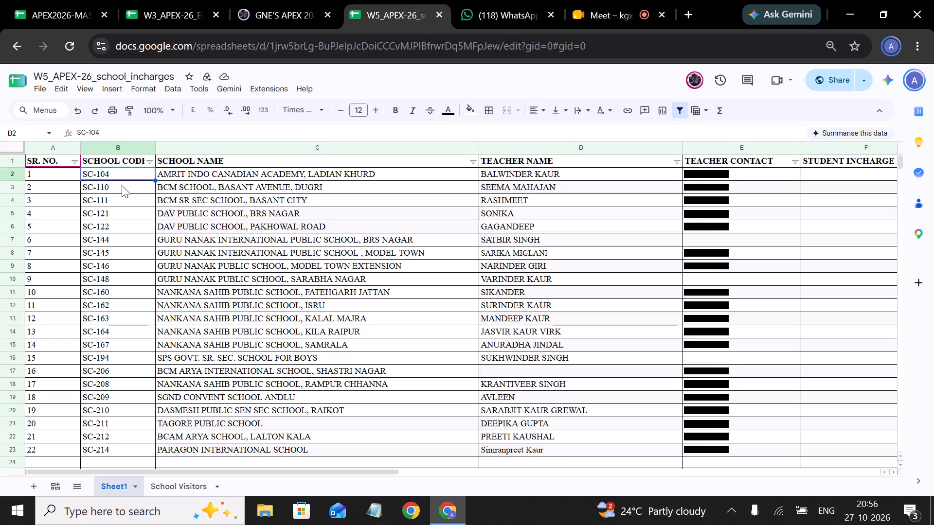
left_click_drag(125, 190, 377, 185)
key("ctrl+c")
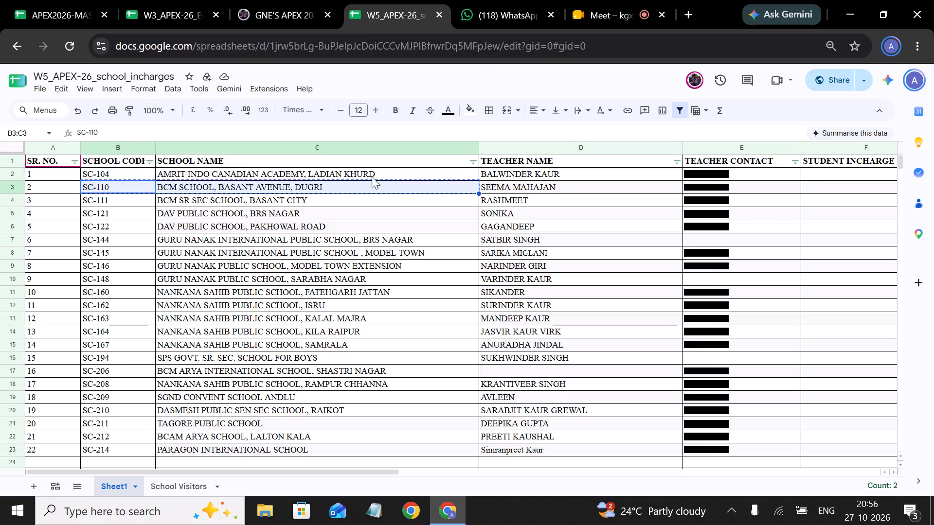
left_click(161, 0)
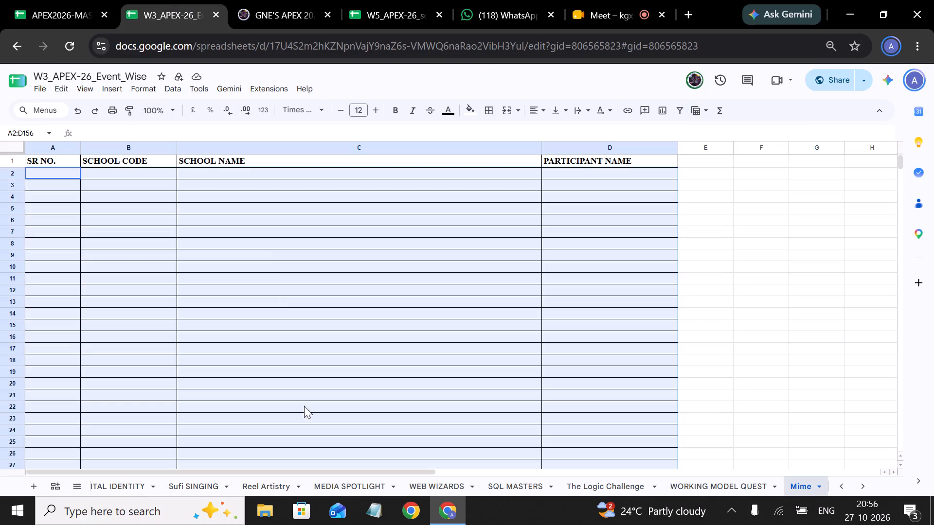
scroll(191, 497, "right", 3)
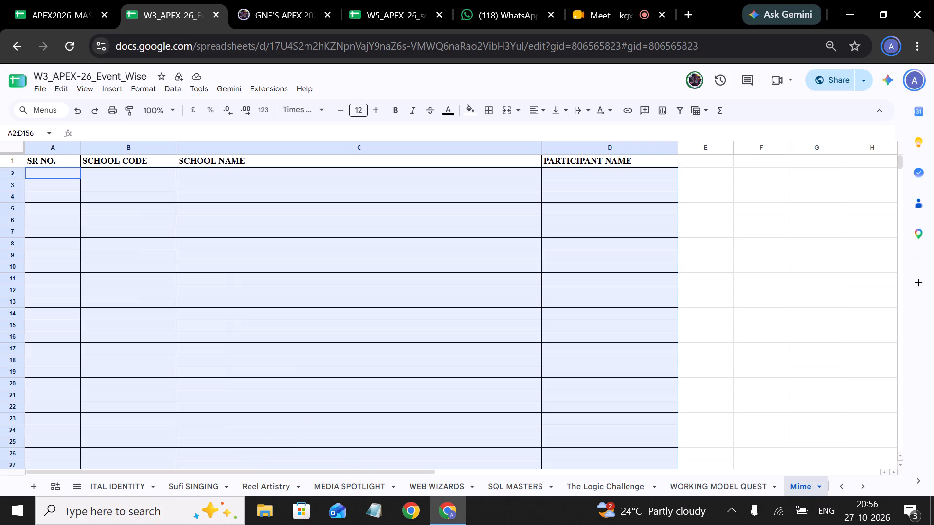
left_click(268, 3)
scroll(444, 251, "down", 1)
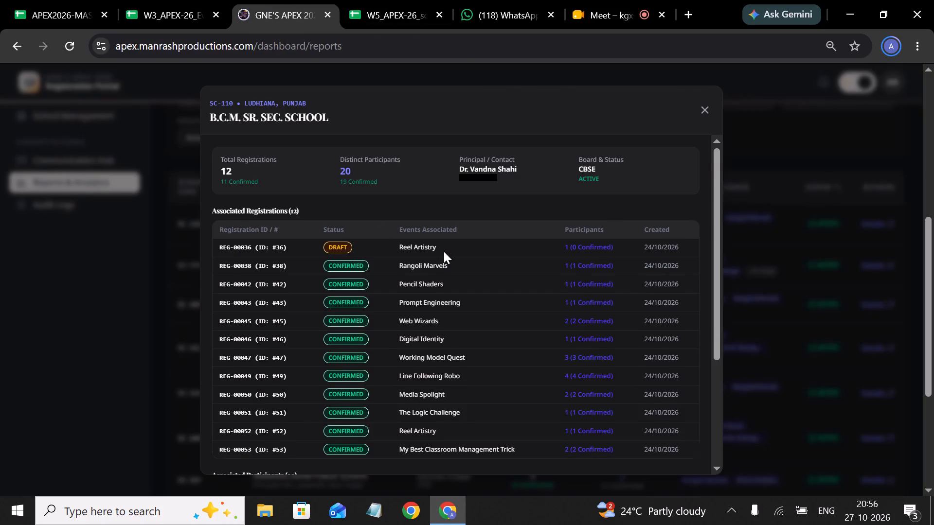
scroll(444, 251, "down", 1)
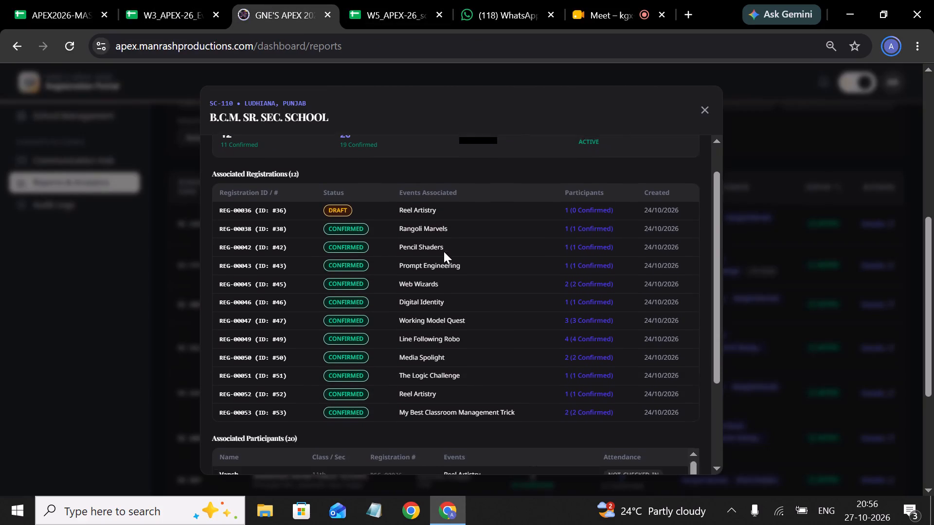
scroll(444, 251, "down", 1)
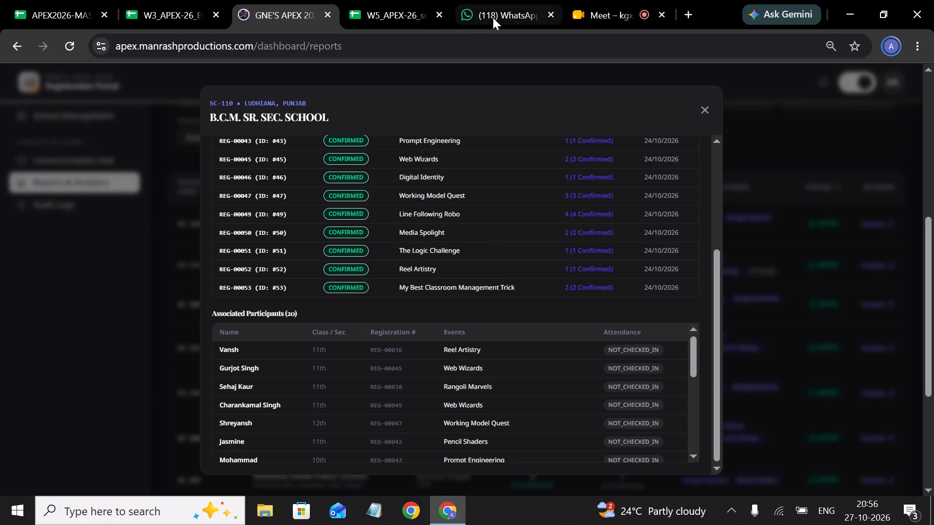
left_click(183, 7)
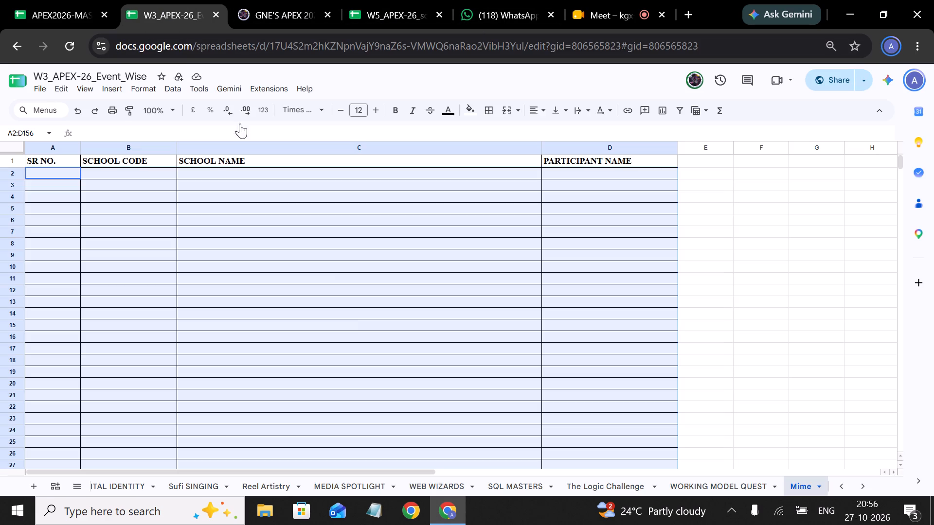
left_click(272, 490)
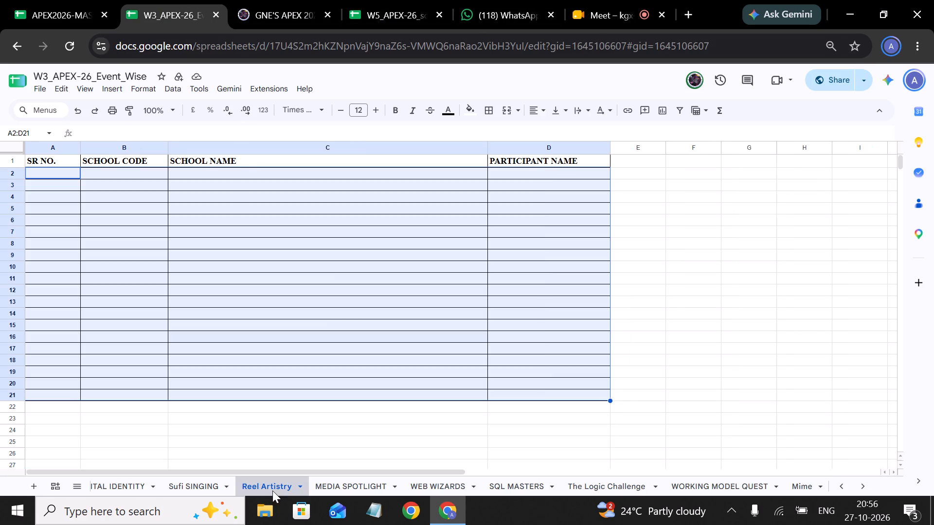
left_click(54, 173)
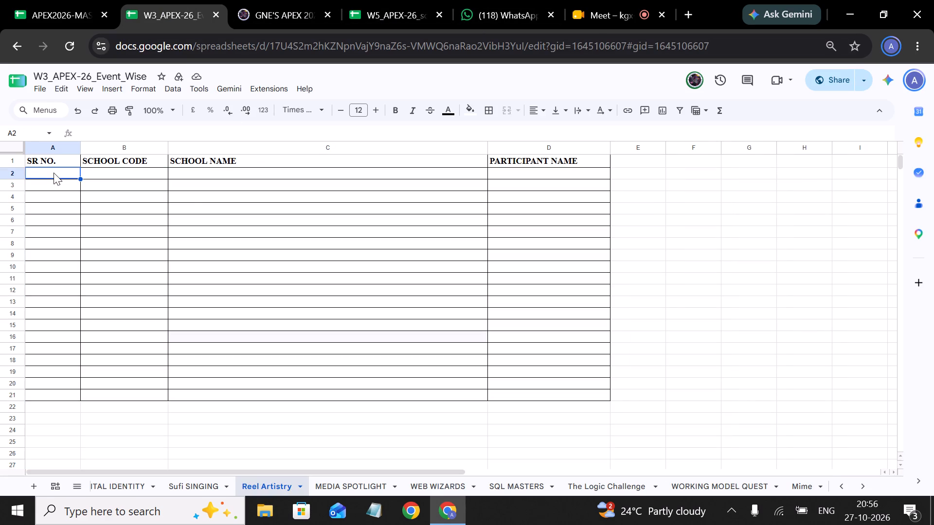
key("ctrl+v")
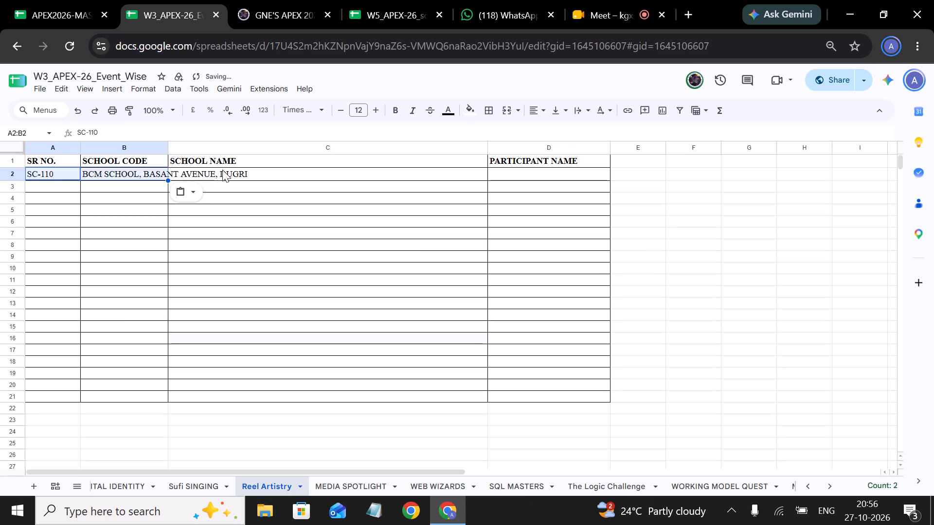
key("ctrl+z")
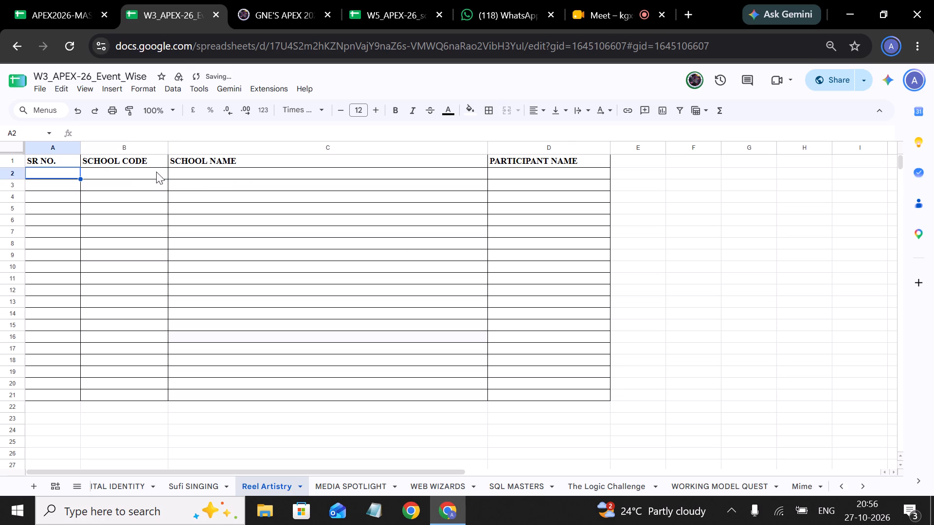
Paste the copied SC-110 school code and school name into B2:C2 of the Reel Artistry sheet.
left_click(140, 176)
key("ctrl+v")
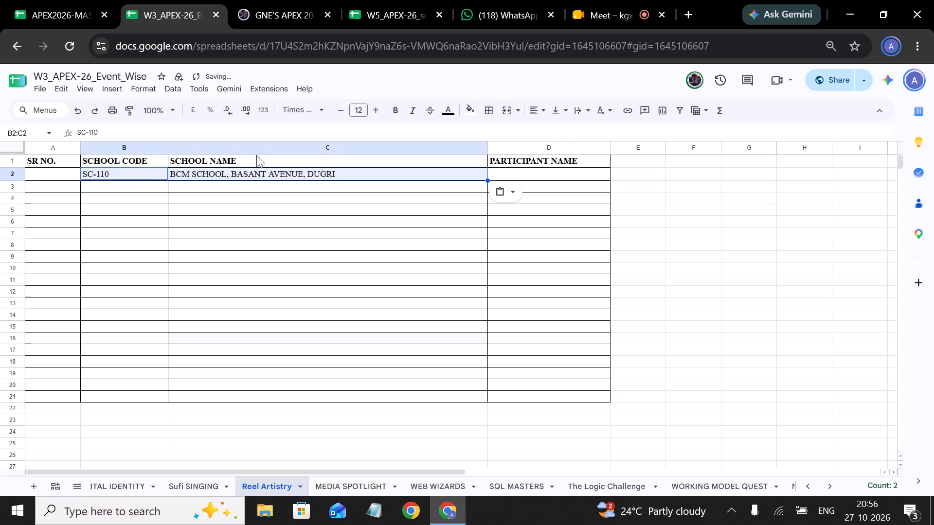
left_click(247, 4)
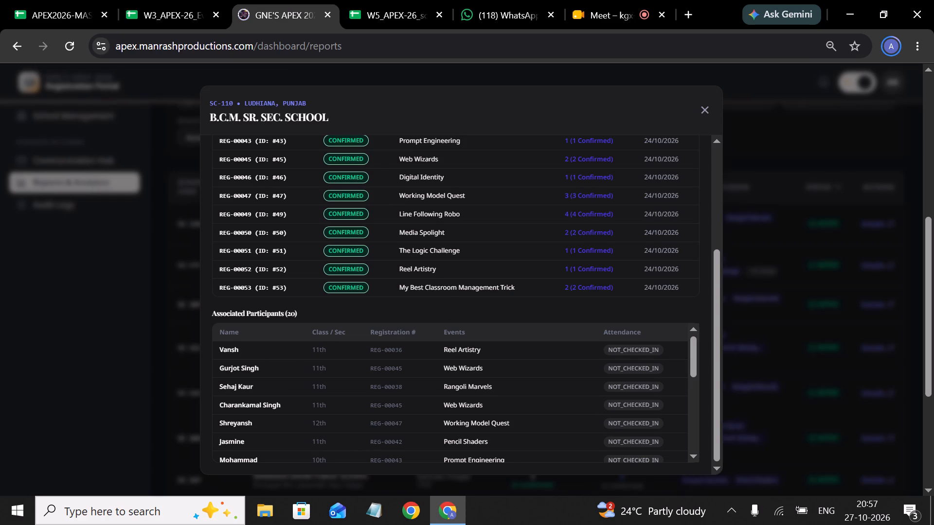
left_click_drag(218, 348, 253, 348)
key("ctrl+c")
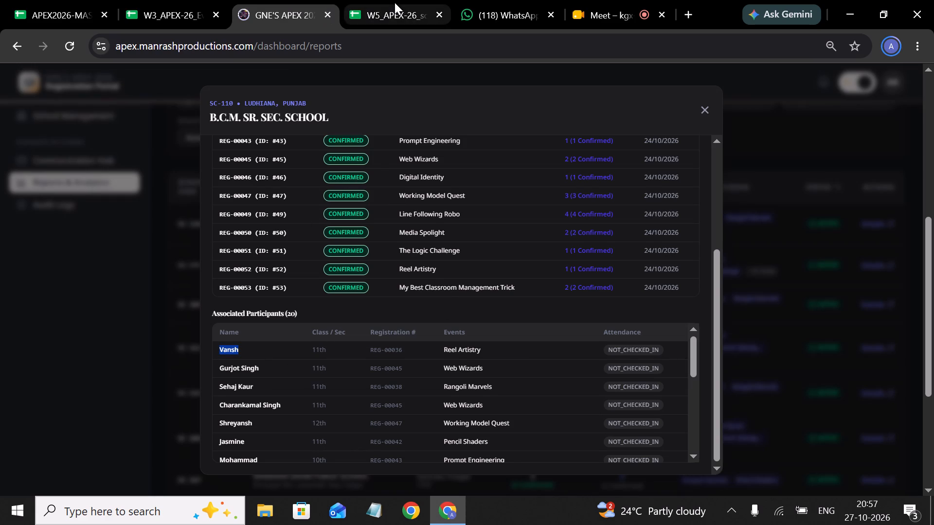
left_click(395, 2)
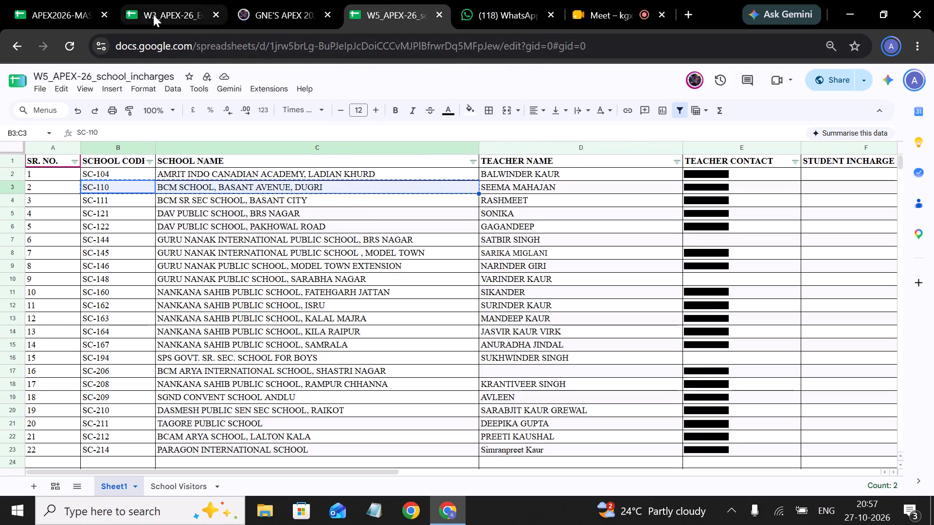
left_click(153, 15)
left_click(524, 173)
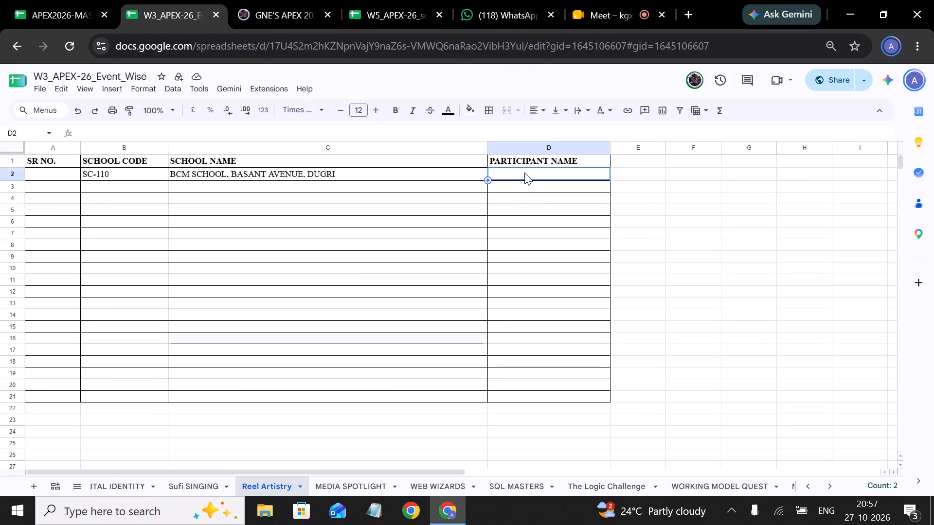
key("ctrl+v")
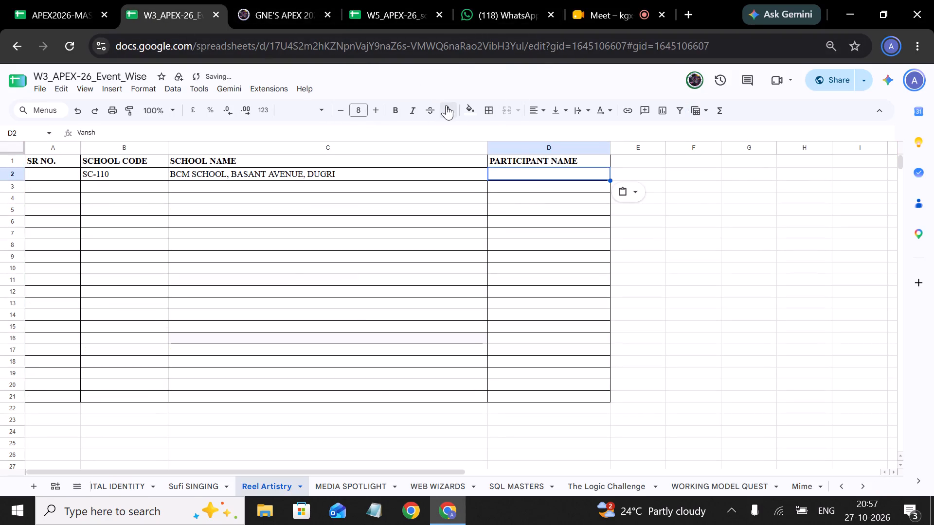
Format the participant name in D2 as black text, size 12, in Times New Roman.
left_click(449, 106)
left_click(453, 149)
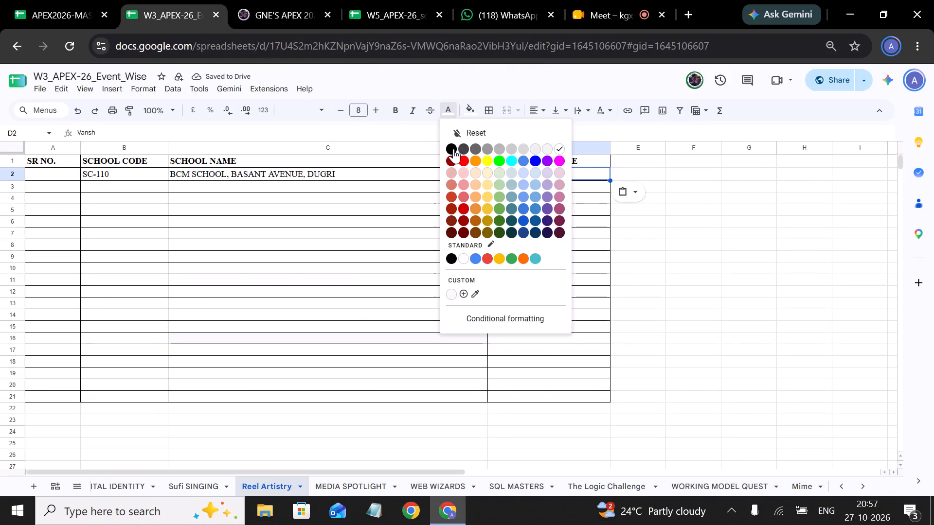
left_click(524, 175)
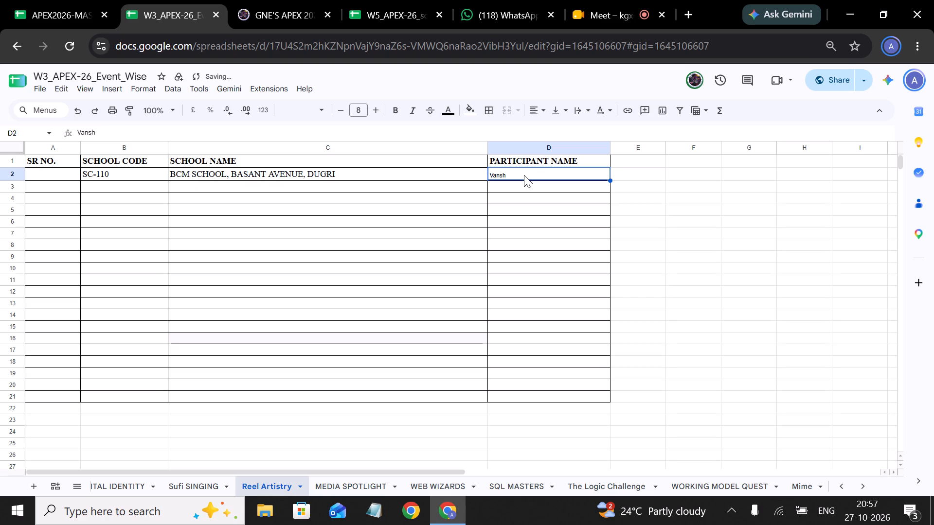
double_click(371, 111)
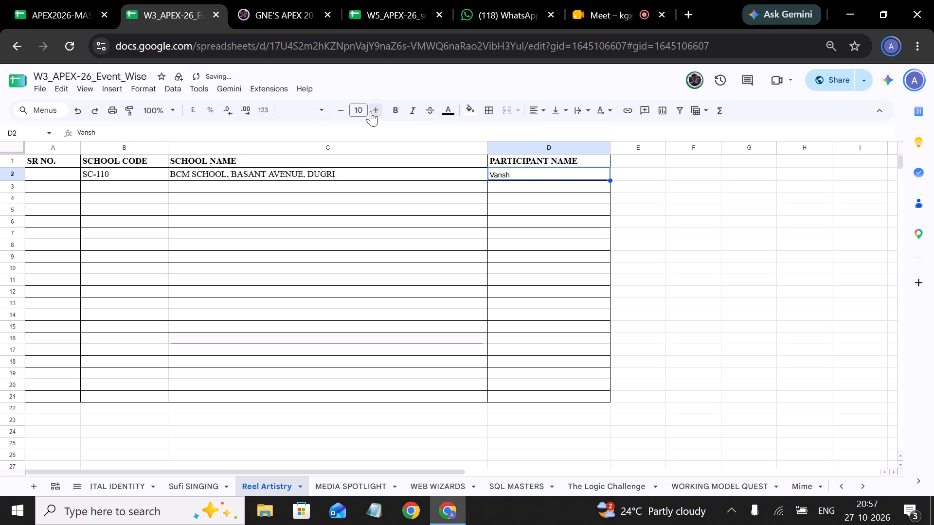
left_click(371, 111)
left_click(371, 111)
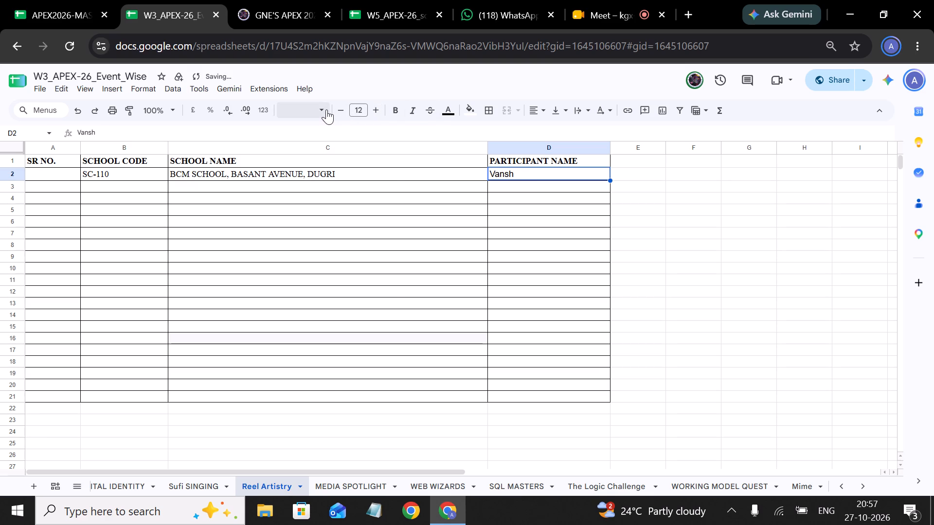
left_click(326, 109)
left_click(335, 219)
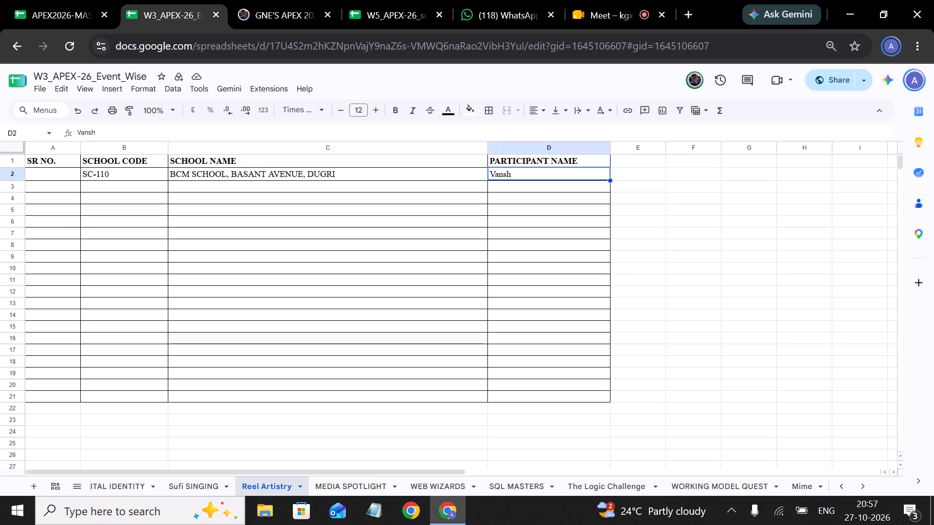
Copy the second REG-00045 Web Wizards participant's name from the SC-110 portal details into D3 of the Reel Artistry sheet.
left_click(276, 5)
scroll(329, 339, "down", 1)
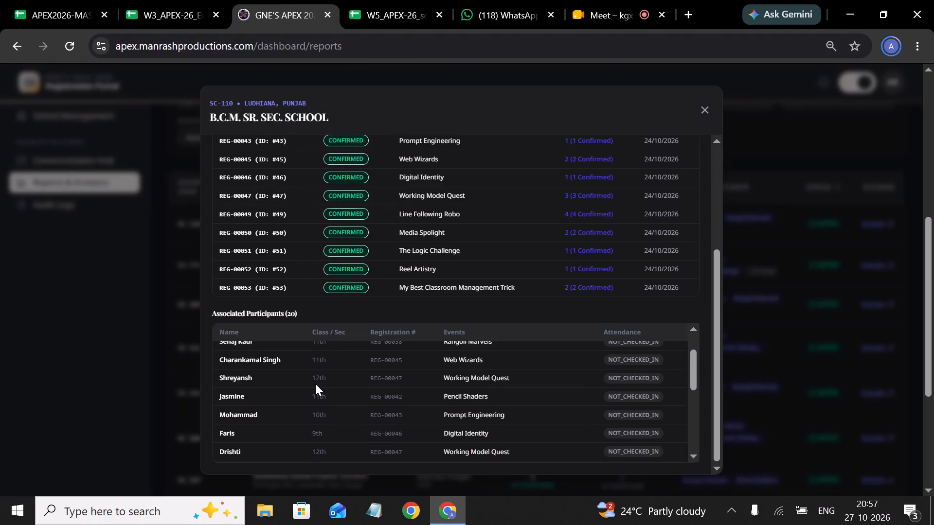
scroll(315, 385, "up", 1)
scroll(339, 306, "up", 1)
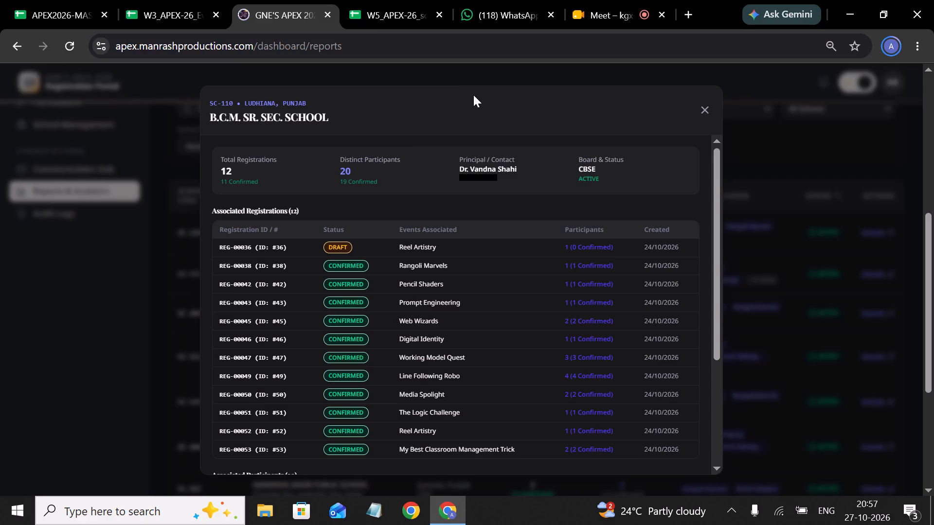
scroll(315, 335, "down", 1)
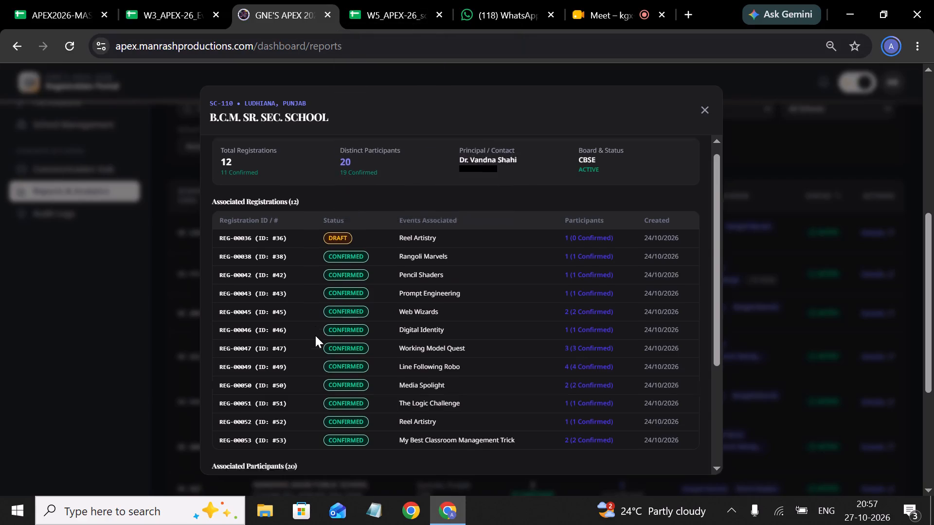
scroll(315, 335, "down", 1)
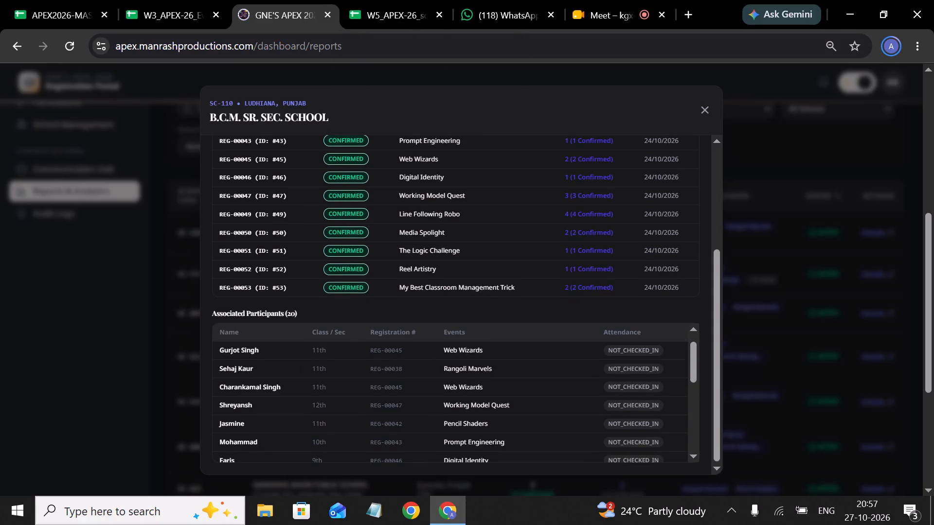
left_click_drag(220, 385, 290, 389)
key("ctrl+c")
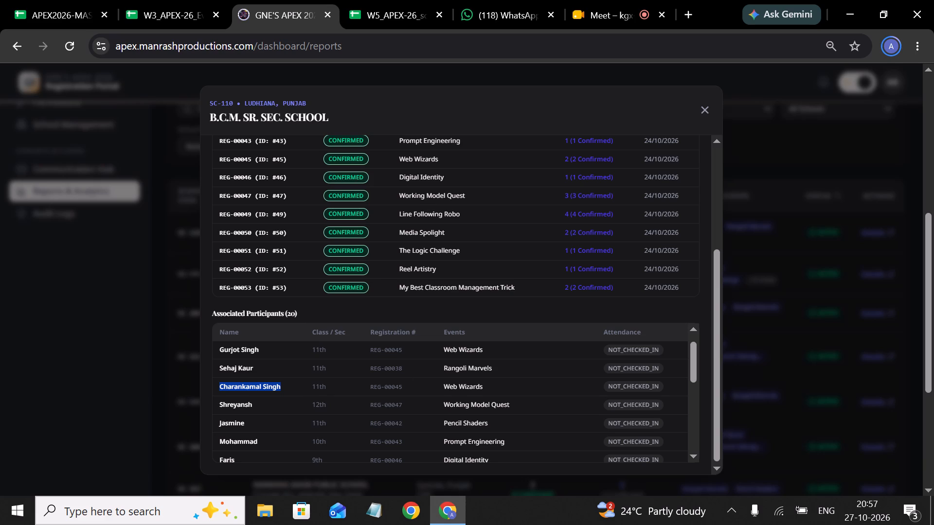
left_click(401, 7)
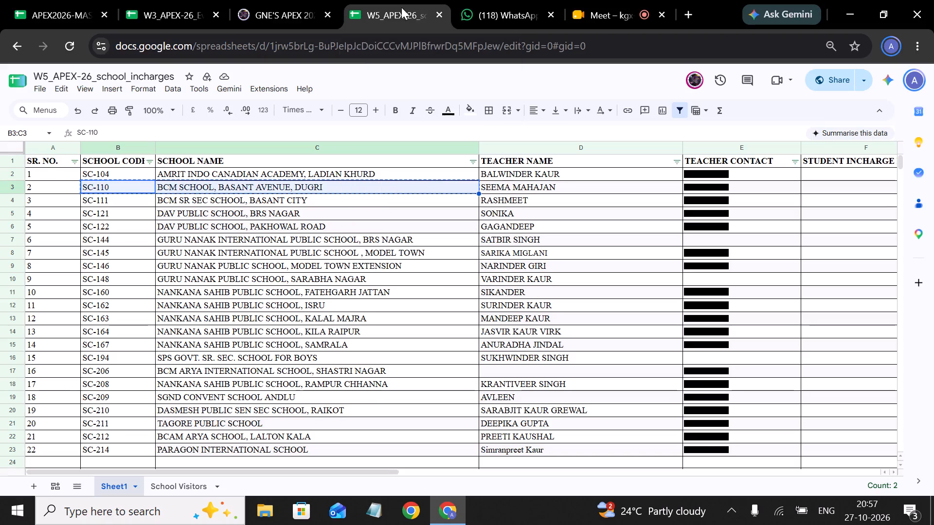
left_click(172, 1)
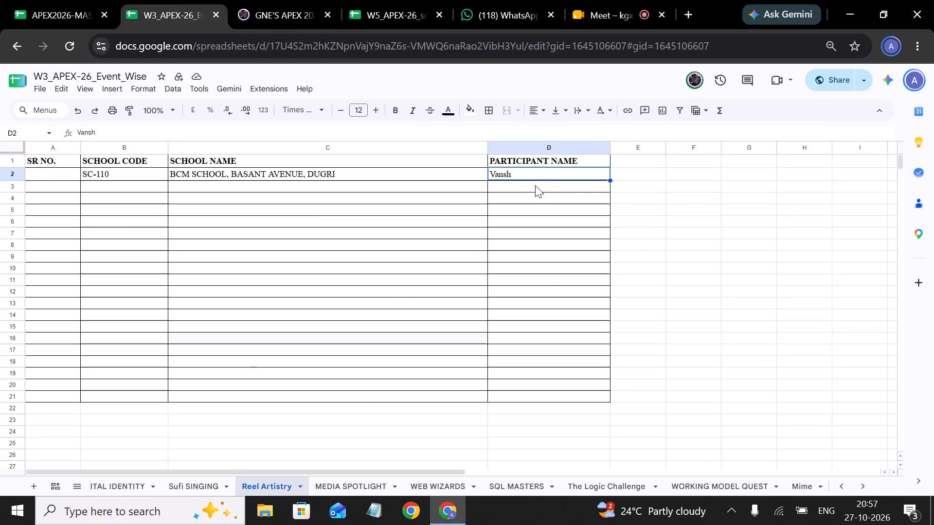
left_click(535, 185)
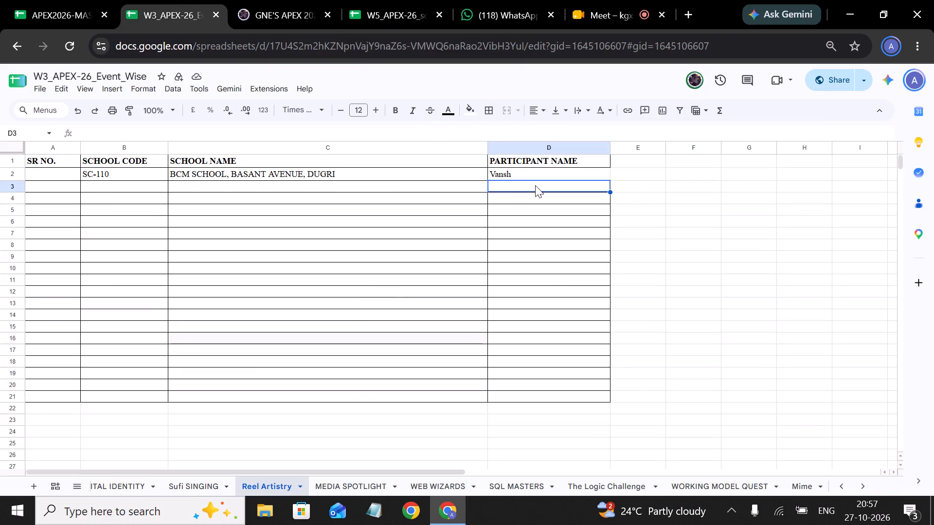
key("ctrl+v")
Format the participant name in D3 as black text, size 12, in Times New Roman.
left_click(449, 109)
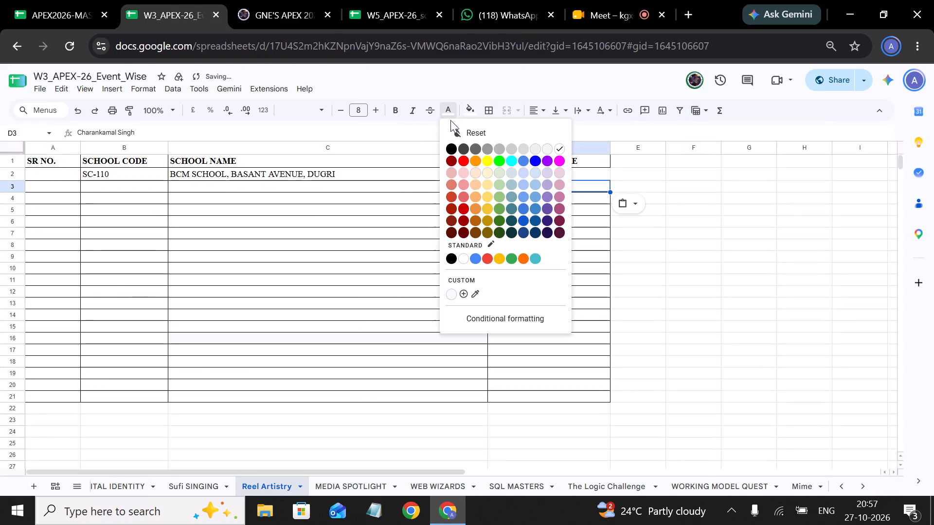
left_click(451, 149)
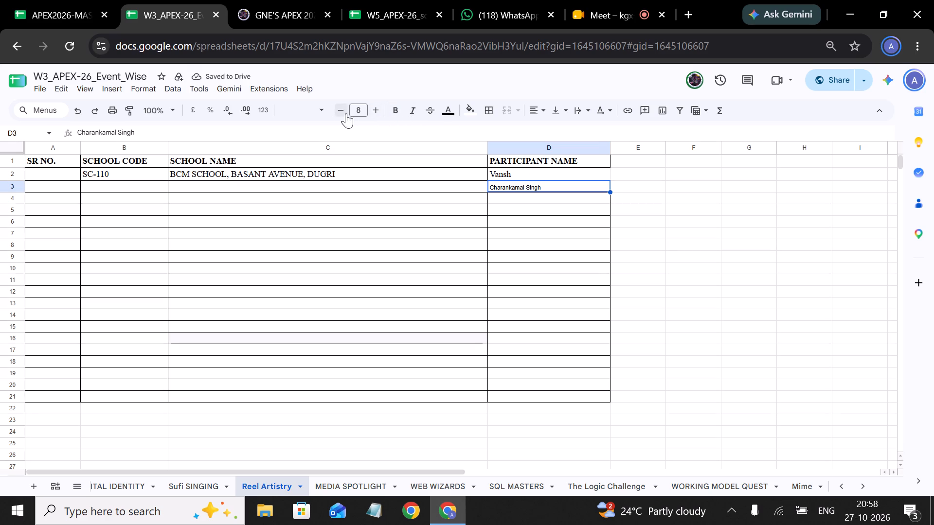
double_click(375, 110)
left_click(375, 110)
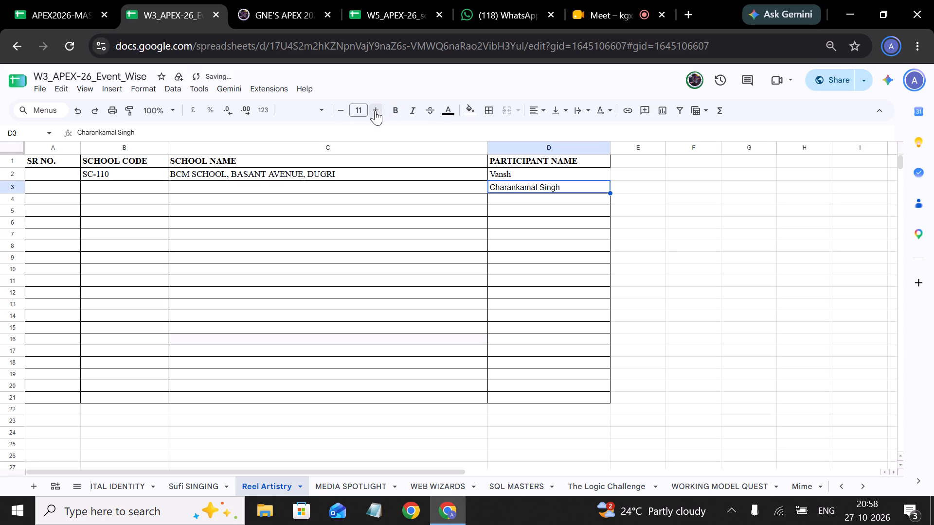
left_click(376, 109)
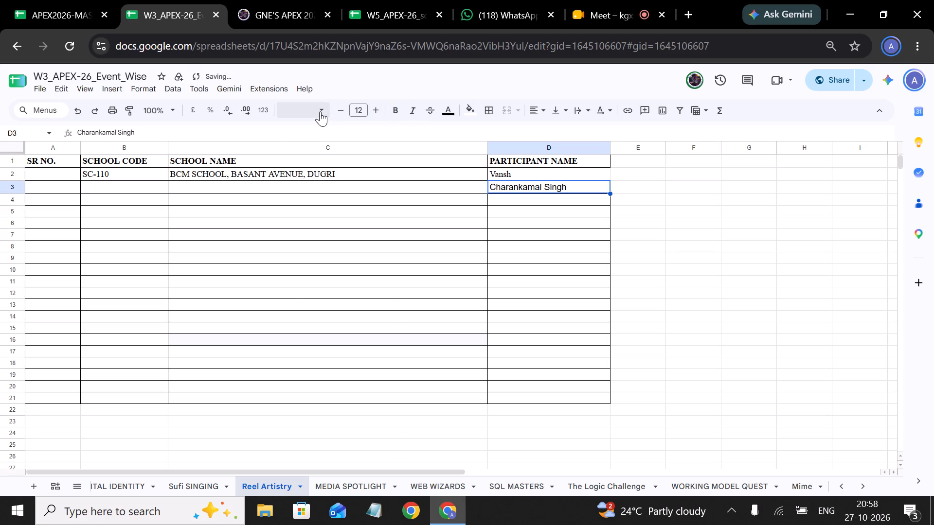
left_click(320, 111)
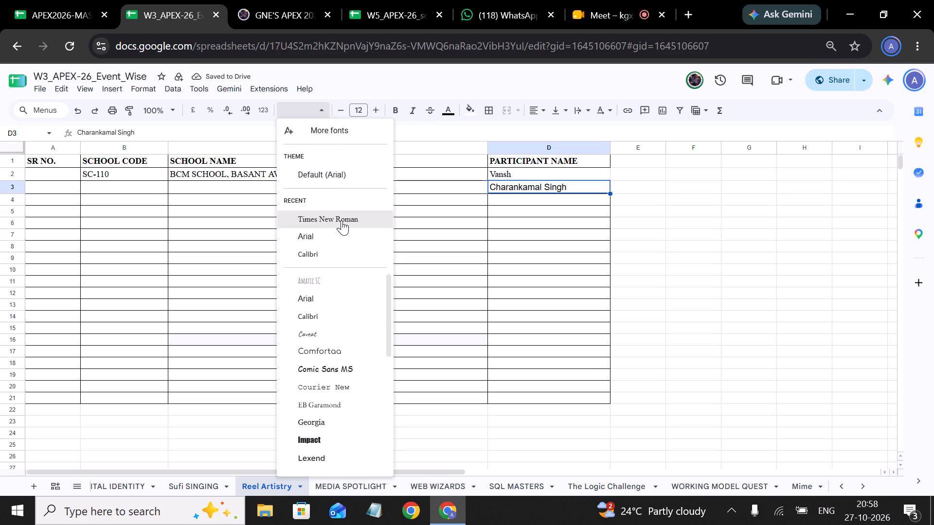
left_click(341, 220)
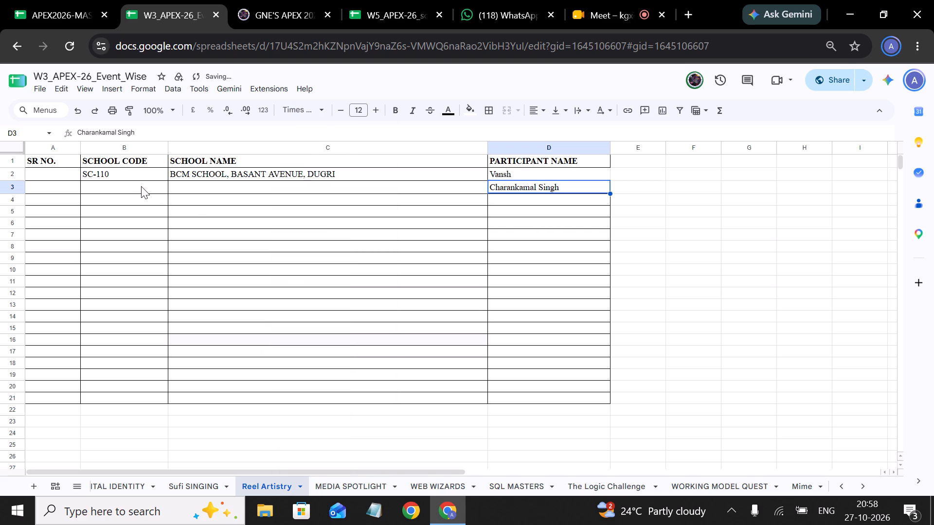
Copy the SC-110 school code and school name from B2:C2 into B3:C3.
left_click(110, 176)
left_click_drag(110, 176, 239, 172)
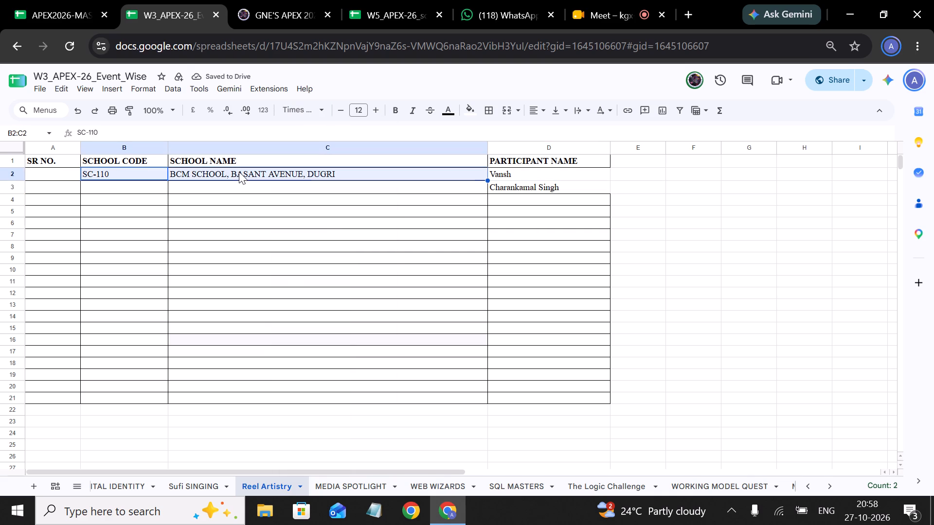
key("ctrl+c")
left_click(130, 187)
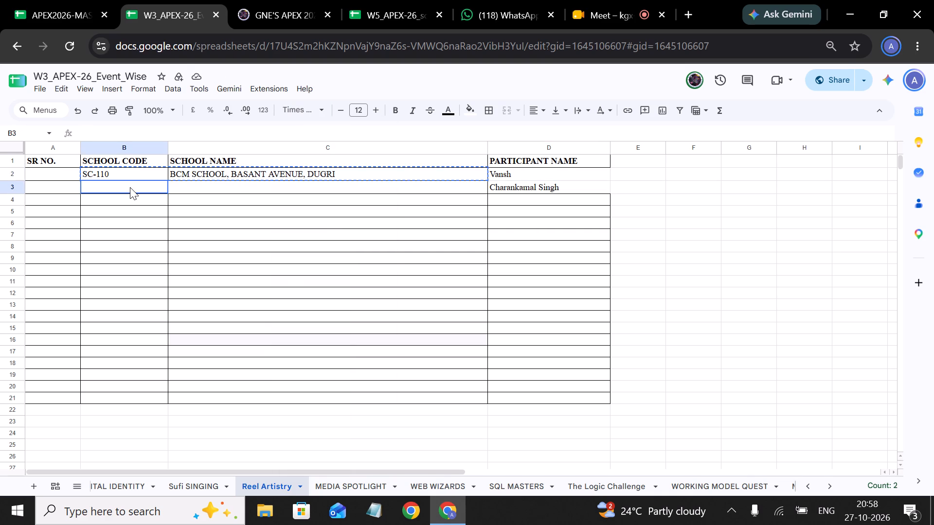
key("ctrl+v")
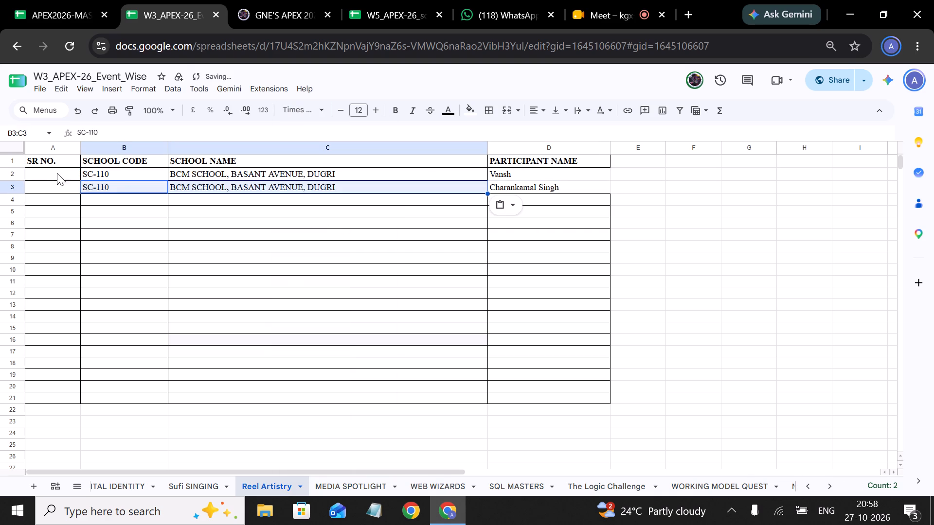
Set the participant name cells D2:D21 to the Times New Roman font.
left_click(42, 170)
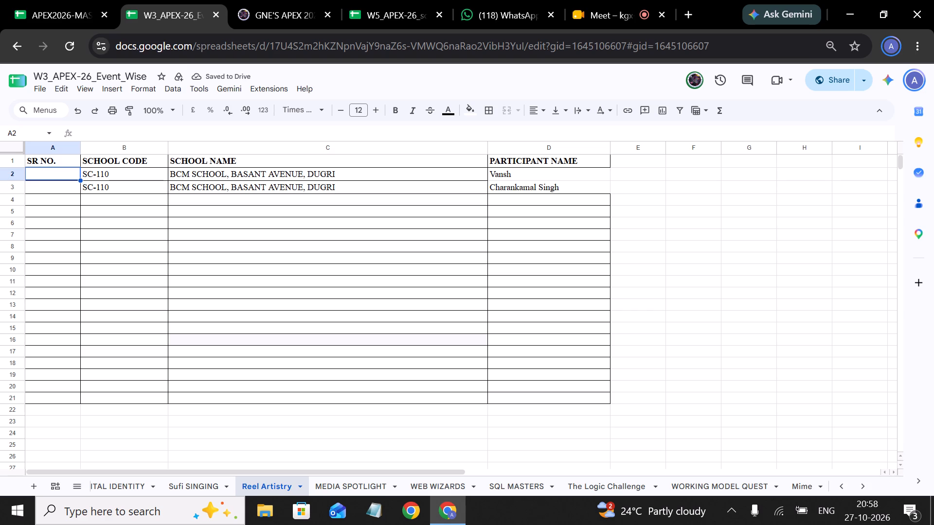
left_click(581, 184)
left_click(579, 177)
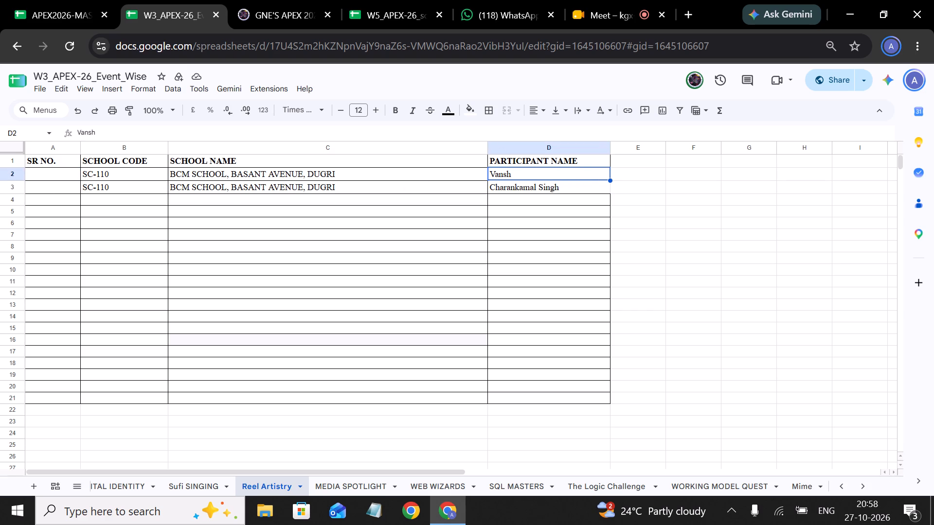
left_click_drag(503, 174, 604, 402)
left_click(323, 115)
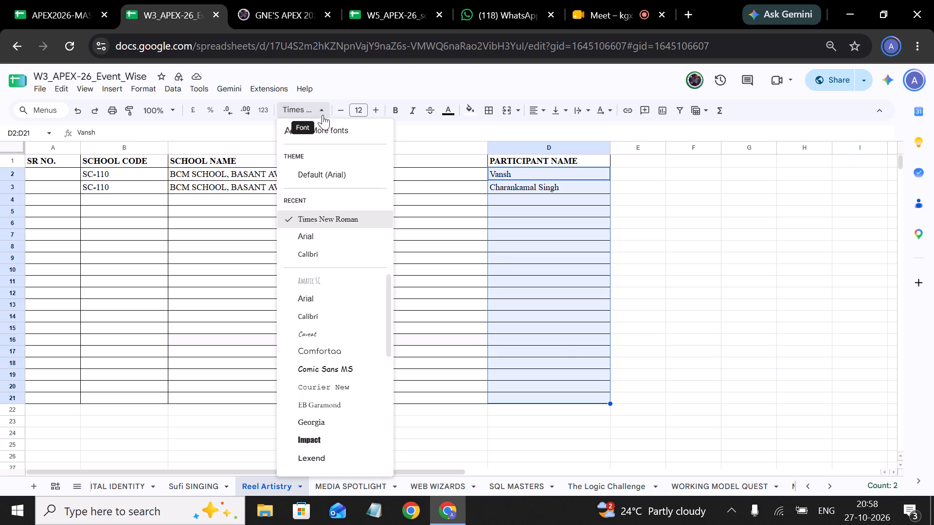
left_click(349, 215)
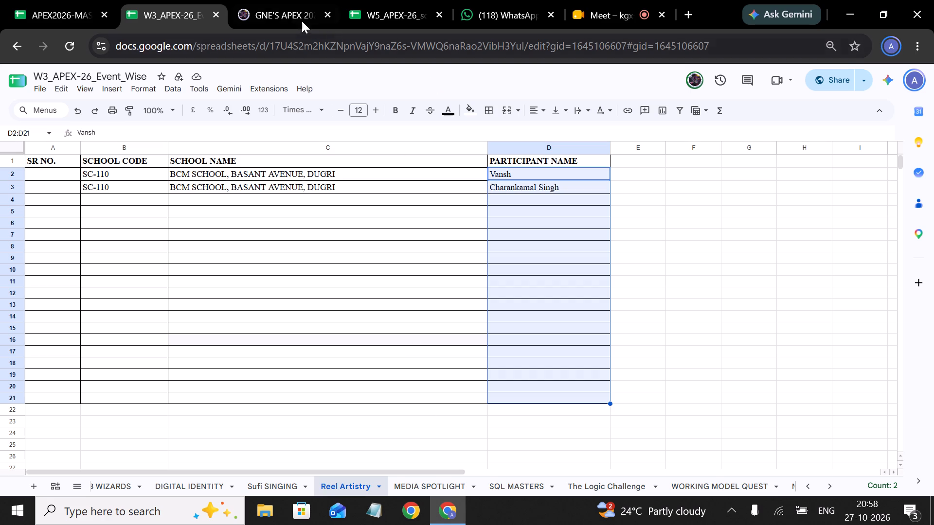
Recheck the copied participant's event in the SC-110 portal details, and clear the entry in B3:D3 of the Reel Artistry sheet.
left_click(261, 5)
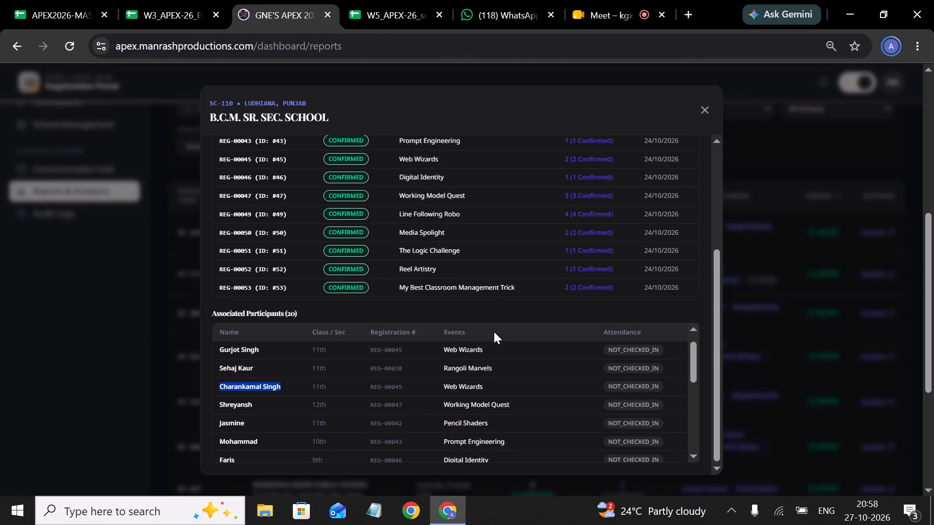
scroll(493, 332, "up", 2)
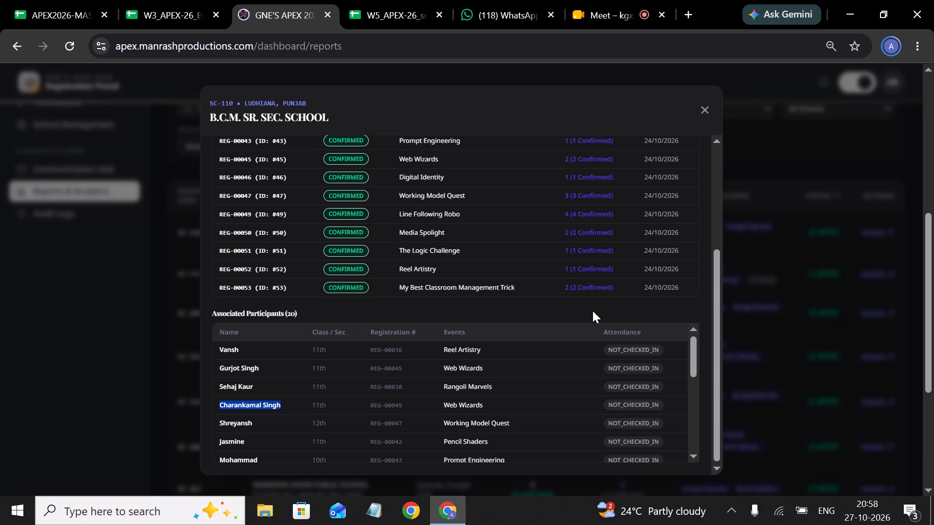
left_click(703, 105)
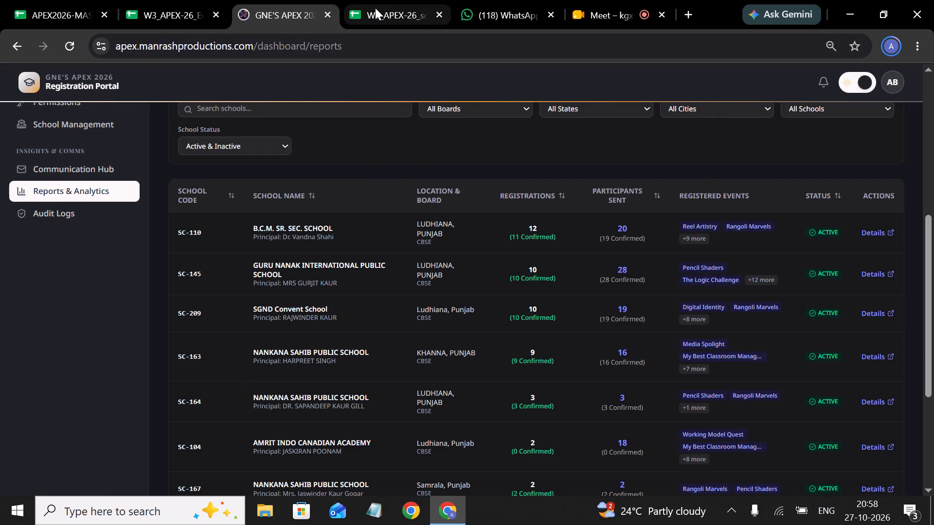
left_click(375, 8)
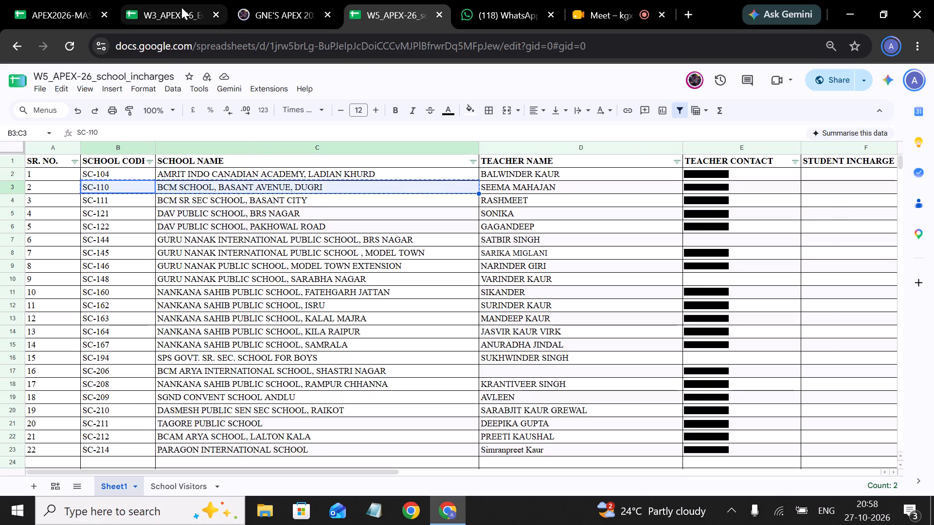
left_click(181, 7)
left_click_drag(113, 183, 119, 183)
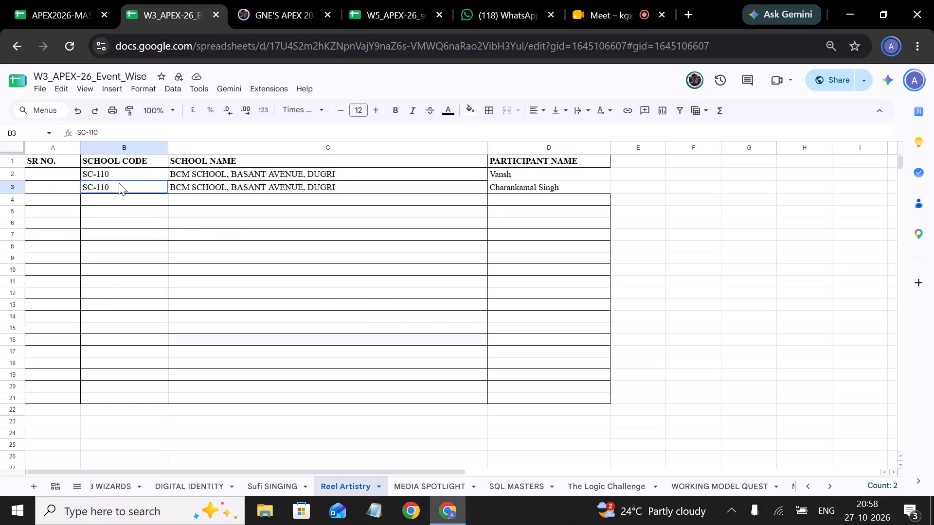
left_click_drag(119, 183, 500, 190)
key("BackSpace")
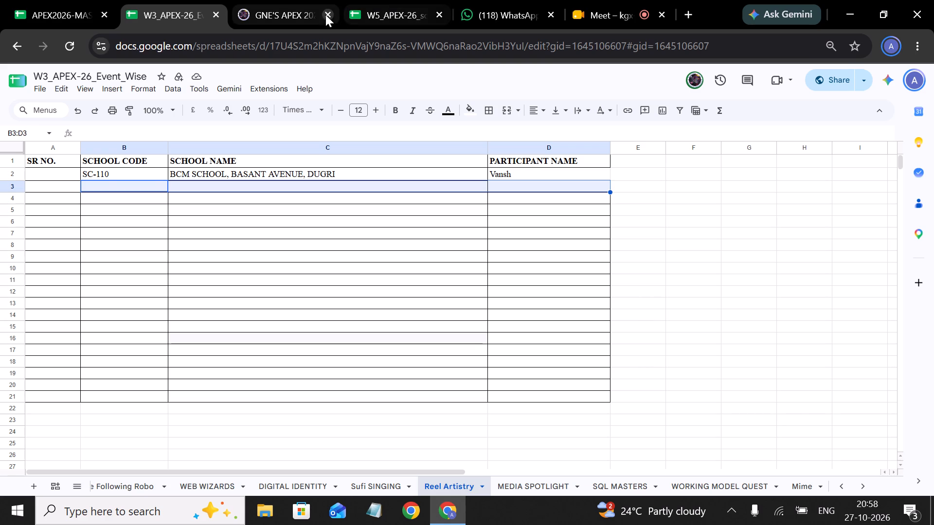
Switch to the registration portal's school reports and review the SC-110 details, covering its associated registrations and participants.
left_click(403, 0)
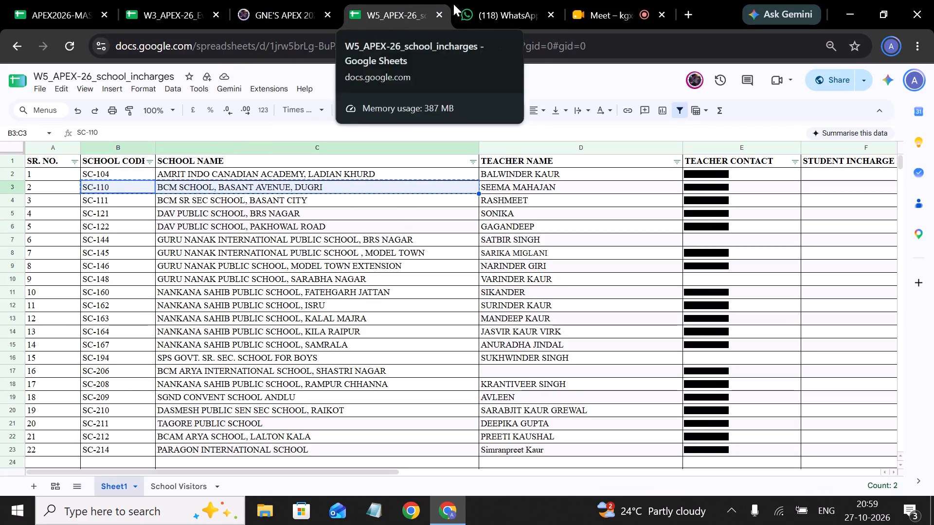
left_click(198, 5)
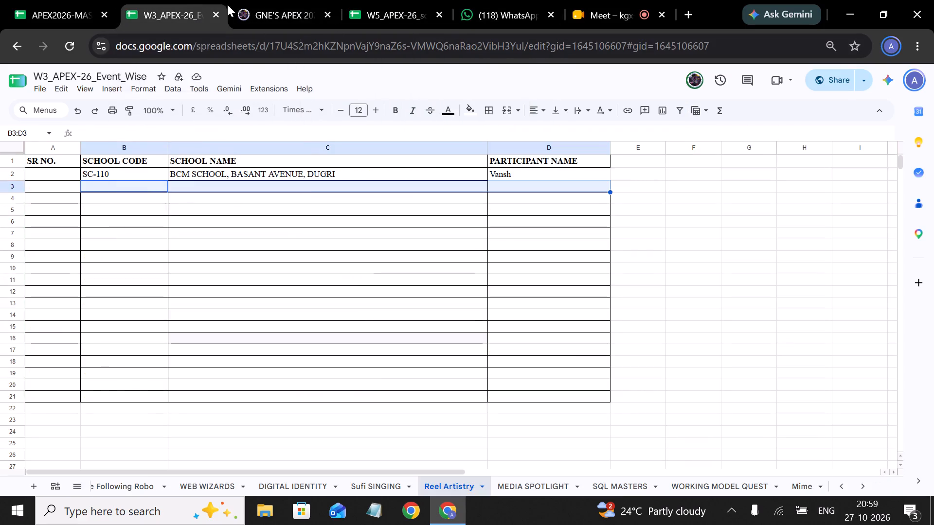
left_click(248, 5)
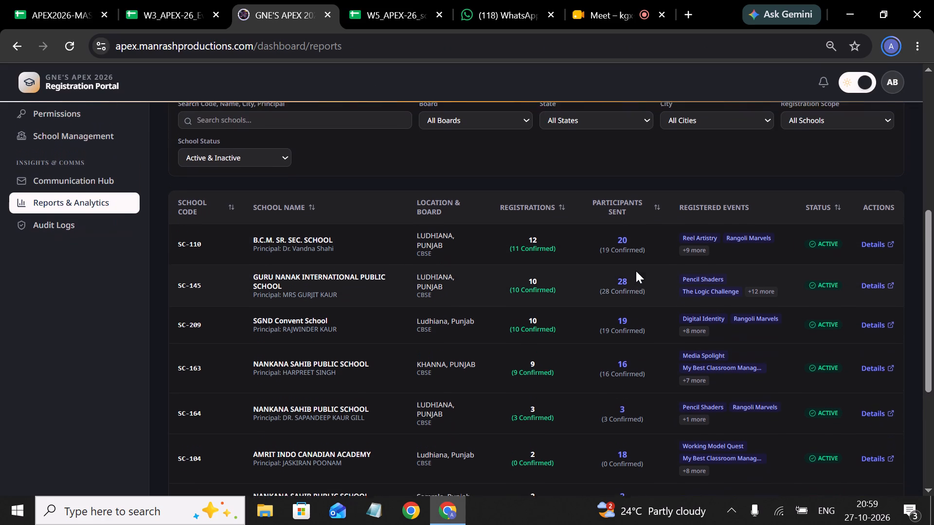
left_click(304, 250)
left_click(322, 244)
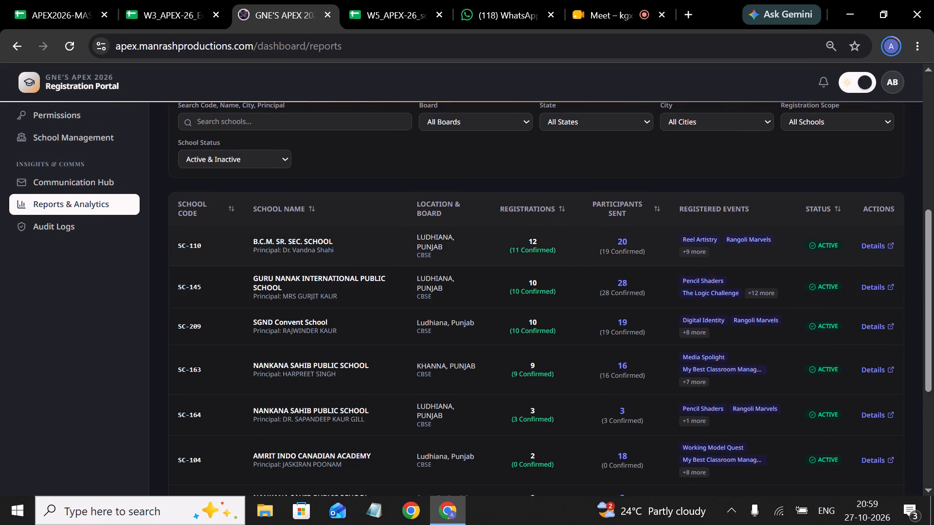
left_click(356, 233)
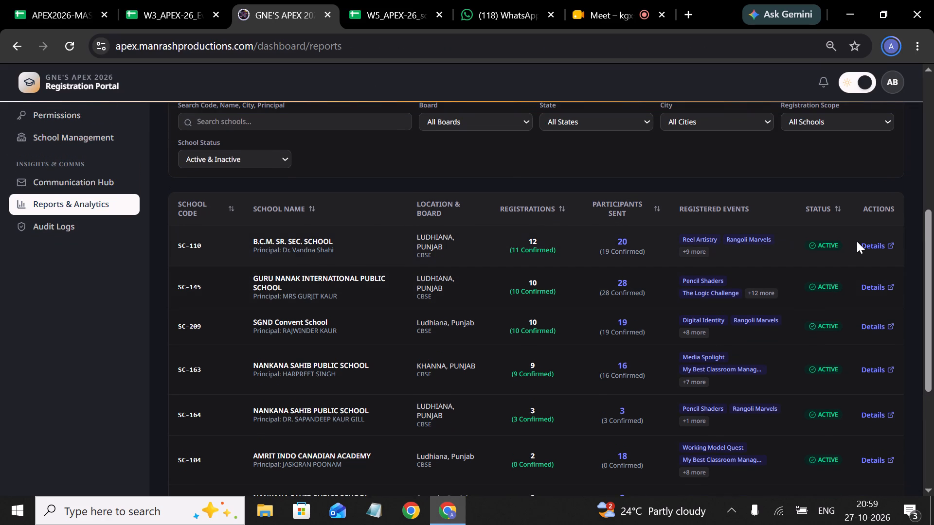
left_click(864, 245)
scroll(569, 326, "down", 1)
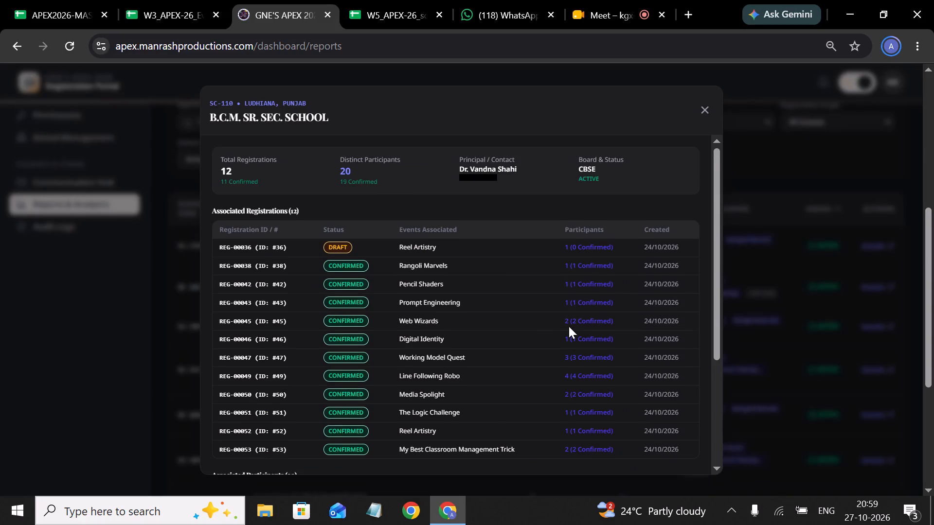
scroll(569, 326, "down", 1)
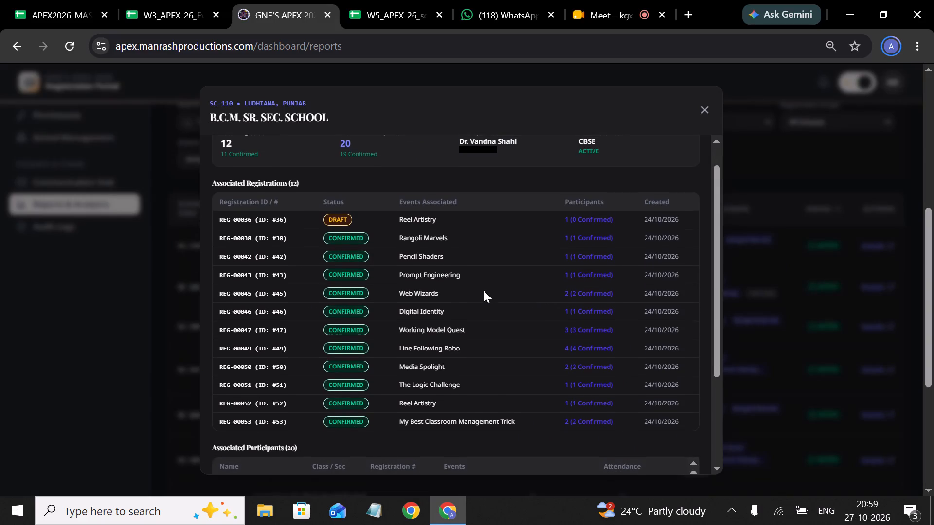
scroll(436, 297, "down", 2)
scroll(436, 297, "right", 1)
scroll(436, 297, "up", 2)
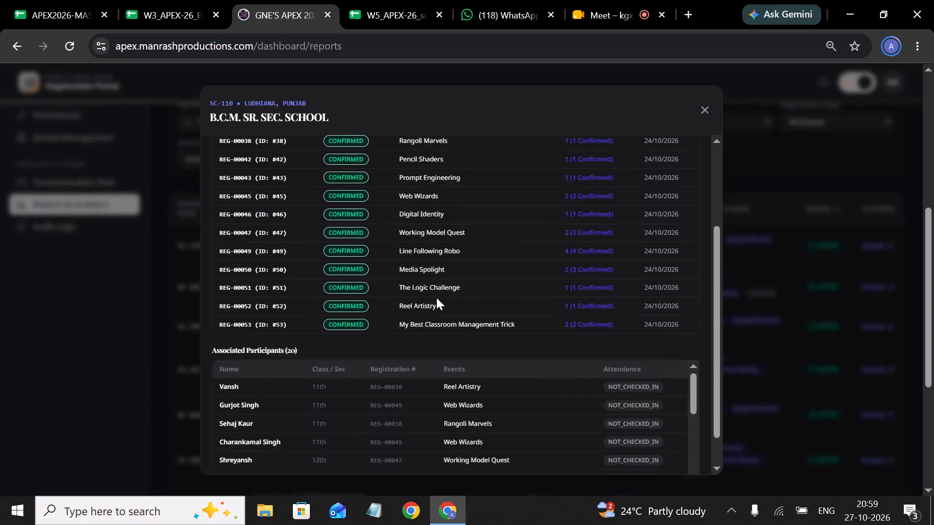
scroll(436, 297, "up", 2)
left_click(706, 111)
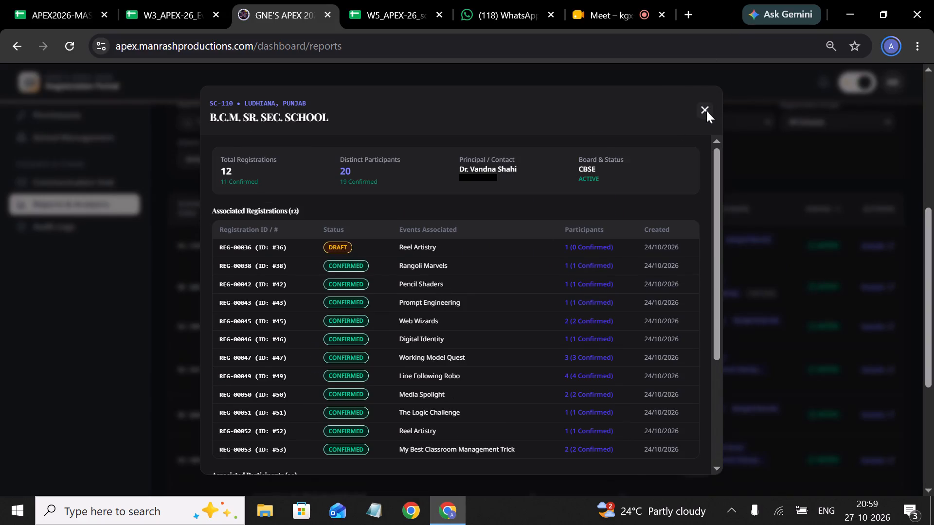
Reopen the SC-110 details in the portal, recheck registration statuses against the participants' registration numbers and events, and look over the school list.
scroll(759, 265, "up", 2)
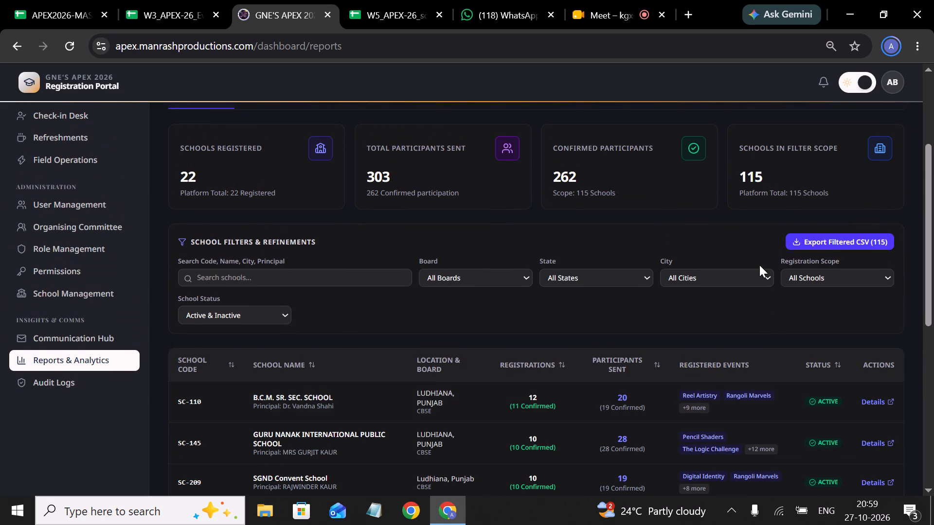
scroll(729, 318, "down", 1)
scroll(729, 318, "right", 1)
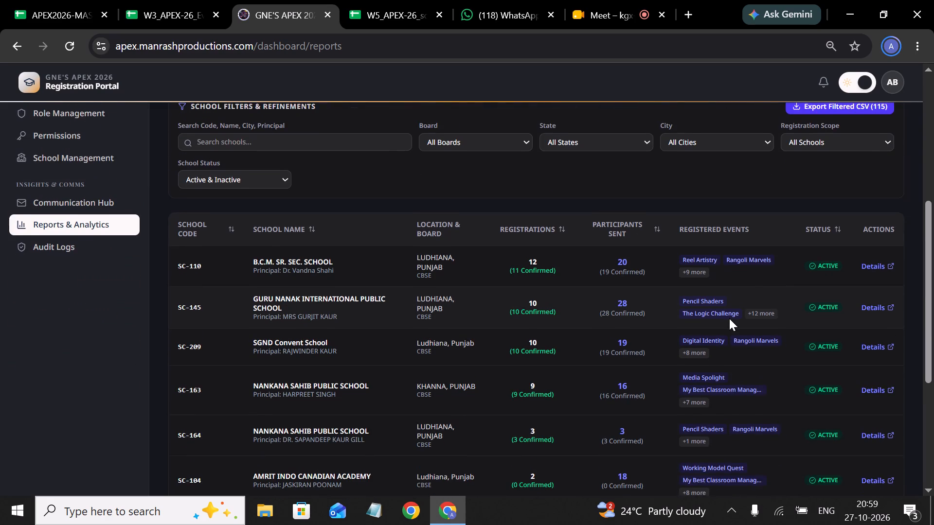
scroll(729, 318, "down", 1)
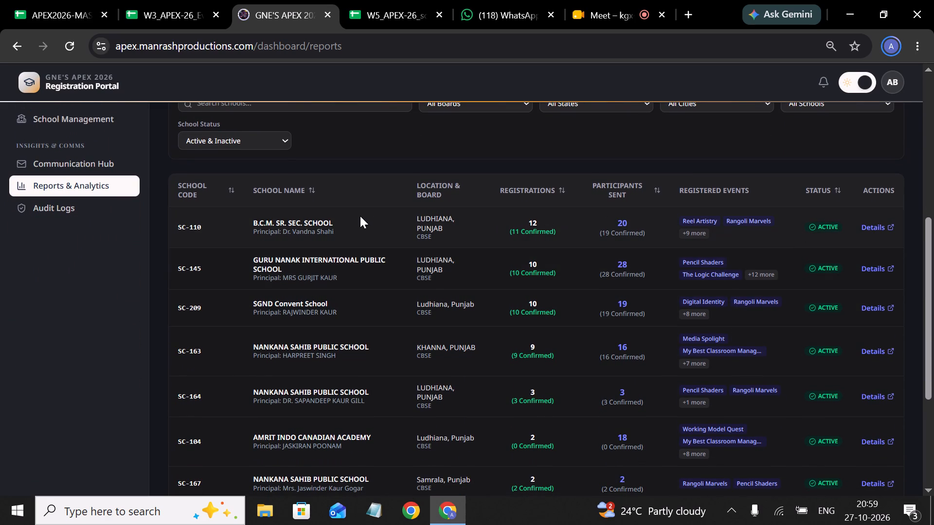
left_click(360, 216)
left_click(335, 232)
left_click(864, 227)
scroll(534, 355, "down", 2)
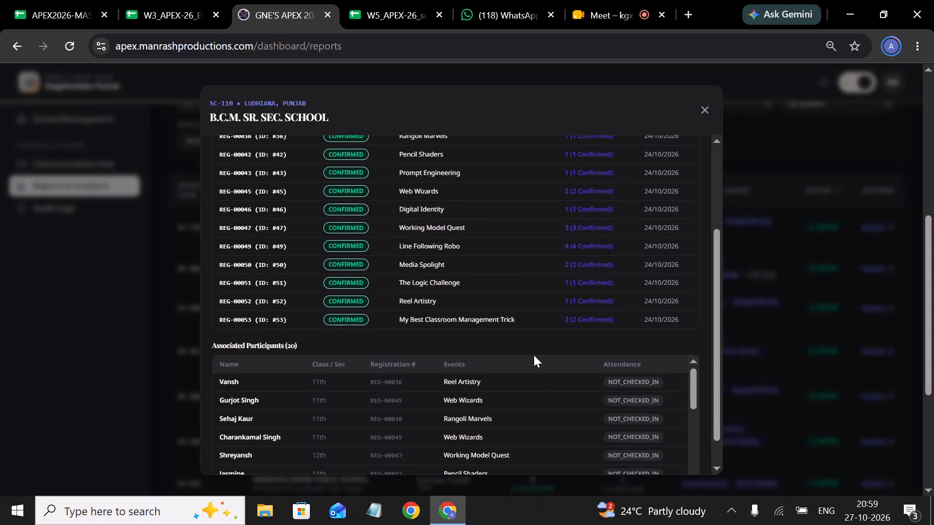
scroll(534, 355, "up", 1)
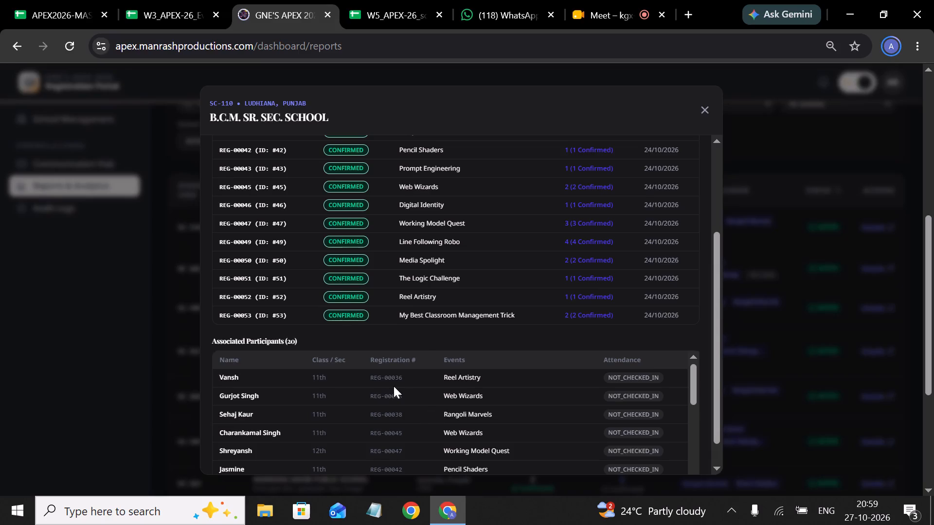
scroll(422, 355, "up", 2)
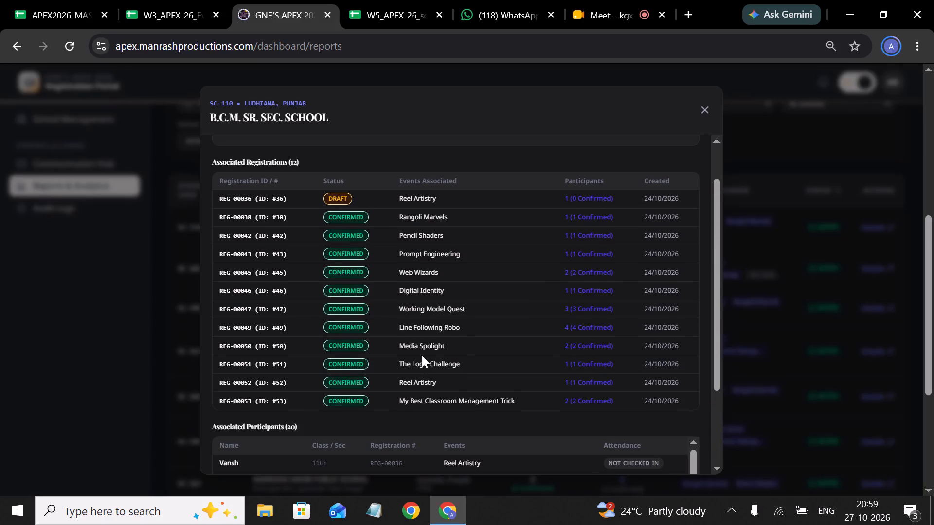
scroll(414, 248, "up", 4)
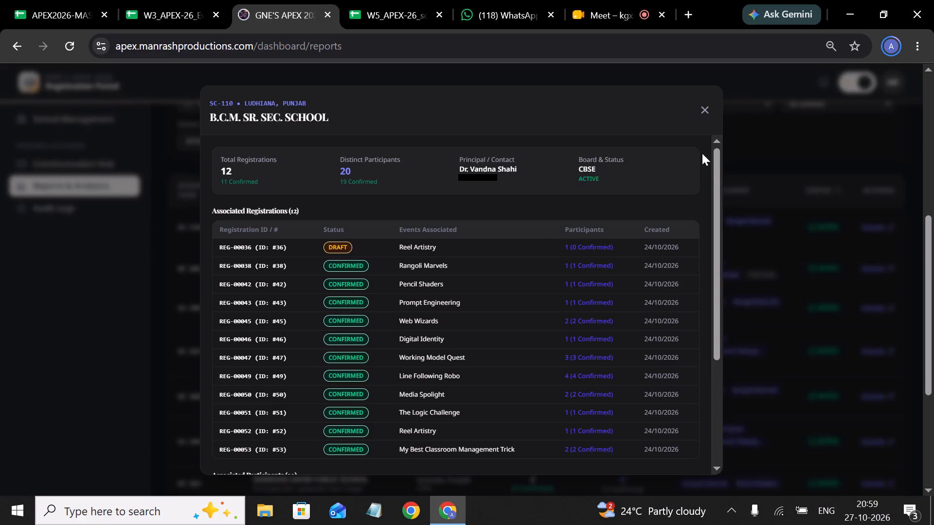
left_click(700, 114)
scroll(437, 337, "up", 1)
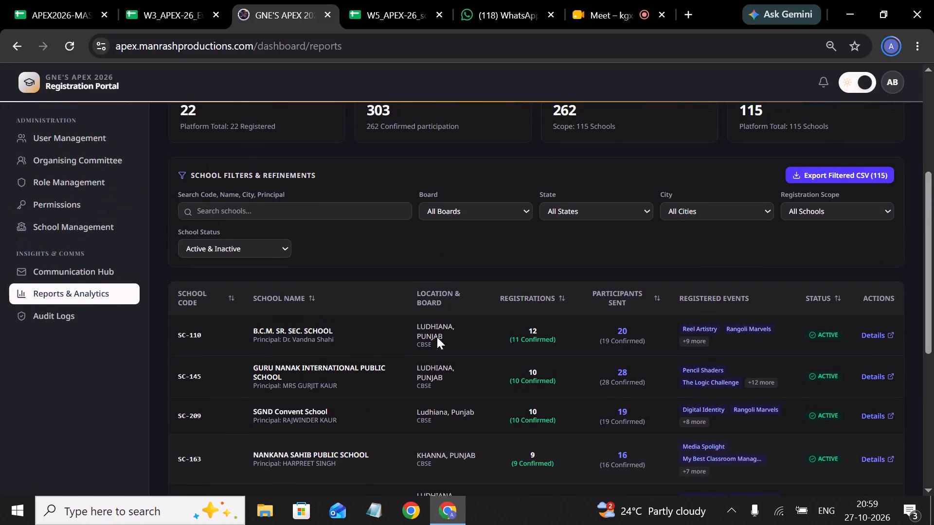
scroll(343, 361, "down", 2)
scroll(343, 361, "up", 1)
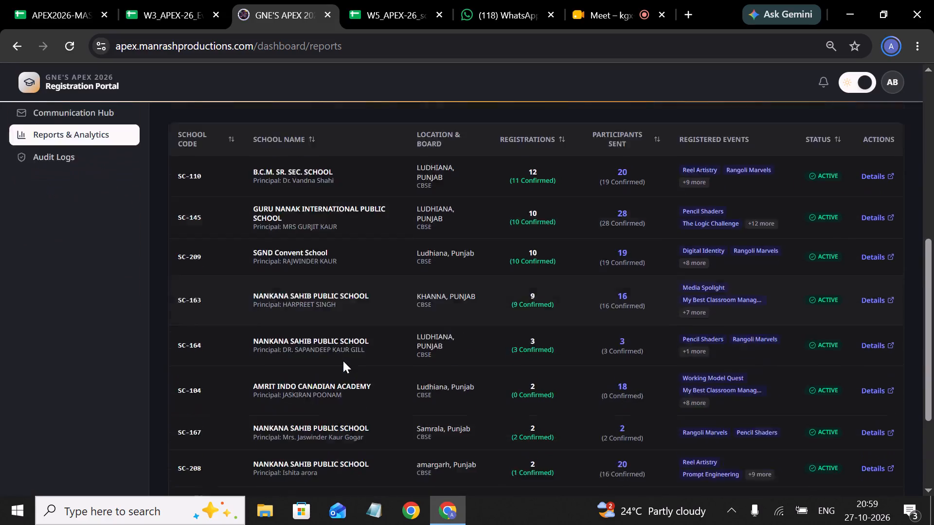
scroll(343, 361, "up", 2)
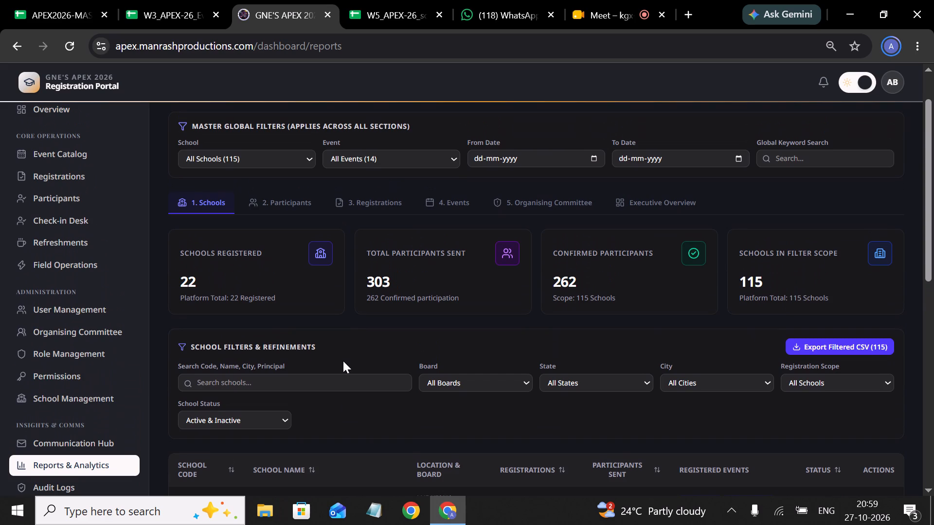
Return to W3_APEX-26_Event_Wise and check the school and participant entries in the event sheets from Pencil Shaders through Sufi Singing.
left_click(175, 0)
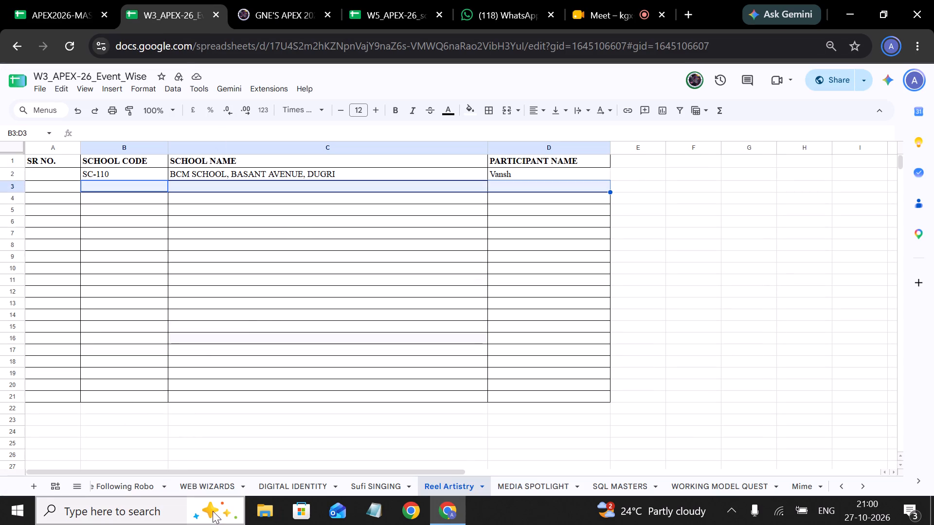
scroll(202, 489, "right", 4)
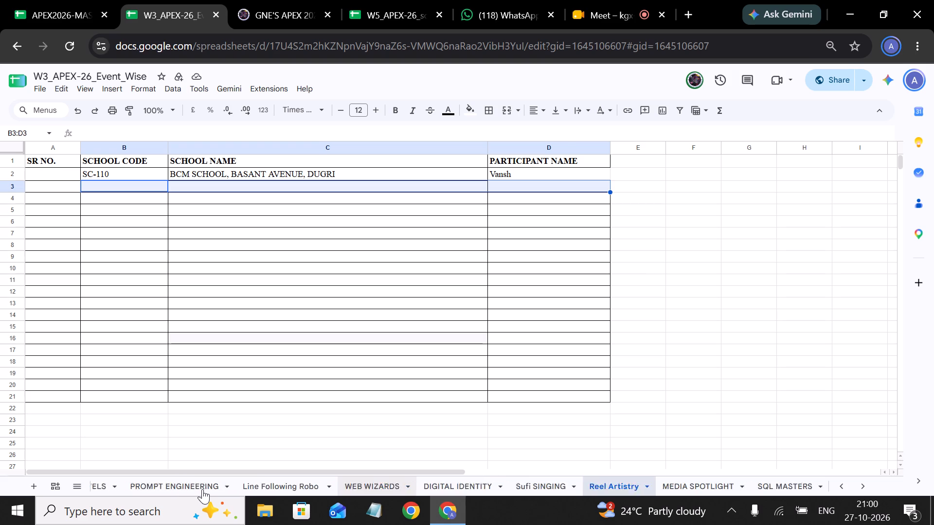
scroll(202, 489, "right", 4)
left_click(159, 489)
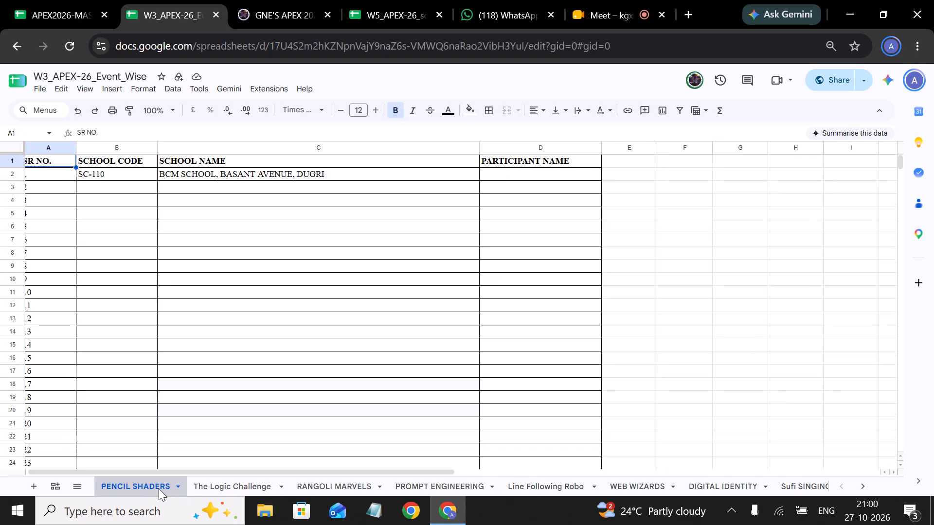
left_click(211, 484)
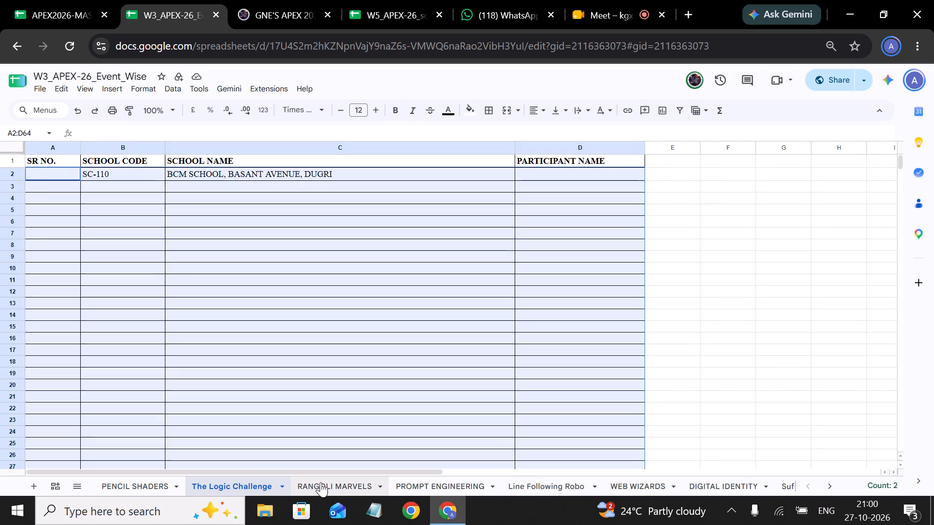
left_click(321, 482)
left_click(417, 481)
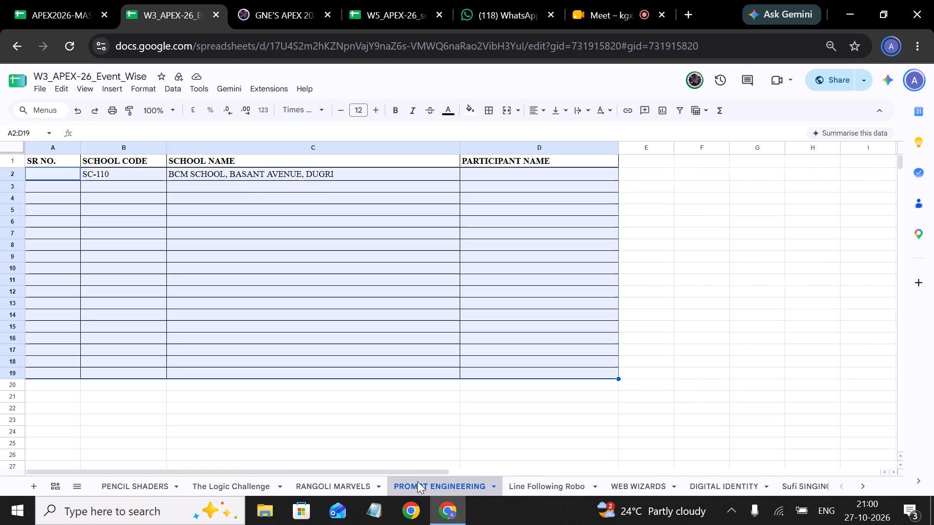
left_click(441, 426)
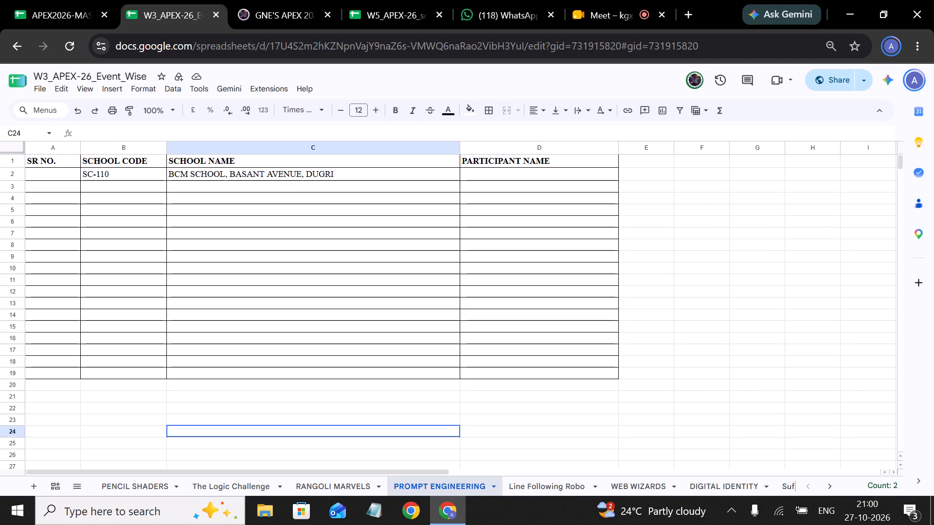
left_click(539, 483)
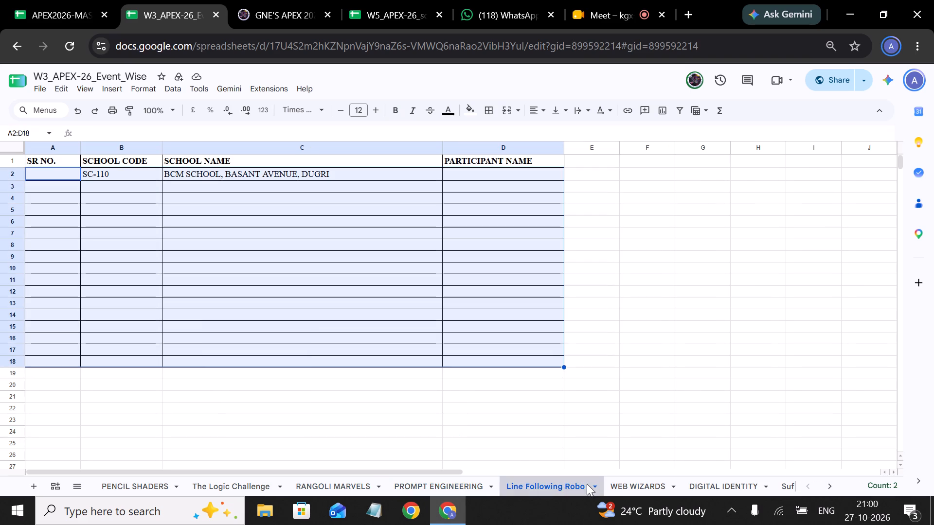
left_click(636, 481)
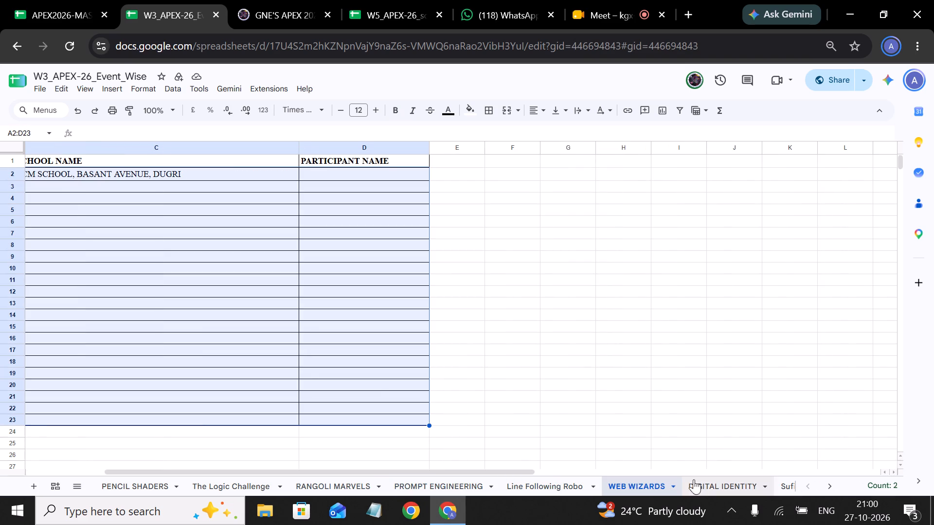
scroll(313, 376, "right", 5)
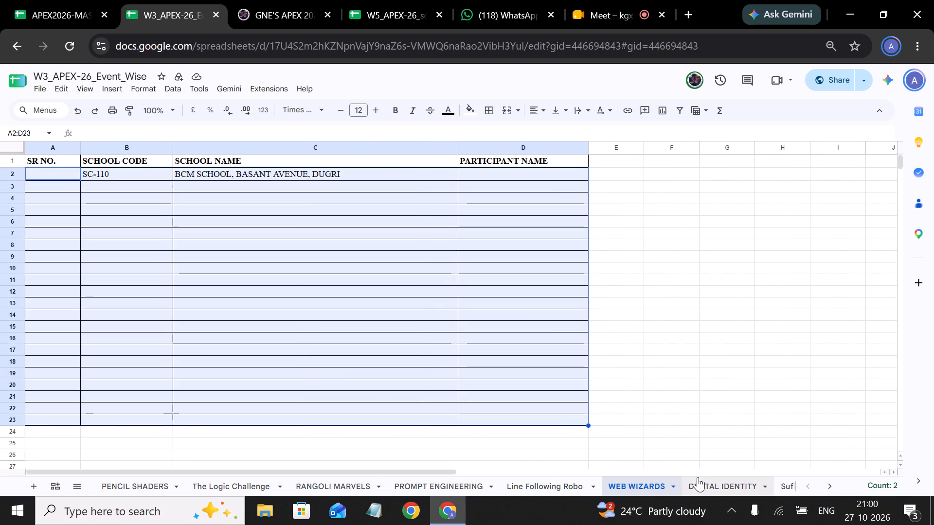
left_click(699, 478)
scroll(541, 374, "right", 2)
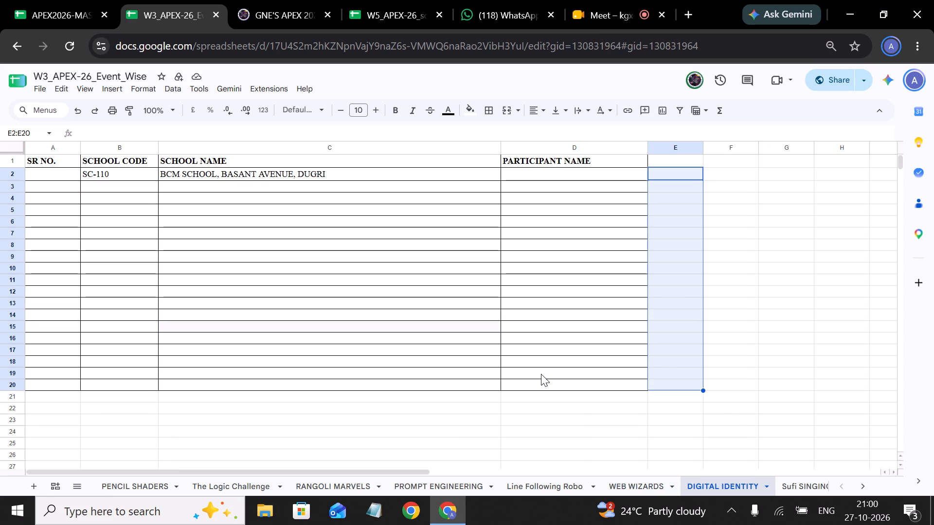
left_click(795, 479)
scroll(795, 479, "left", 2)
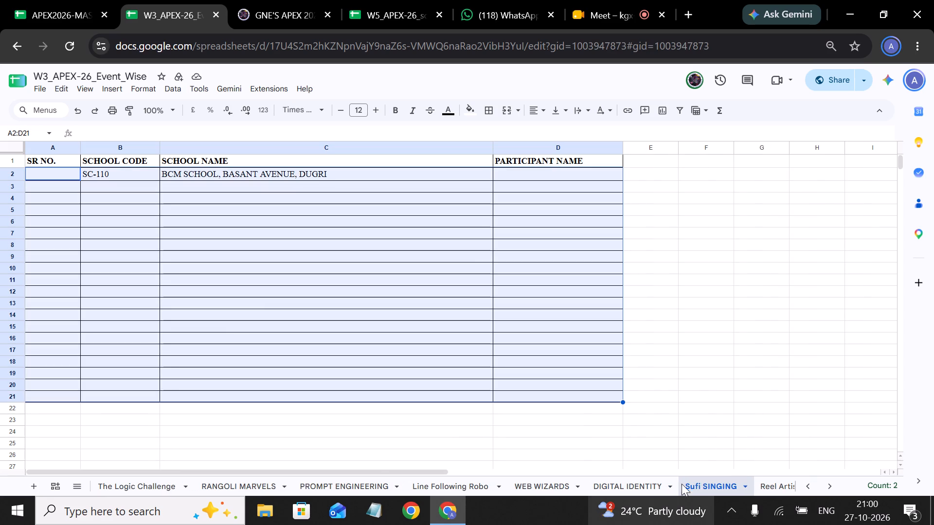
scroll(683, 484, "left", 6)
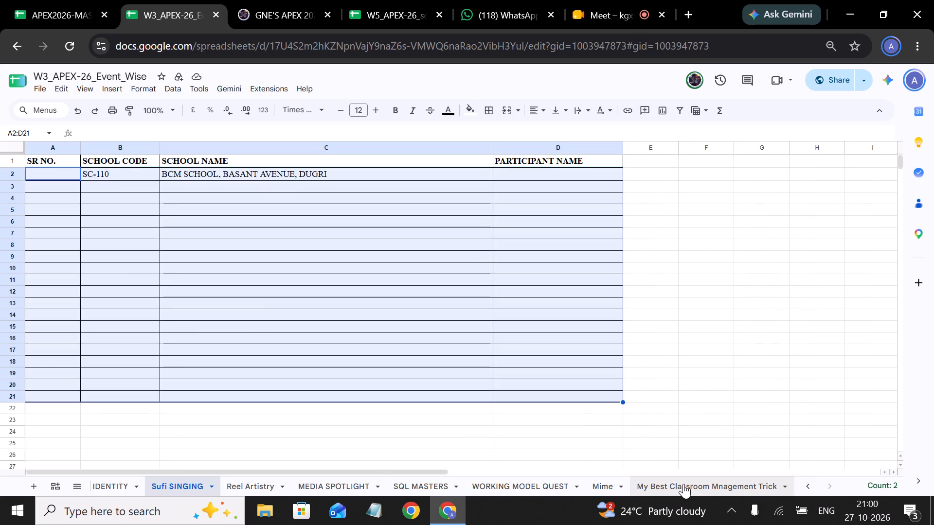
scroll(335, 486, "right", 6)
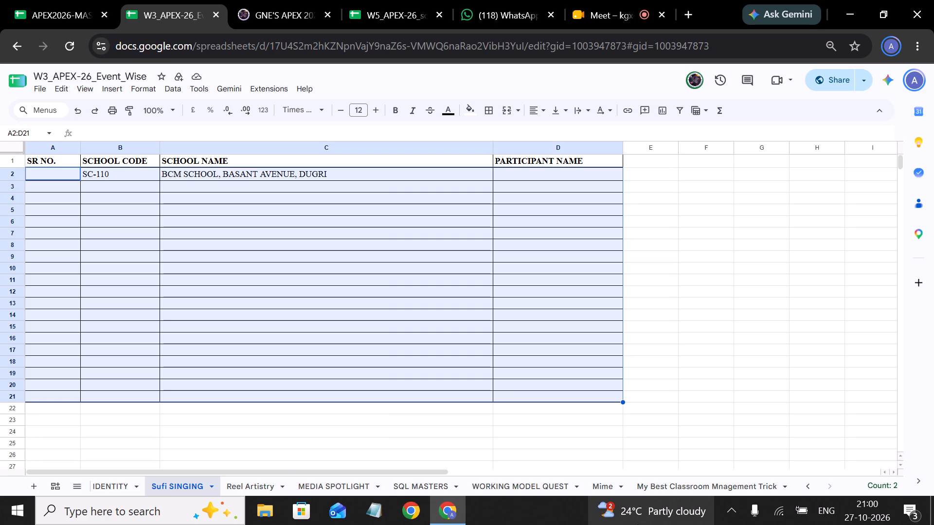
left_click(144, 444)
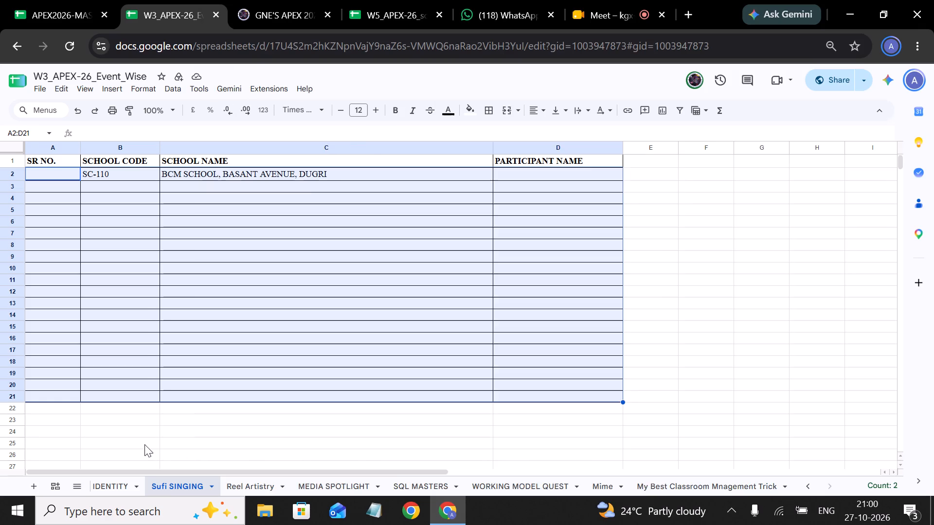
scroll(219, 483, "right", 7)
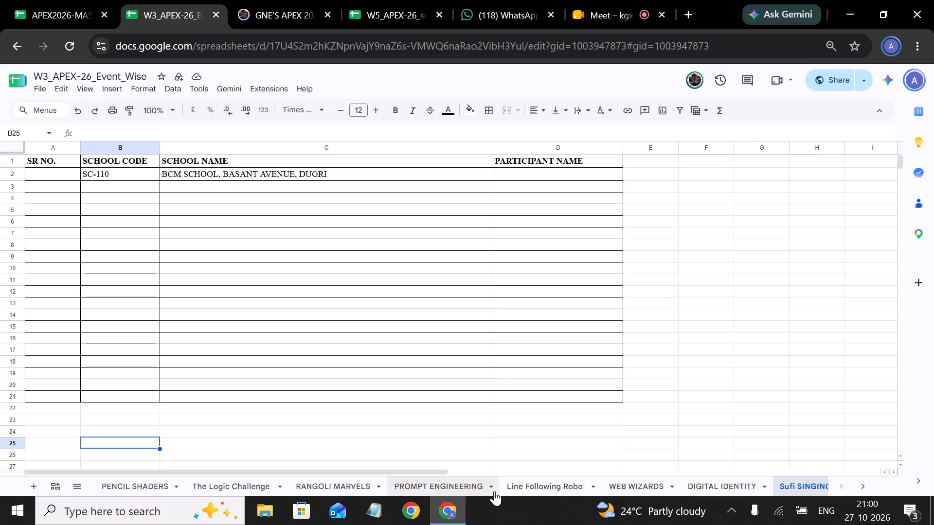
Switch to the registration portal's school reports and open the SC-110 details to examine its associated registrations.
scroll(494, 491, "left", 4)
scroll(494, 491, "right", 3)
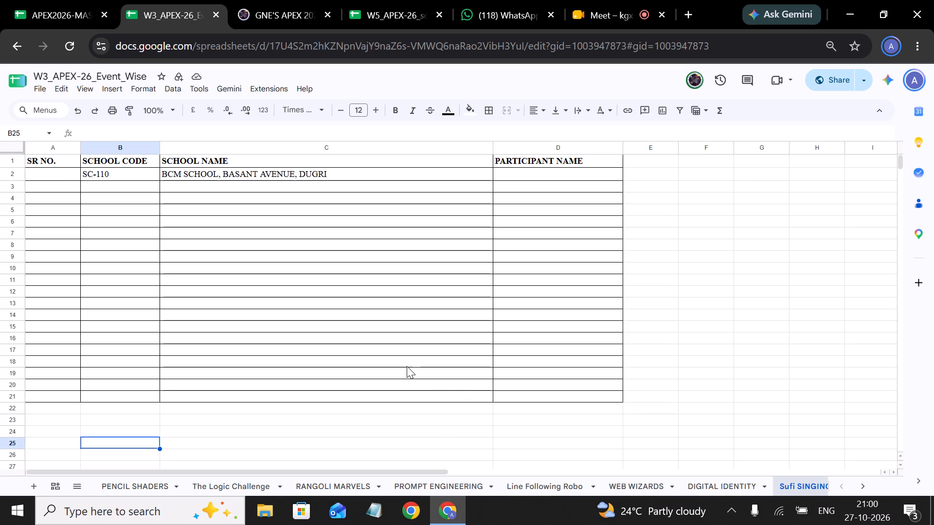
left_click(383, 5)
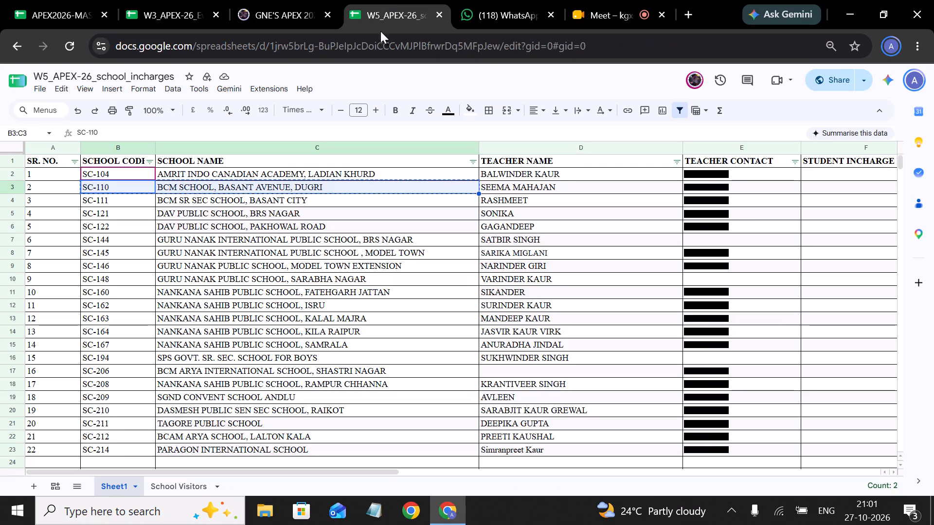
left_click(282, 14)
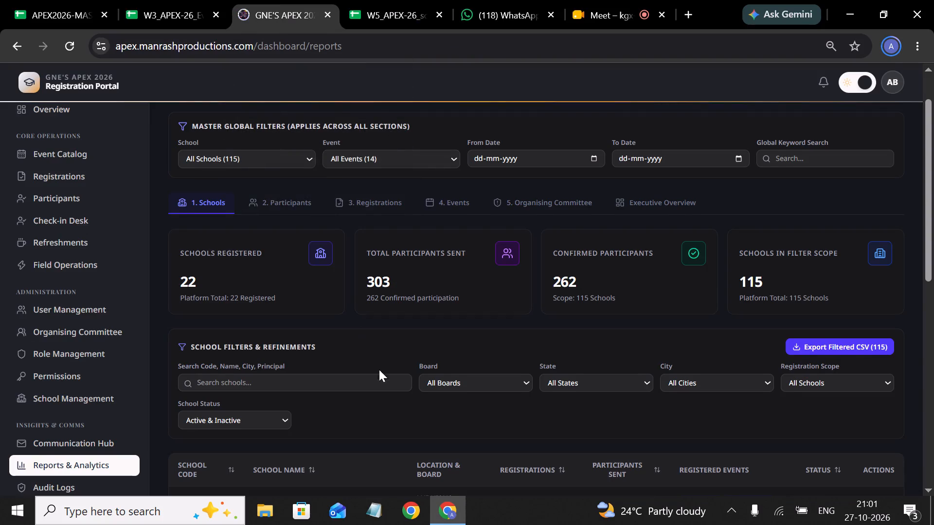
scroll(378, 338, "down", 2)
left_click(360, 409)
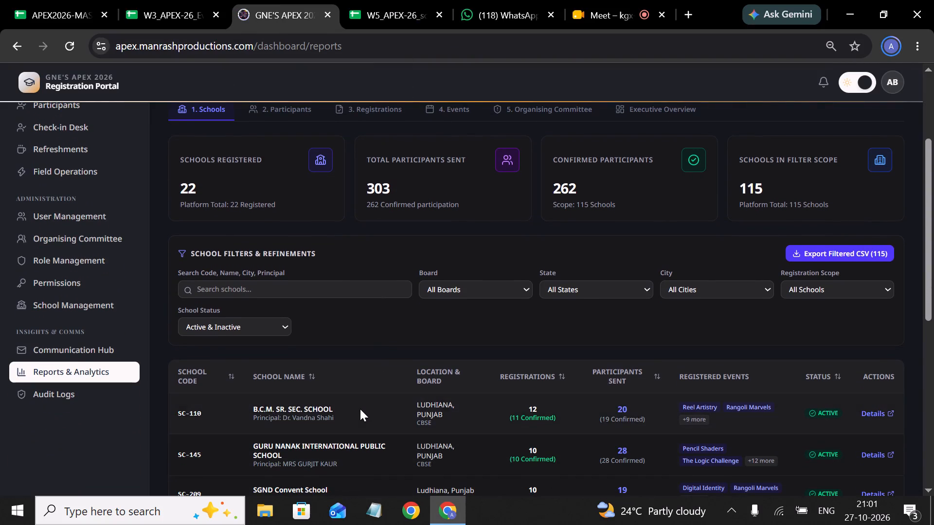
left_click(328, 407)
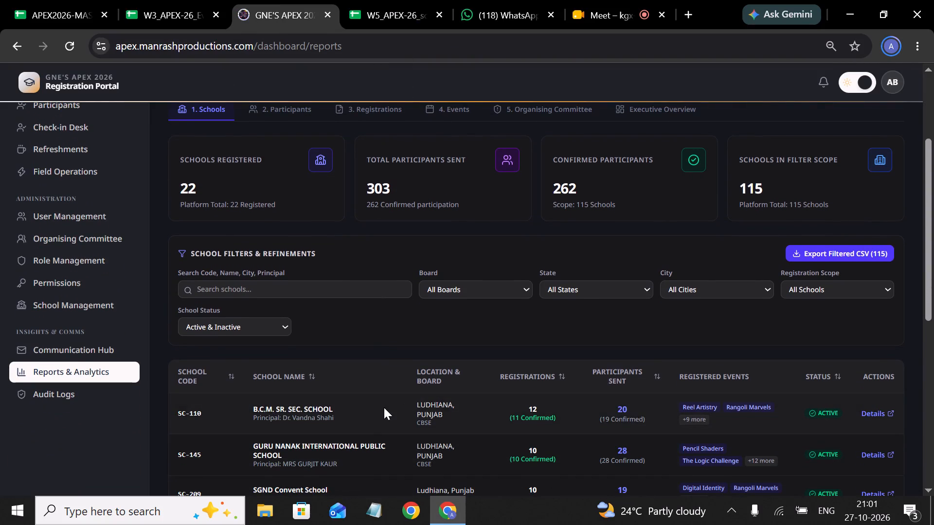
left_click(384, 407)
left_click(498, 403)
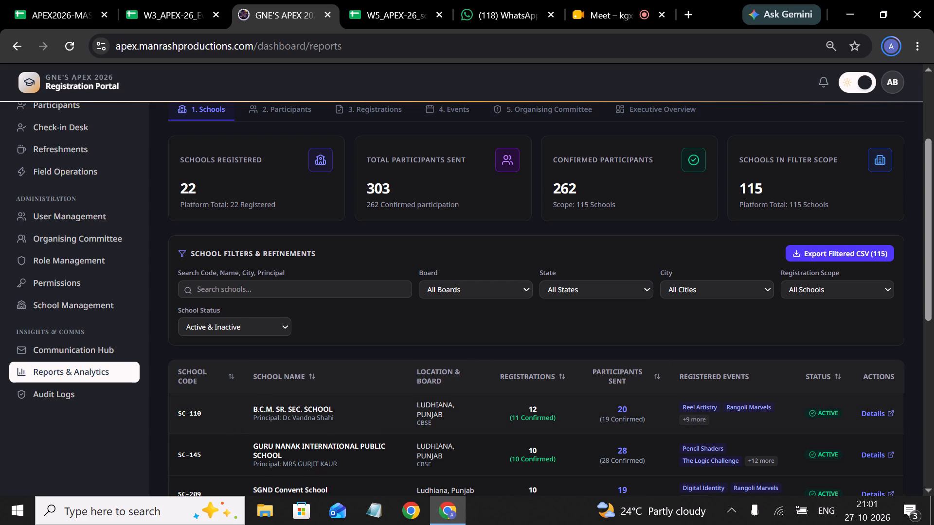
left_click(877, 411)
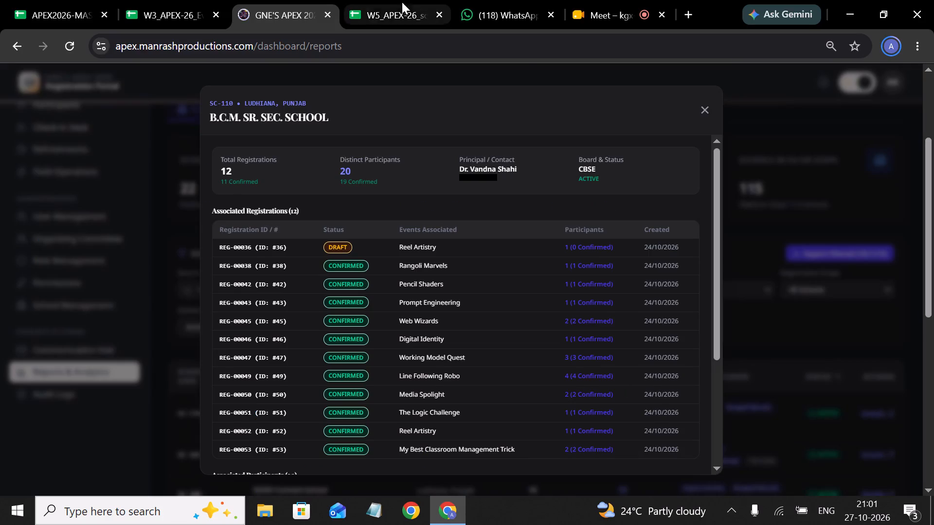
Switch to W3_APEX-26_Event_Wise and set the text colour of participant cell D2 on the Sufi Singing sheet to black.
left_click(192, 2)
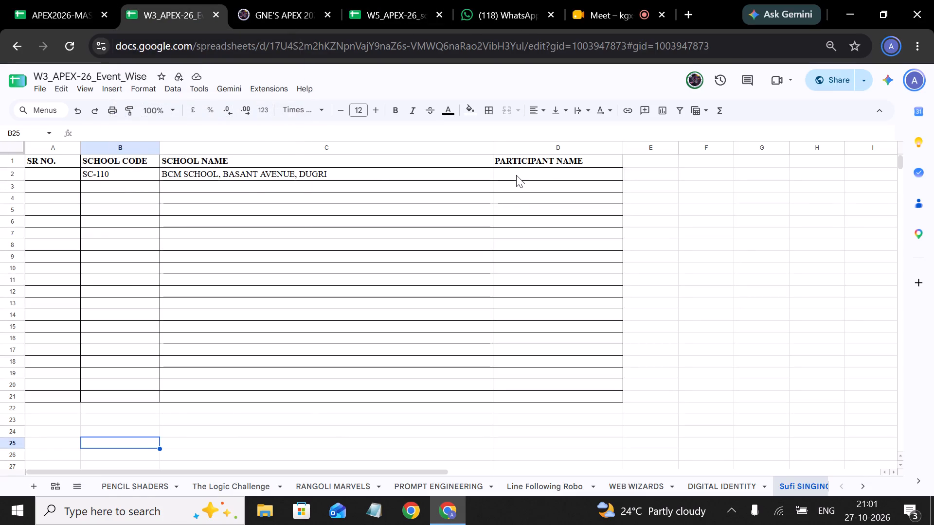
left_click(541, 176)
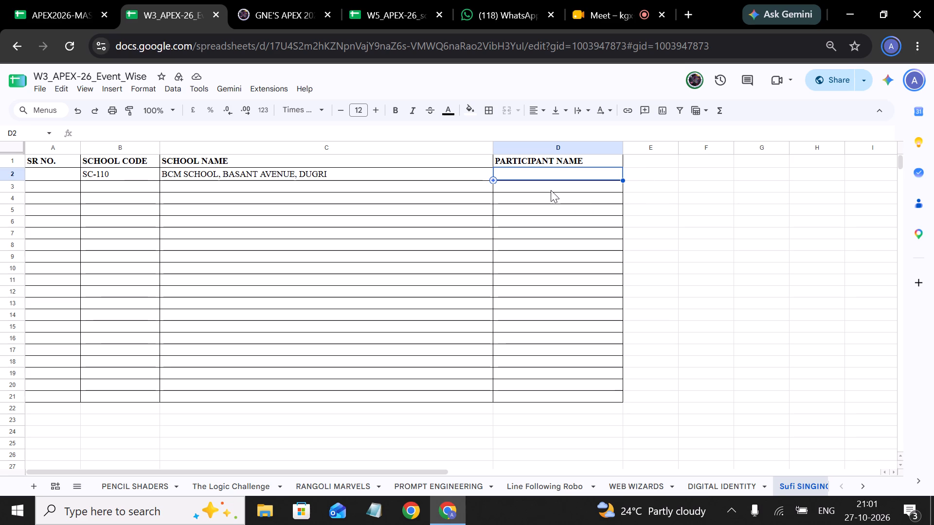
left_click(538, 185)
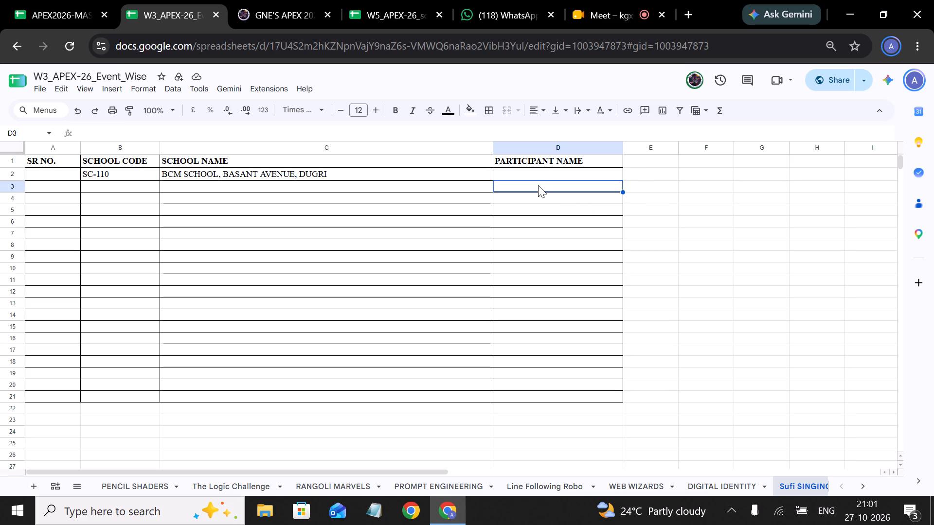
left_click(553, 171)
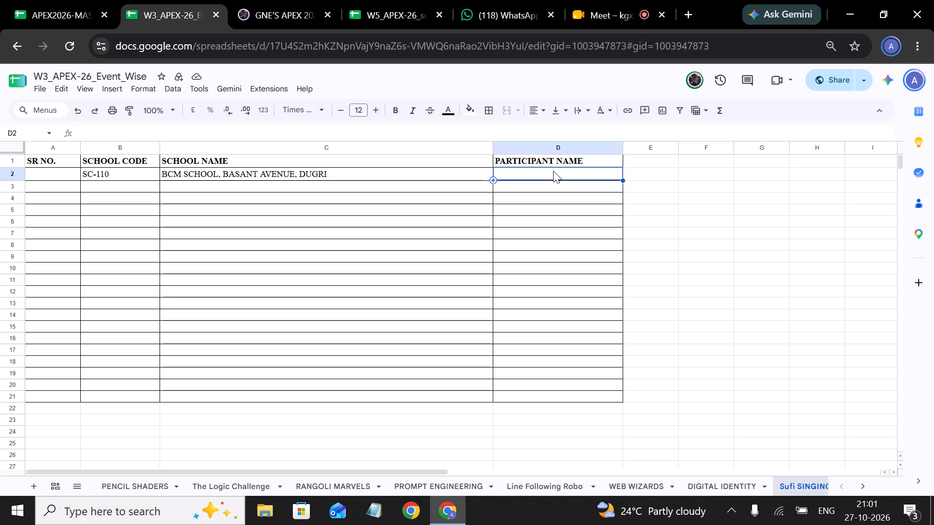
left_click(553, 171)
left_click(445, 111)
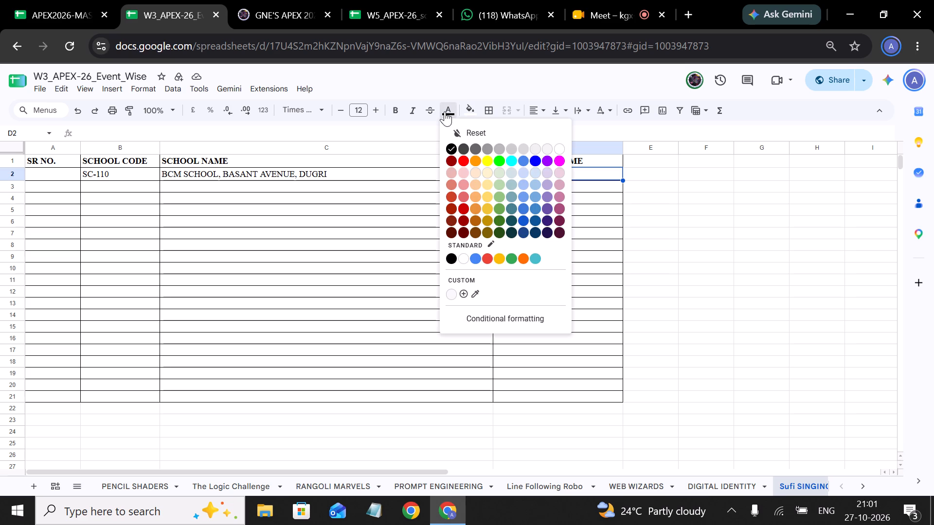
left_click(451, 147)
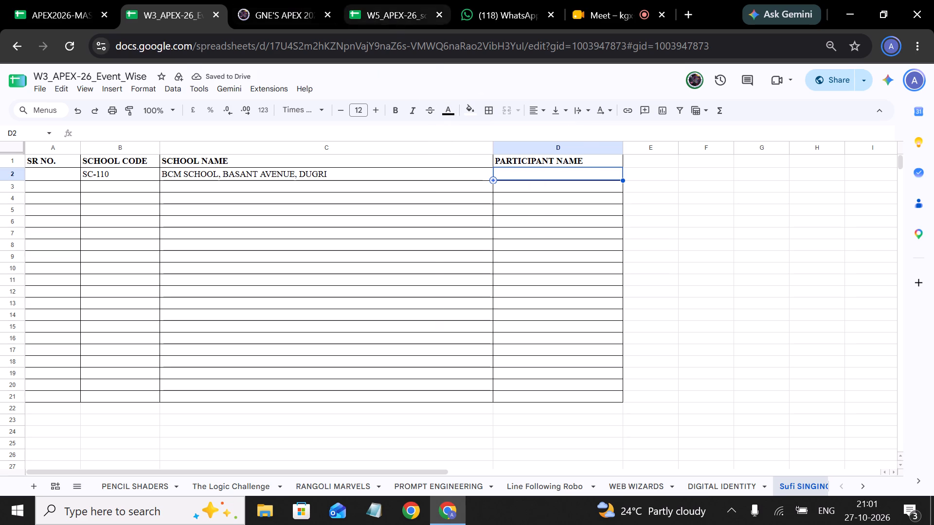
Return to the SC-110 details in the portal and compare the associated registrations with the participants' registration numbers and events.
left_click(255, 5)
scroll(378, 315, "down", 2)
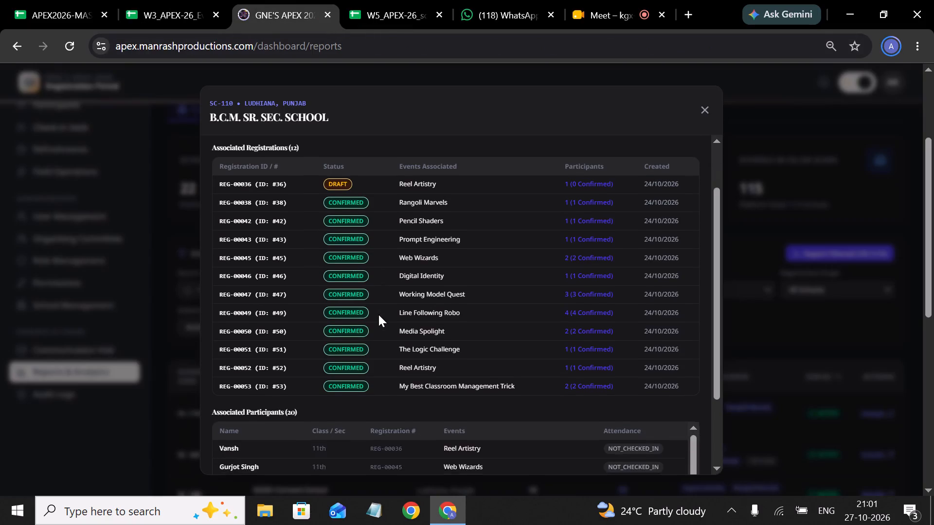
scroll(378, 315, "down", 3)
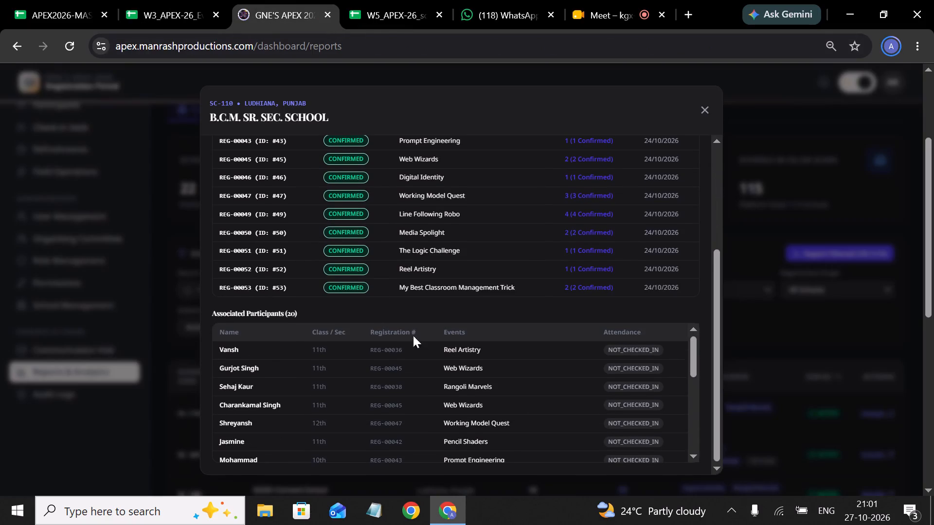
scroll(527, 410, "down", 5)
scroll(527, 410, "up", 4)
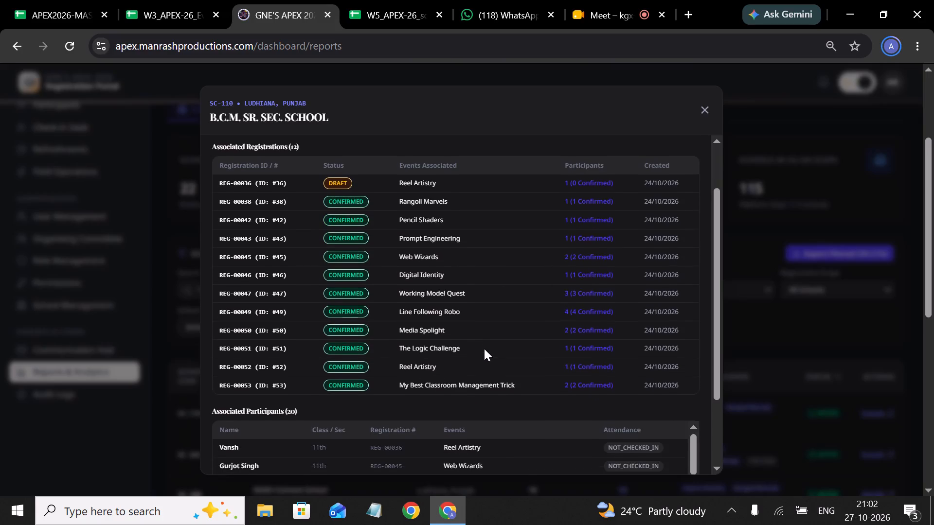
scroll(450, 314, "down", 1)
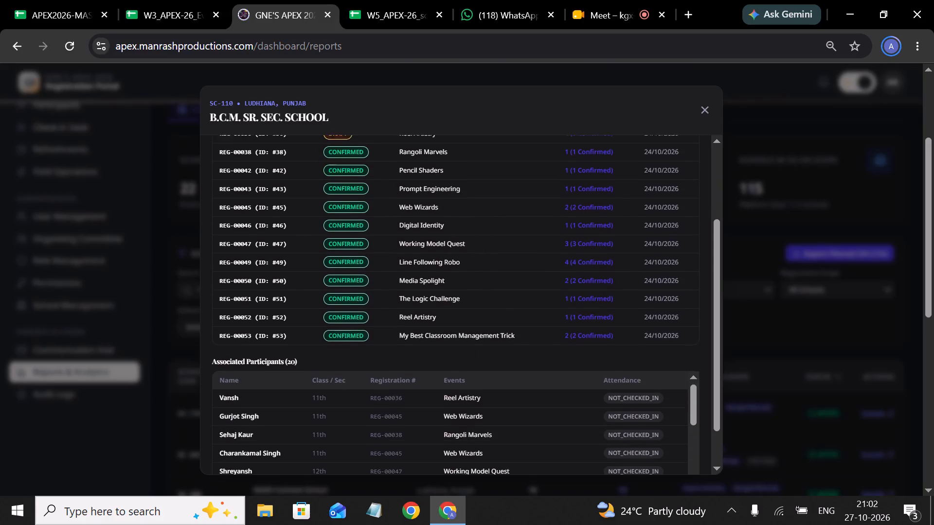
scroll(450, 314, "down", 2)
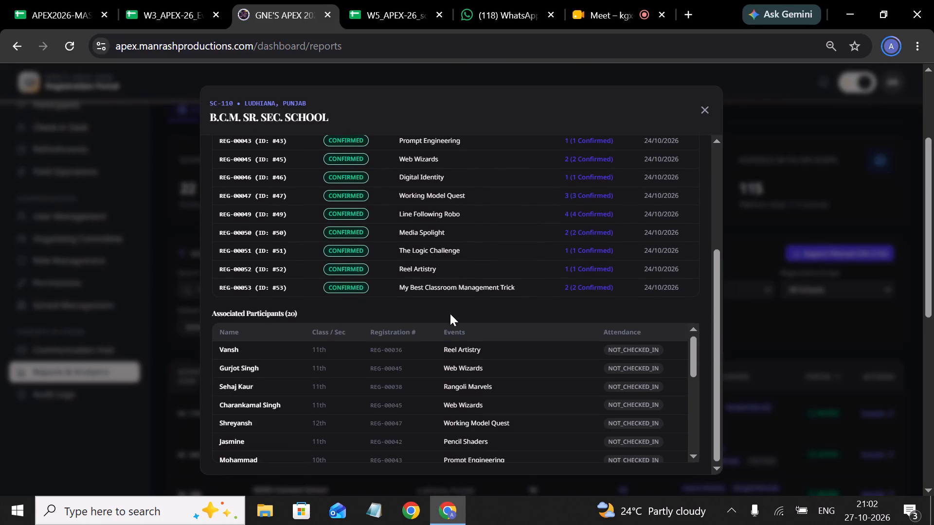
scroll(450, 314, "down", 1)
scroll(450, 314, "up", 2)
scroll(727, 227, "up", 1)
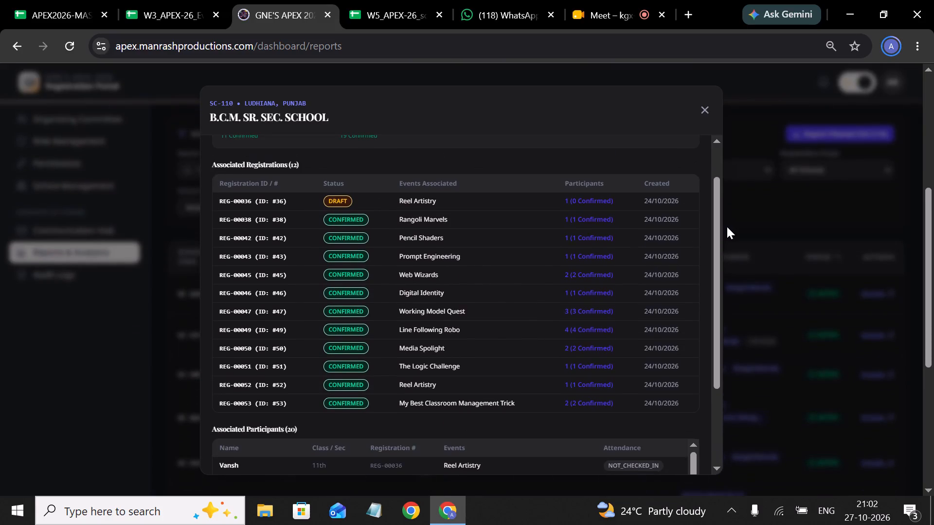
scroll(727, 227, "up", 2)
Cross-check SC-110 between W5_APEX-26_school_incharges, its portal registrations and the Sufi Singing sheet of W3_APEX-26_Event_Wise, closing the portal details.
left_click(385, 5)
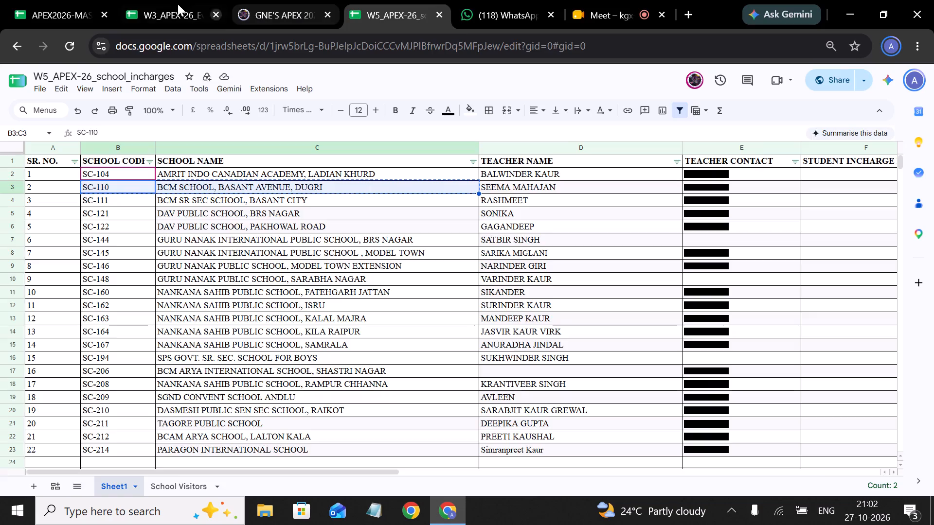
left_click(154, 0)
left_click(283, 0)
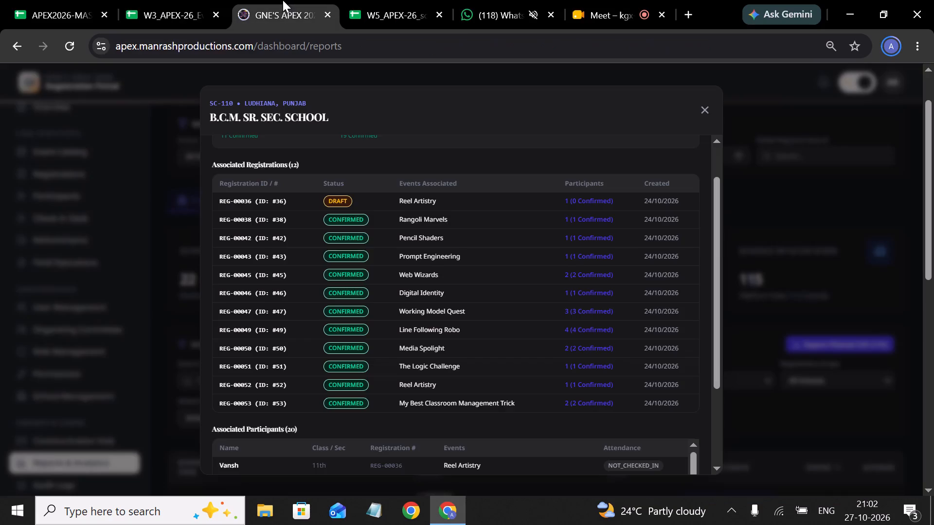
scroll(379, 254, "down", 3)
scroll(379, 254, "up", 1)
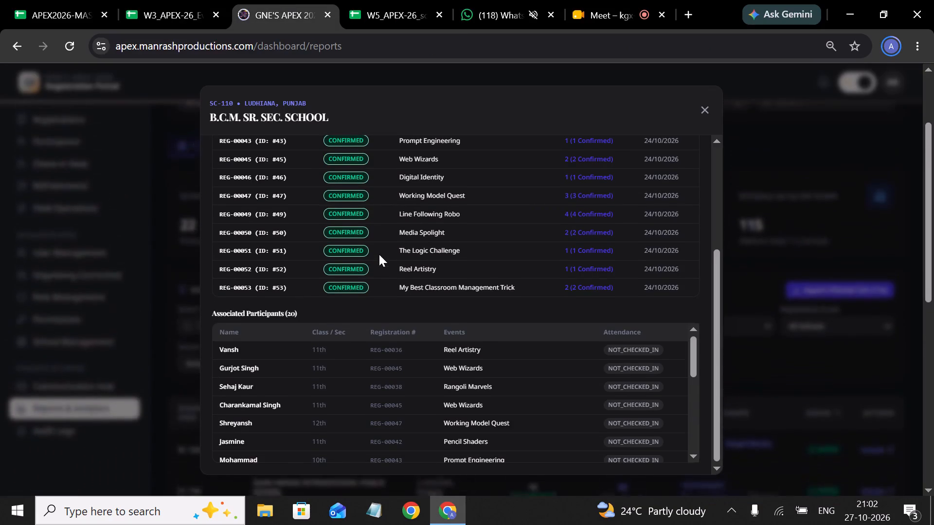
scroll(379, 254, "up", 2)
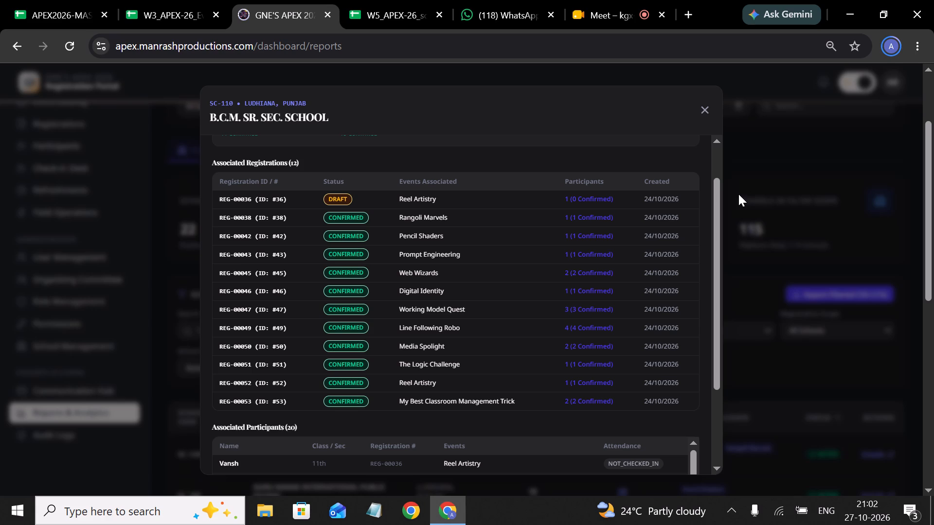
left_click(705, 107)
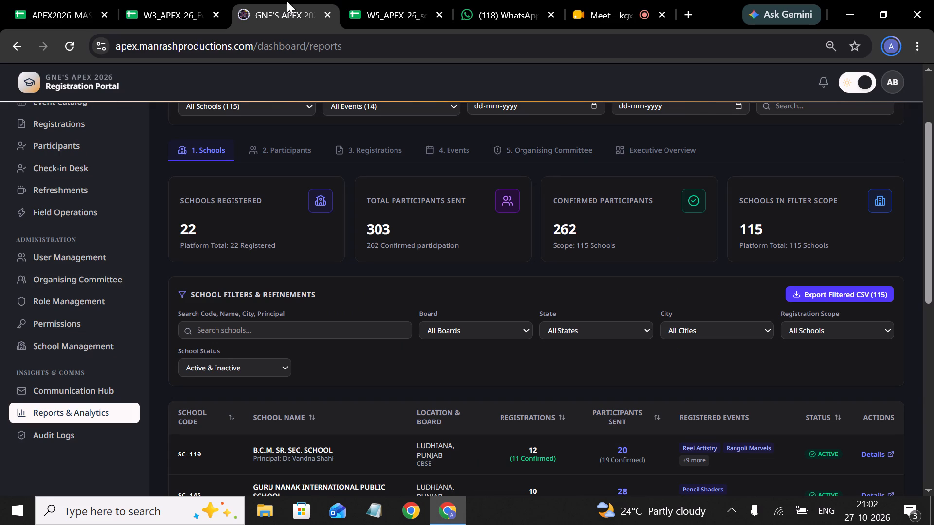
left_click(178, 1)
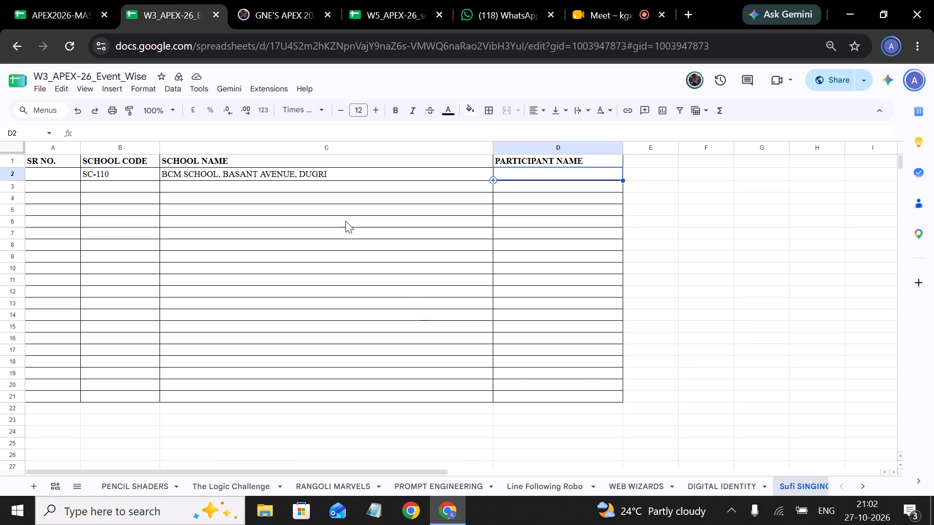
scroll(283, 483, "right", 3)
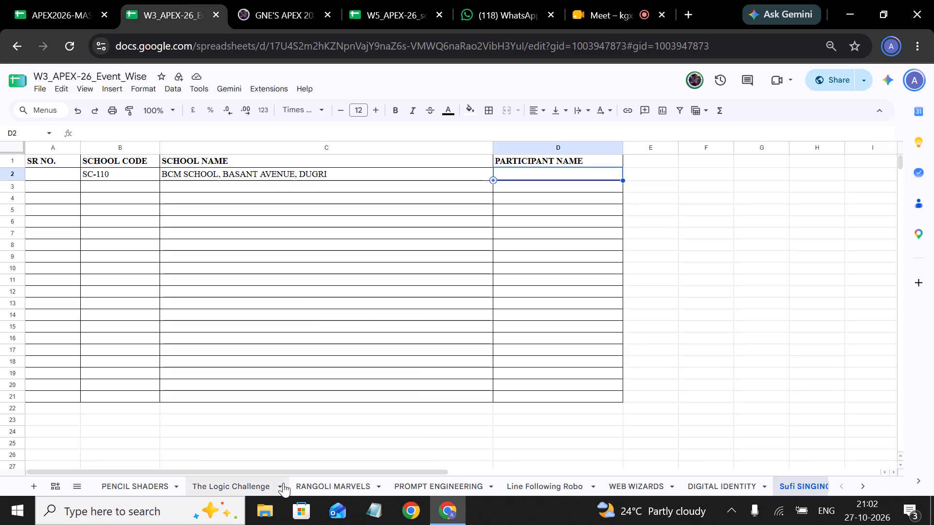
scroll(377, 483, "right", 1)
Reopen the SC-110 details in the portal to recheck its registrations and participants, and look over the school list.
left_click(259, 0)
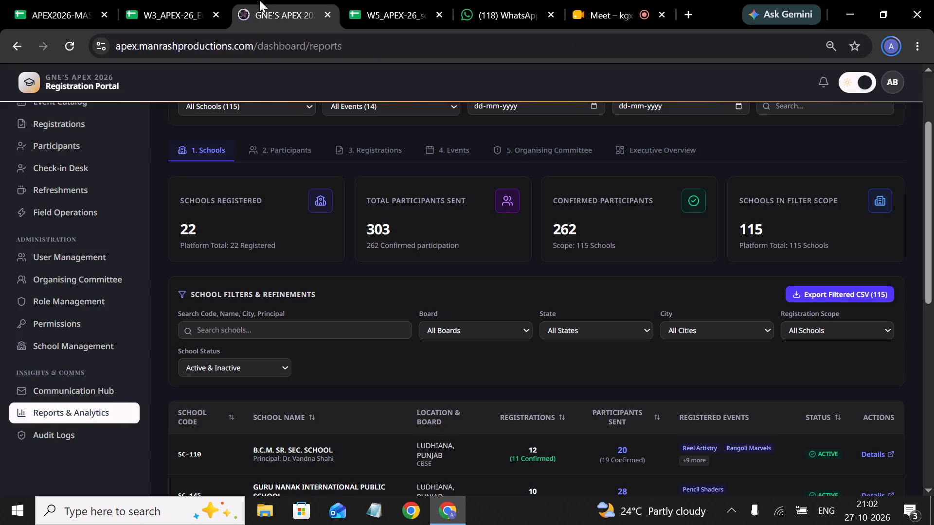
scroll(367, 220, "down", 1)
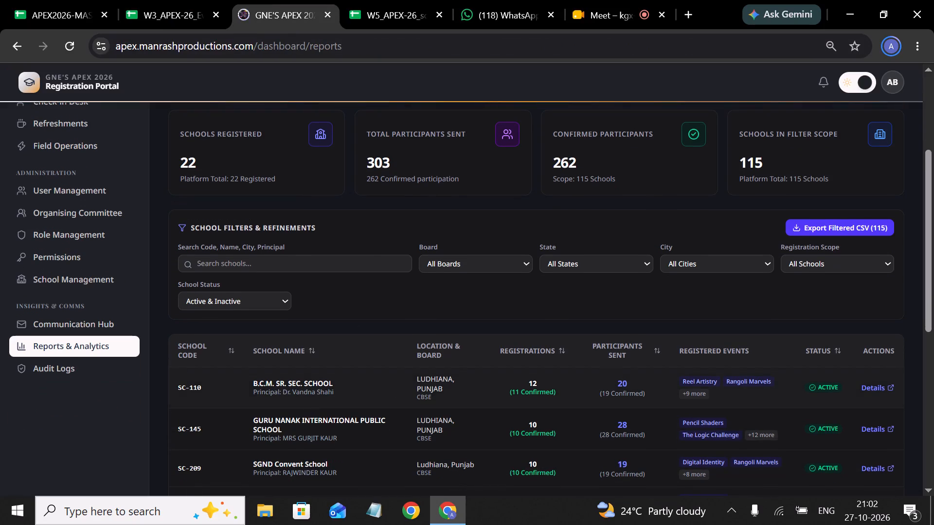
left_click(876, 391)
scroll(576, 336, "down", 4)
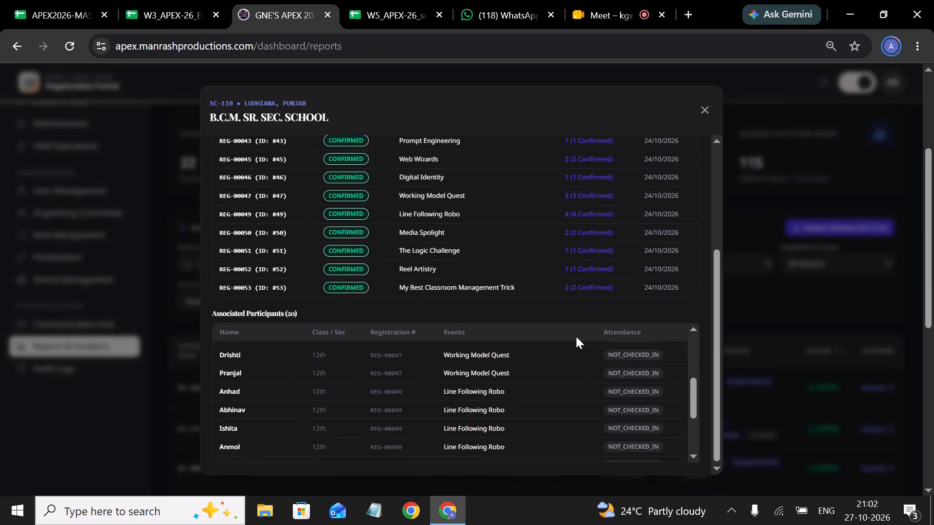
scroll(576, 336, "up", 4)
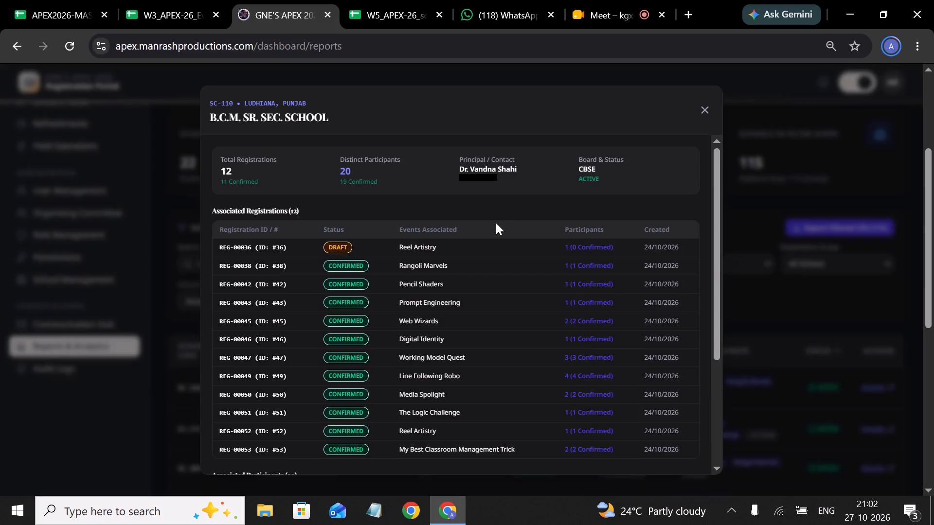
left_click(711, 107)
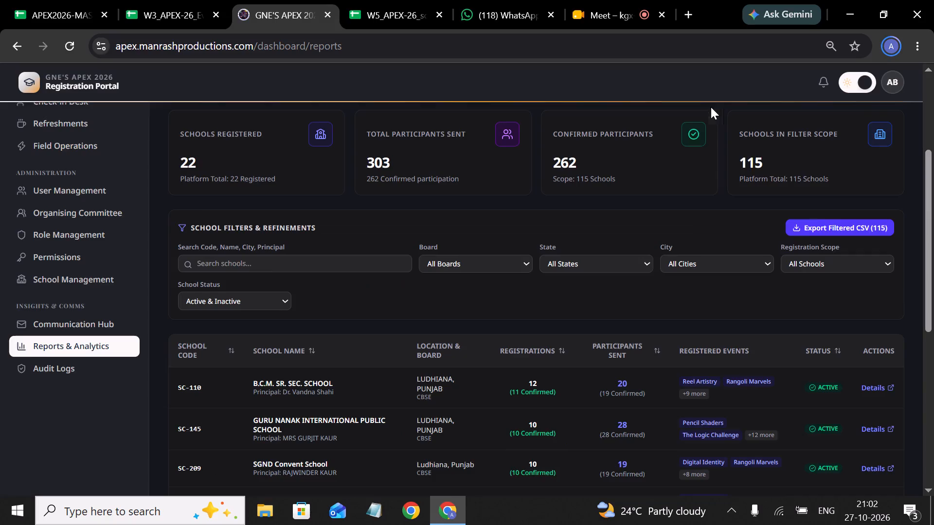
scroll(463, 350, "down", 2)
scroll(389, 299, "up", 1)
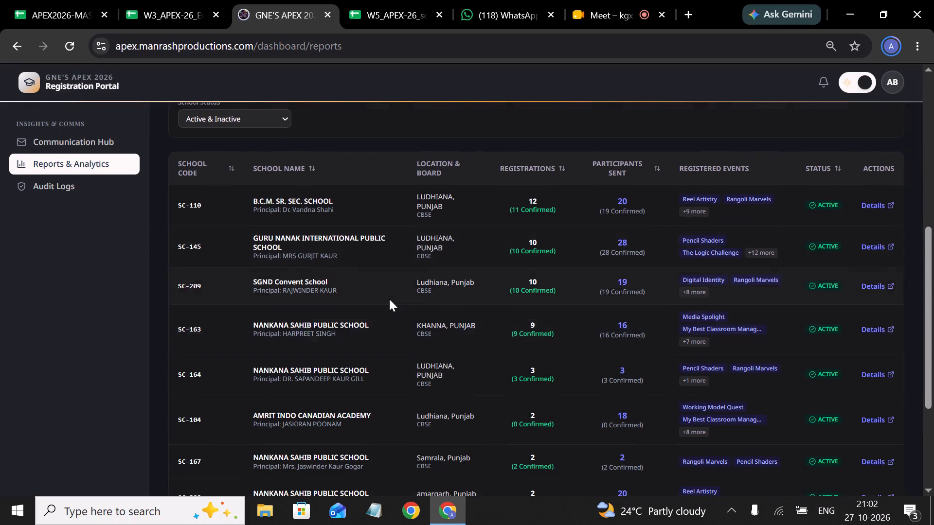
scroll(389, 299, "up", 1)
scroll(389, 299, "down", 2)
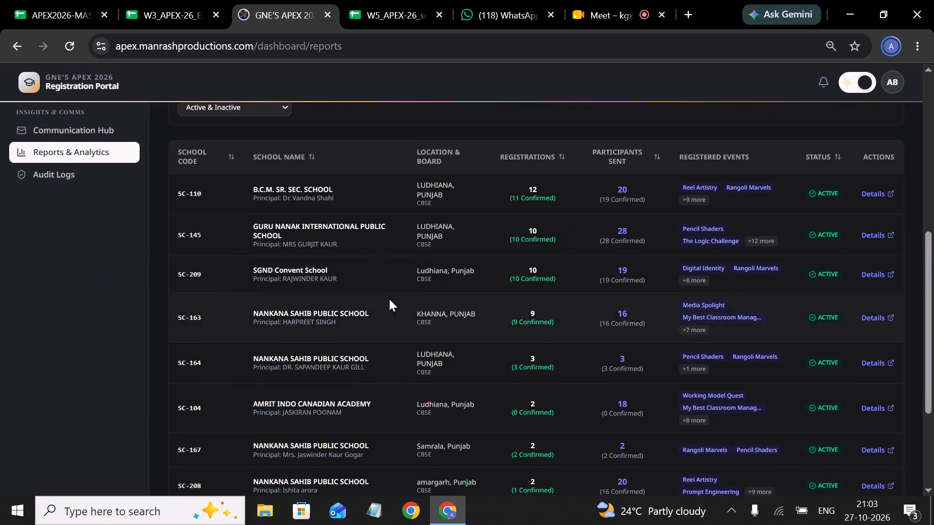
Cross-check SC-110 between the Sufi Singing sheet, W5_APEX-26_school_incharges and the portal's school list, reopening its portal details.
scroll(329, 217, "up", 4)
left_click(170, 2)
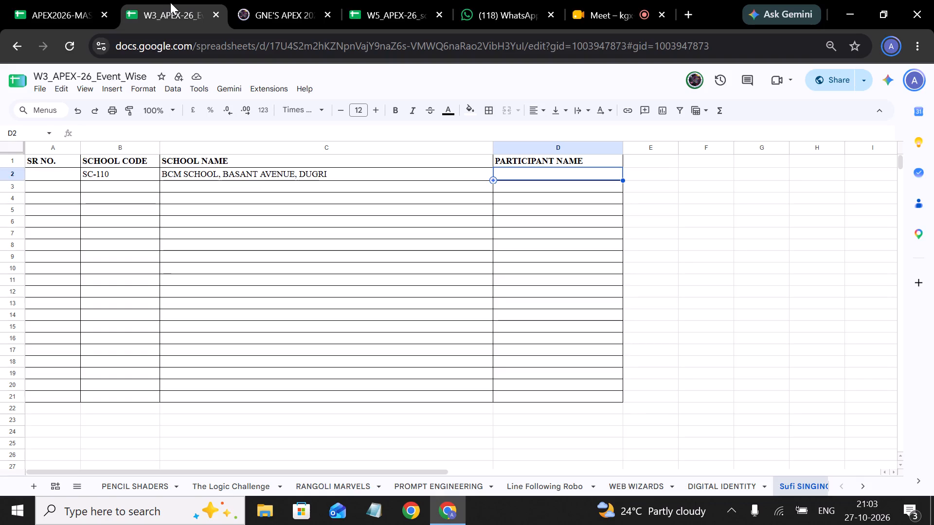
left_click(390, 0)
left_click(164, 6)
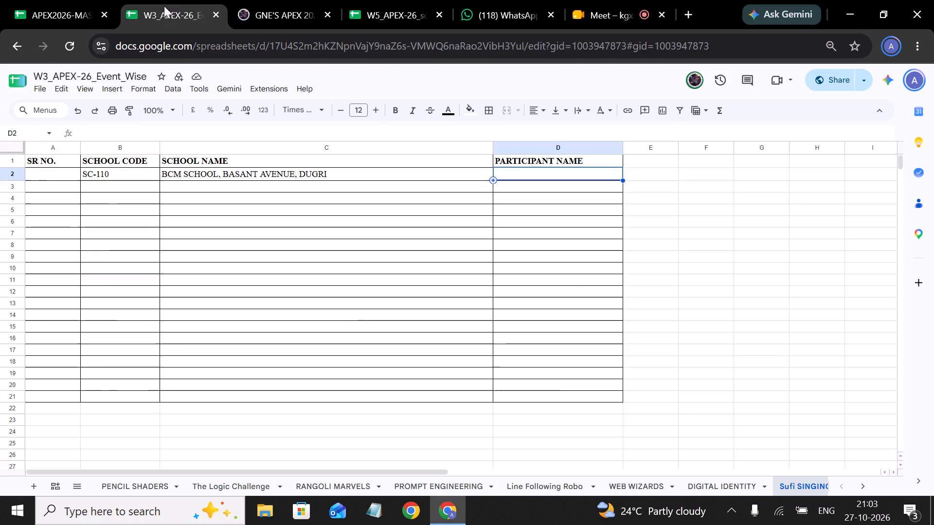
left_click(400, 11)
scroll(340, 274, "up", 1)
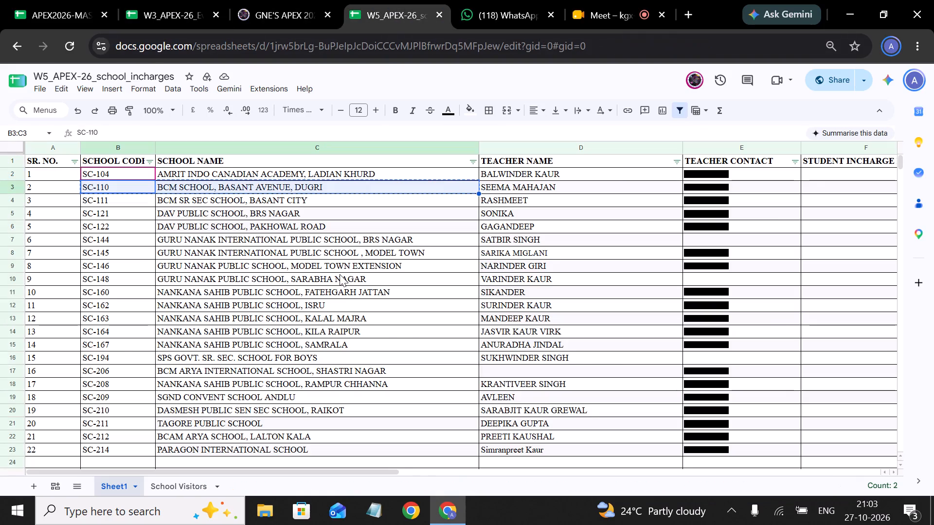
scroll(340, 274, "up", 1)
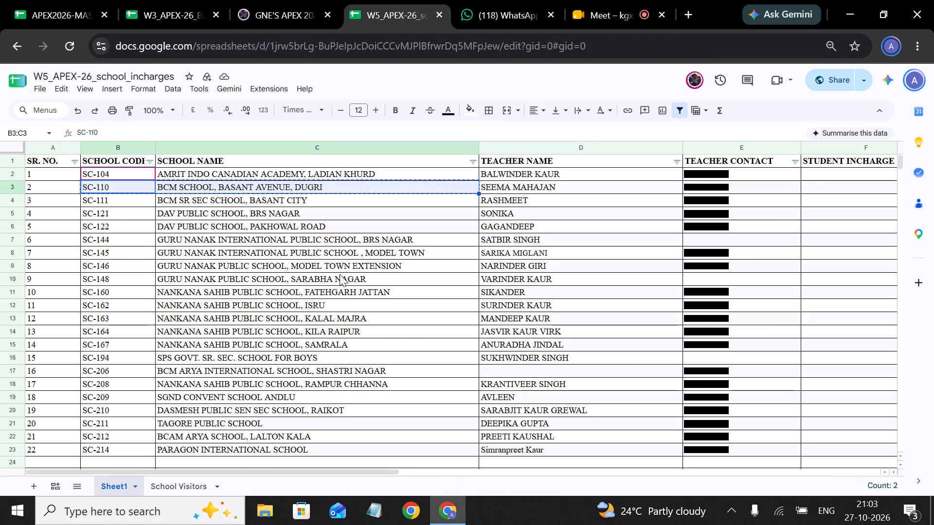
left_click(251, 4)
scroll(304, 327, "down", 1)
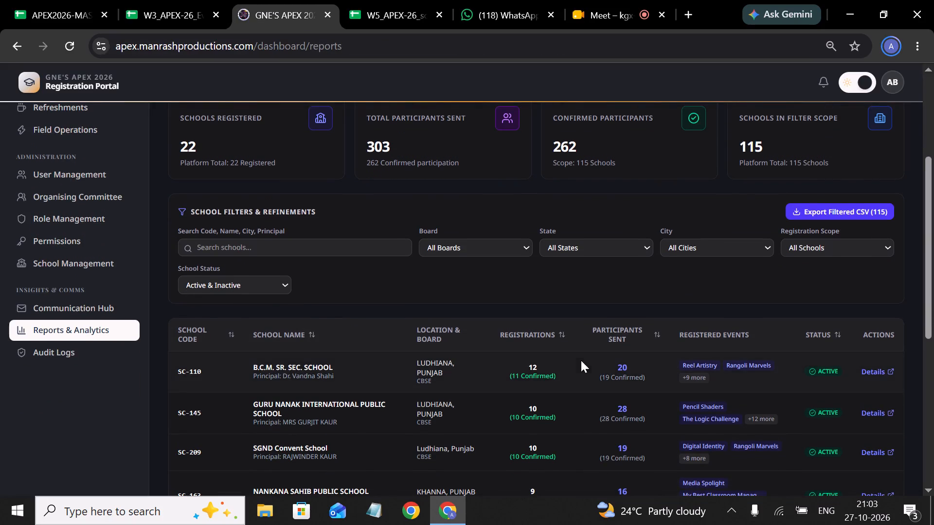
left_click(884, 369)
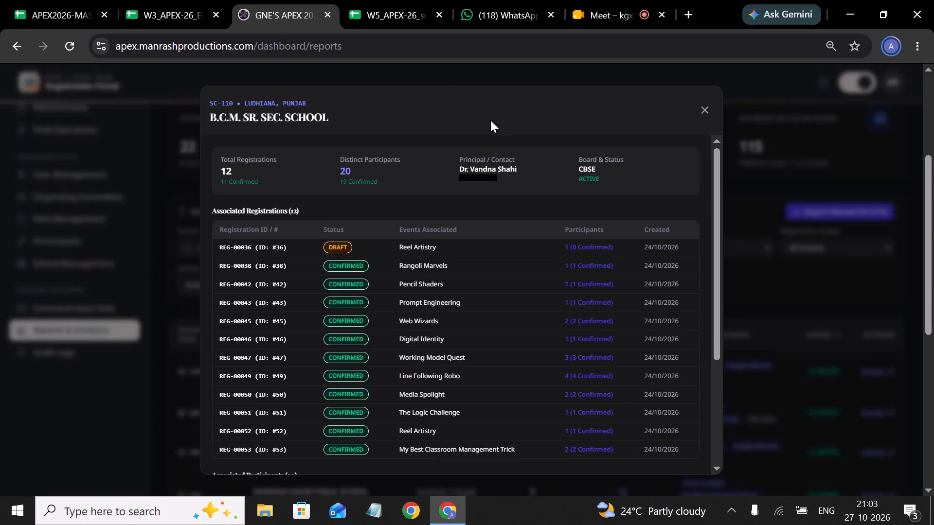
Copy the SC-110 school code and name from cells B3:C3 of W5_APEX-26_school_incharges.
left_click(361, 0)
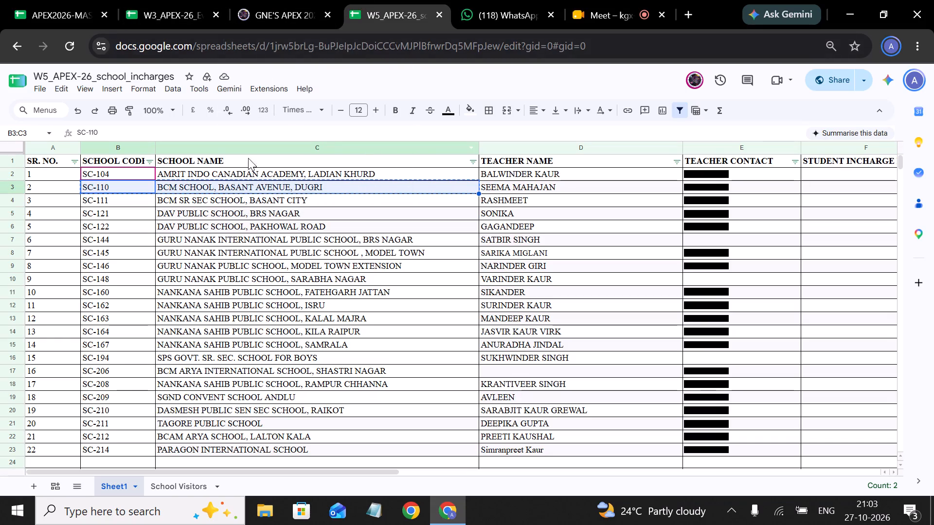
key("ctrl+c")
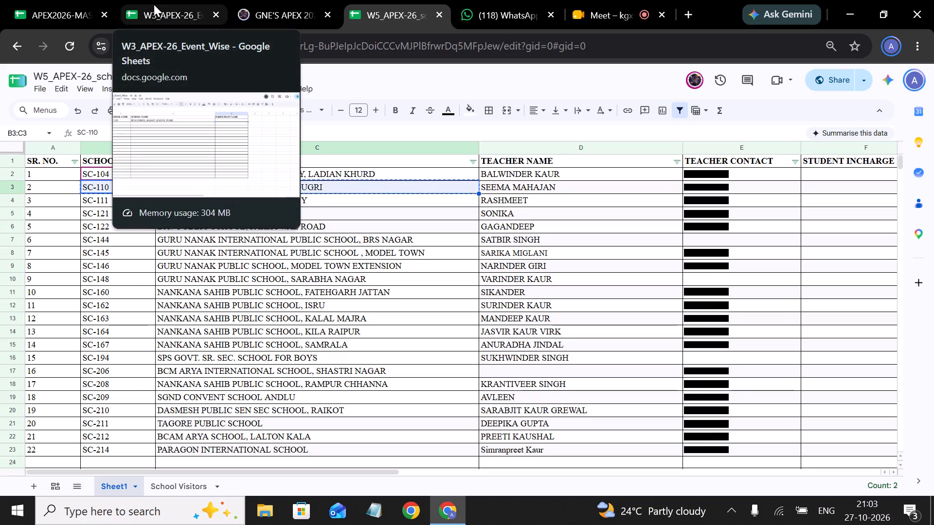
Review the SC-110 registrations in the portal and compare them with the Reel Artistry sheet of W3_APEX-26_Event_Wise.
left_click(248, 5)
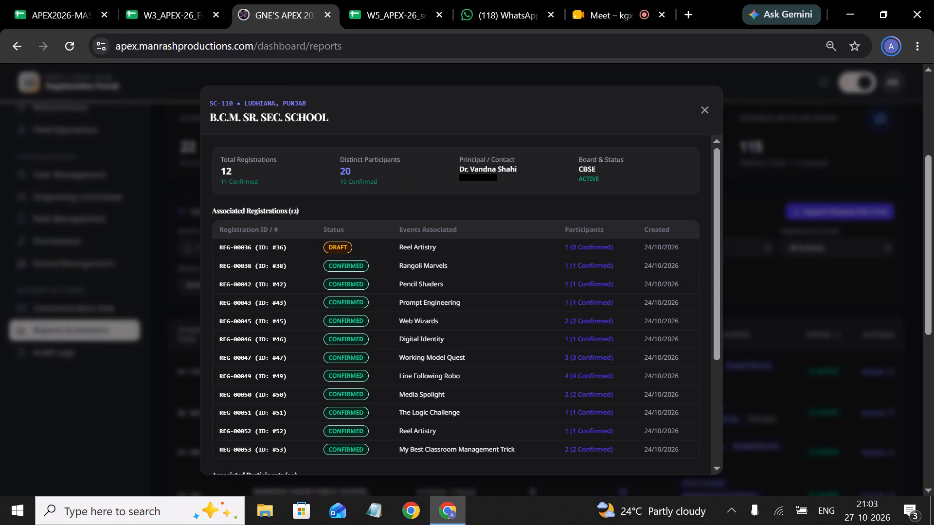
scroll(411, 197, "down", 2)
scroll(411, 197, "up", 1)
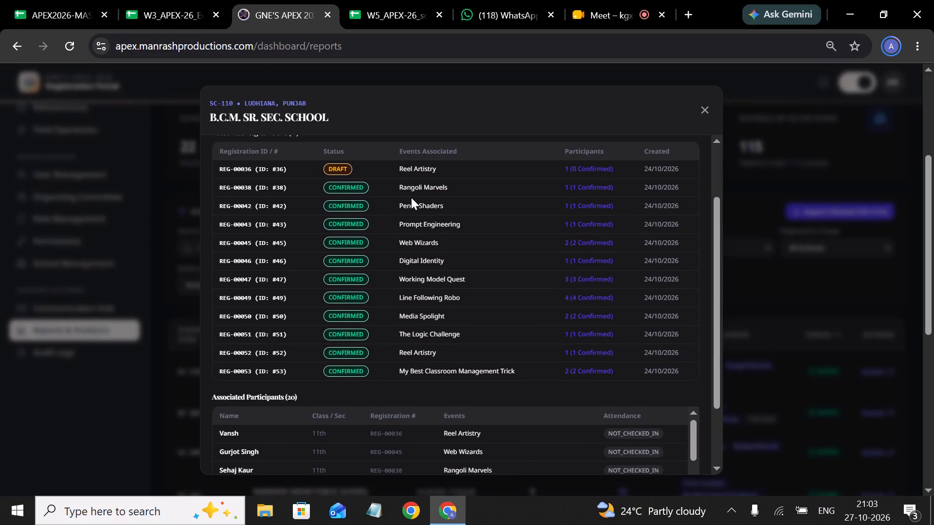
scroll(411, 197, "up", 1)
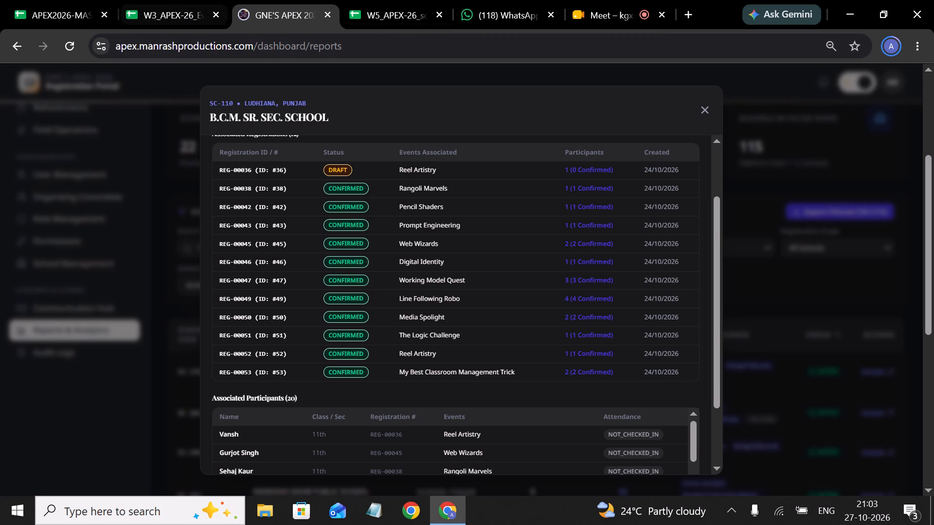
left_click(180, 4)
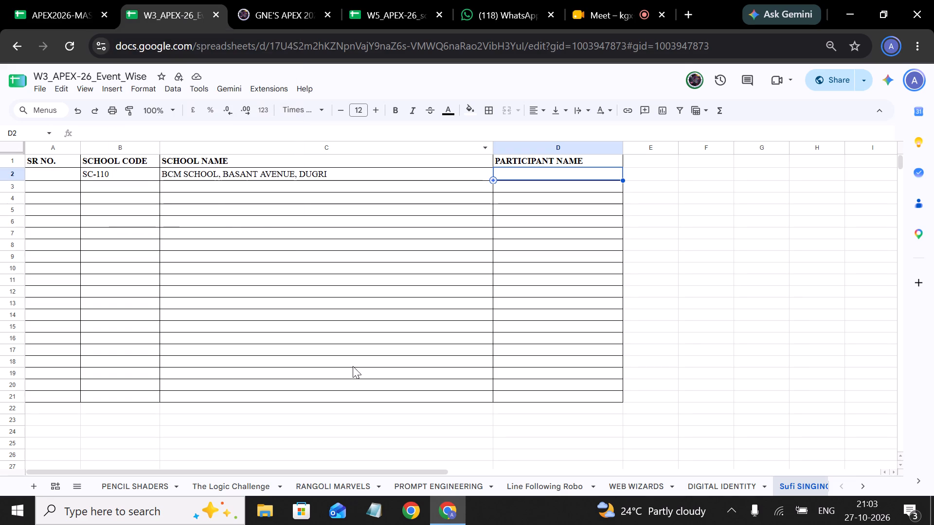
scroll(293, 450, "right", 1)
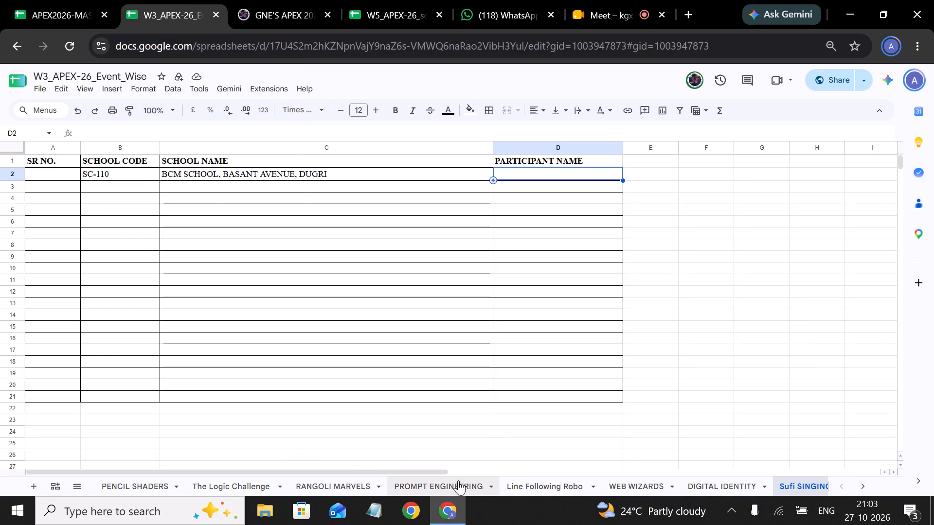
scroll(458, 480, "right", 3)
scroll(476, 486, "left", 4)
scroll(476, 486, "right", 5)
scroll(566, 485, "left", 1)
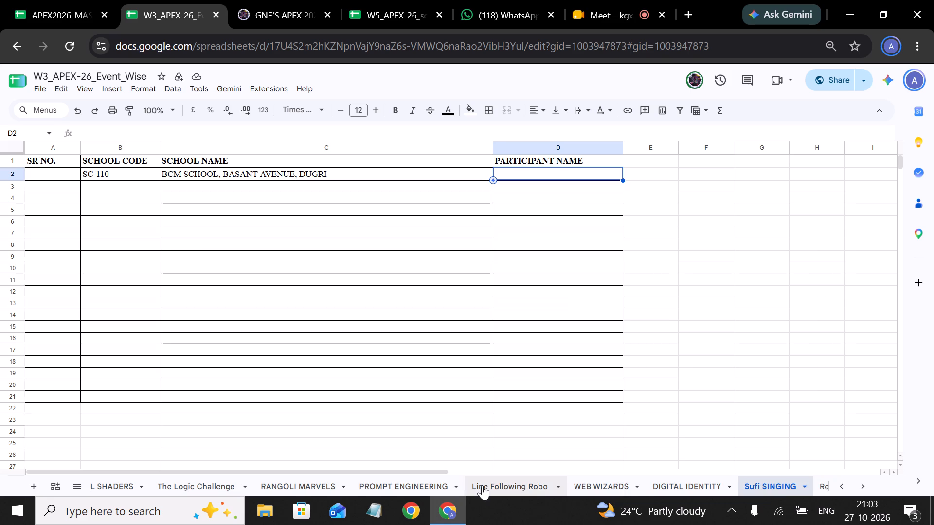
left_click_drag(482, 485, 609, 524)
scroll(492, 495, "right", 6)
scroll(502, 486, "left", 6)
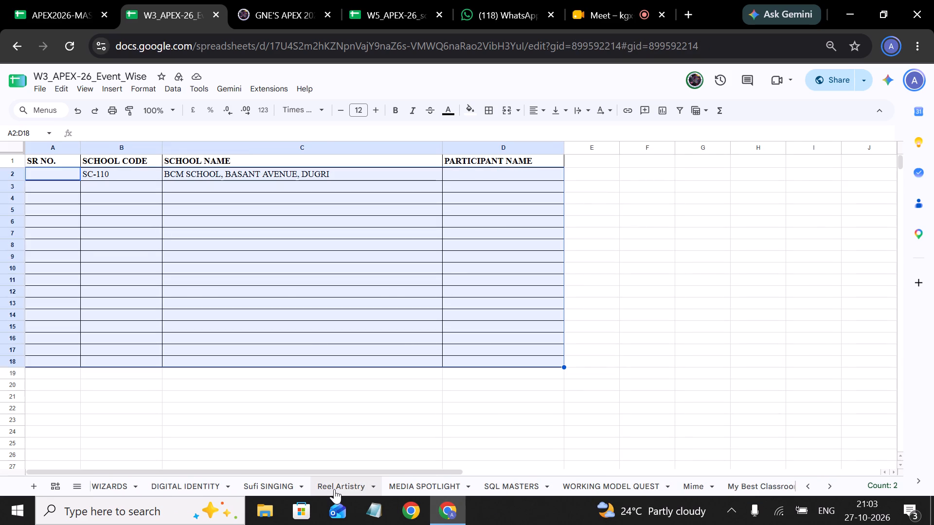
left_click(334, 489)
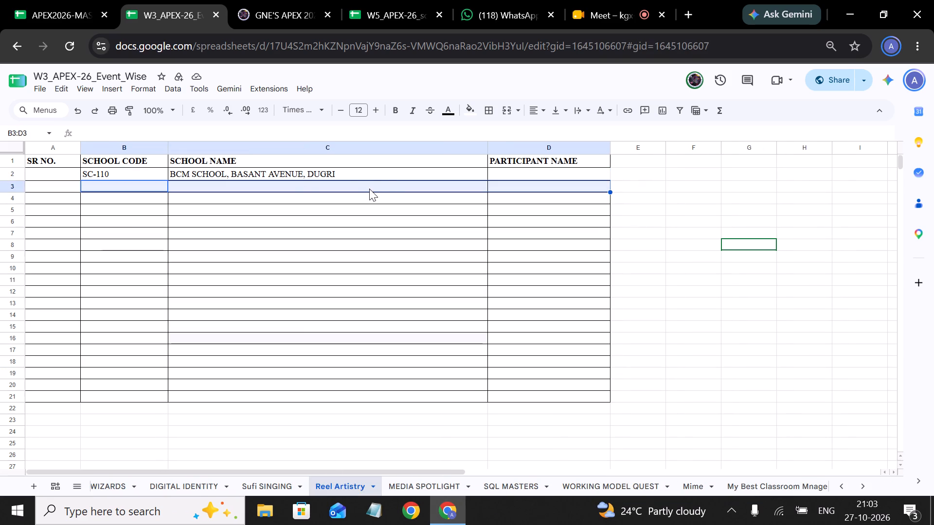
left_click(389, 185)
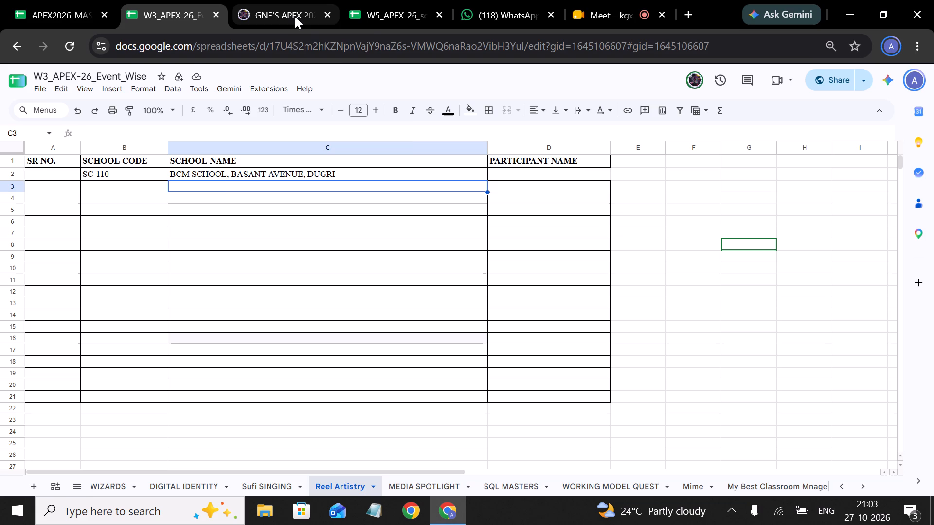
left_click(291, 15)
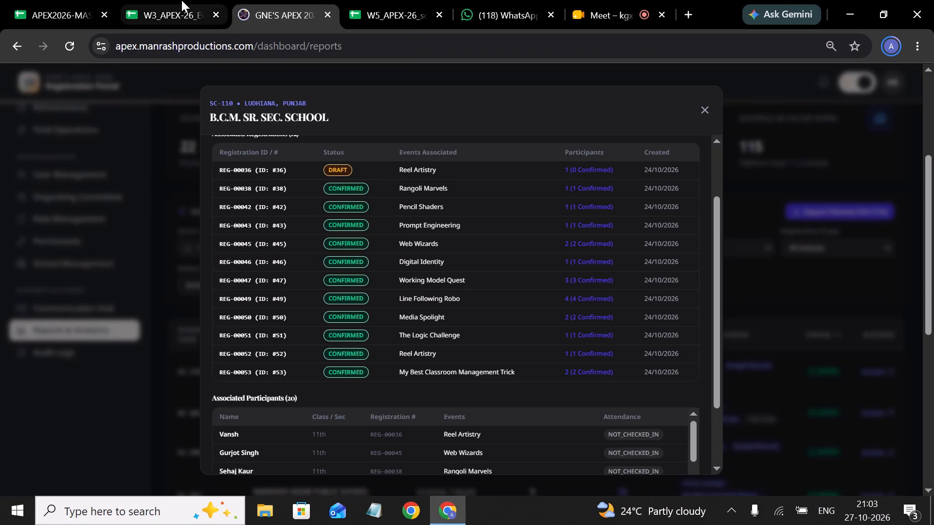
Check the Rangoli Marvels, Pencil Shaders and Prompt Engineering sheets of W3_APEX-26_Event_Wise against the SC-110 portal registrations.
left_click(178, 3)
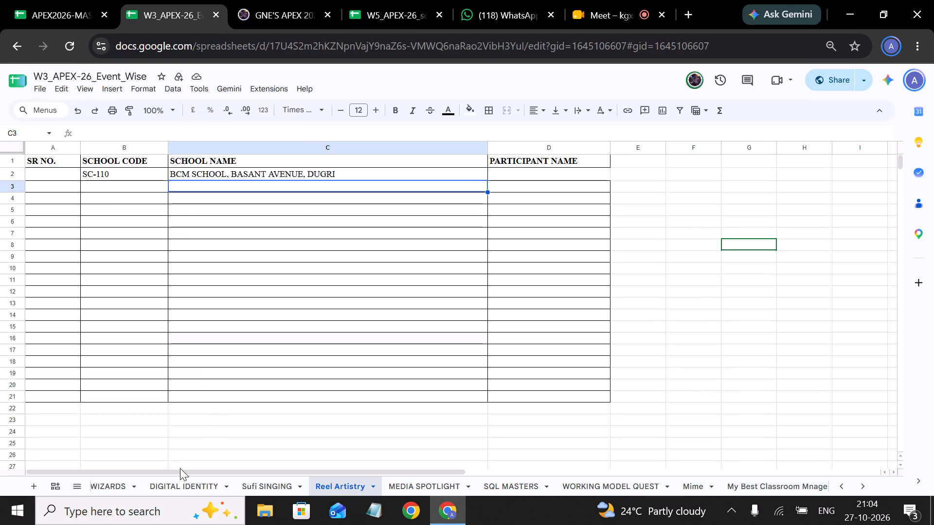
scroll(509, 494, "right", 3)
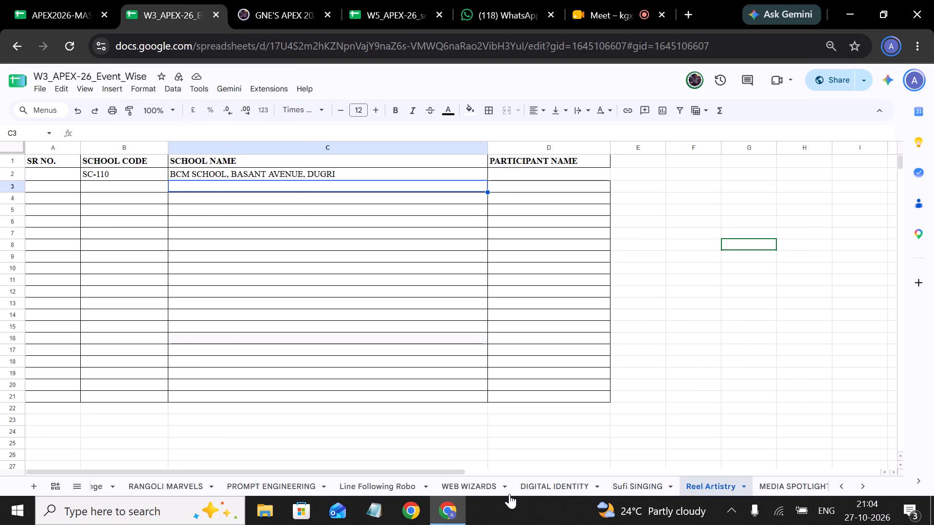
left_click(286, 488)
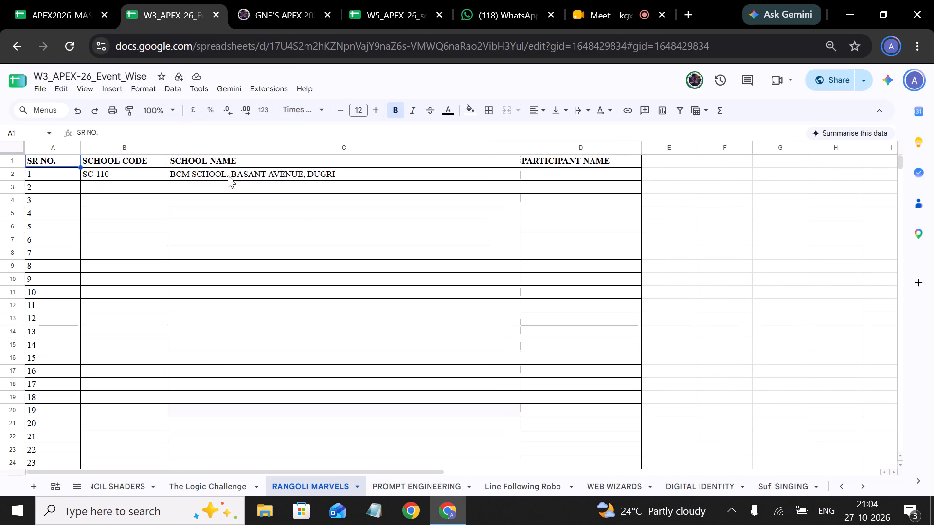
left_click(263, 14)
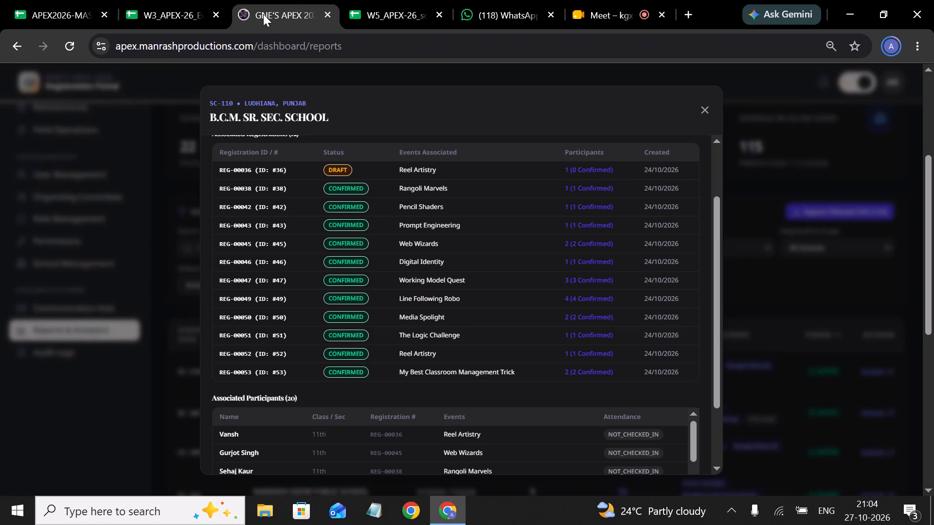
left_click(148, 11)
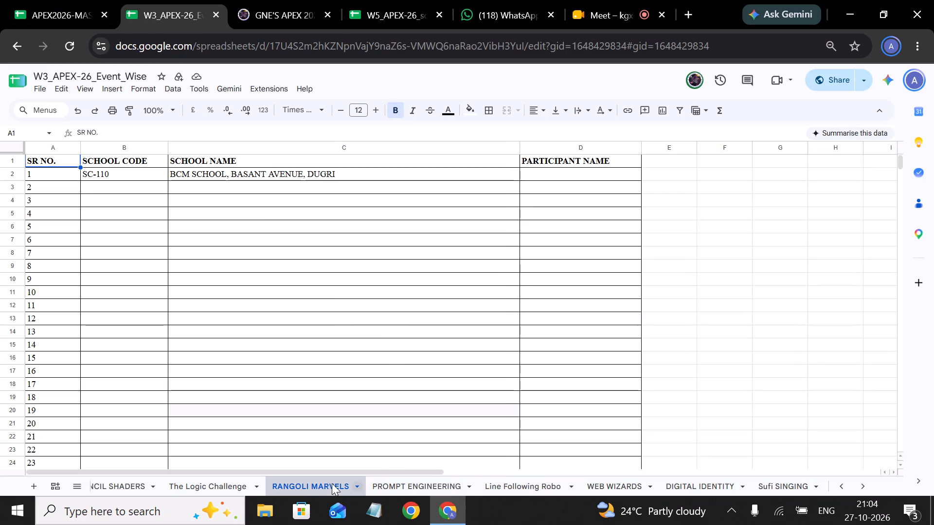
scroll(379, 514, "right", 3)
left_click(116, 487)
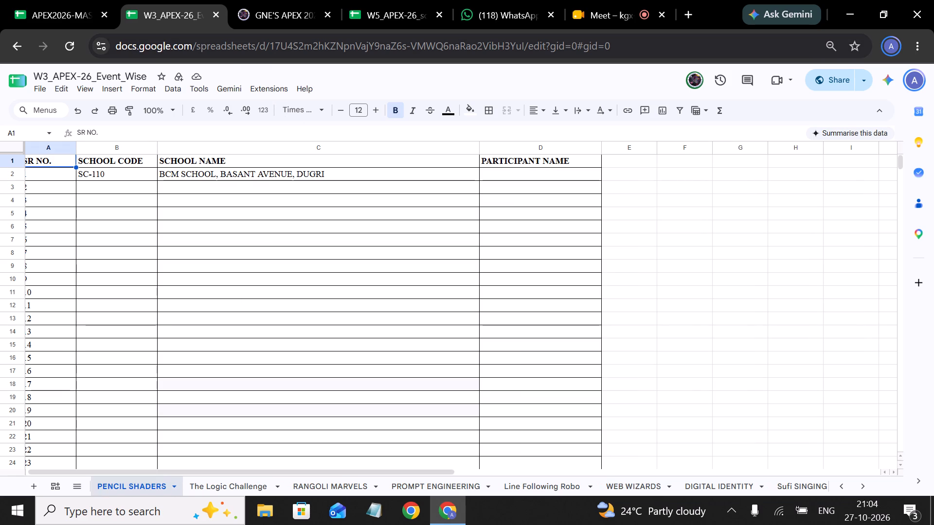
left_click(286, 14)
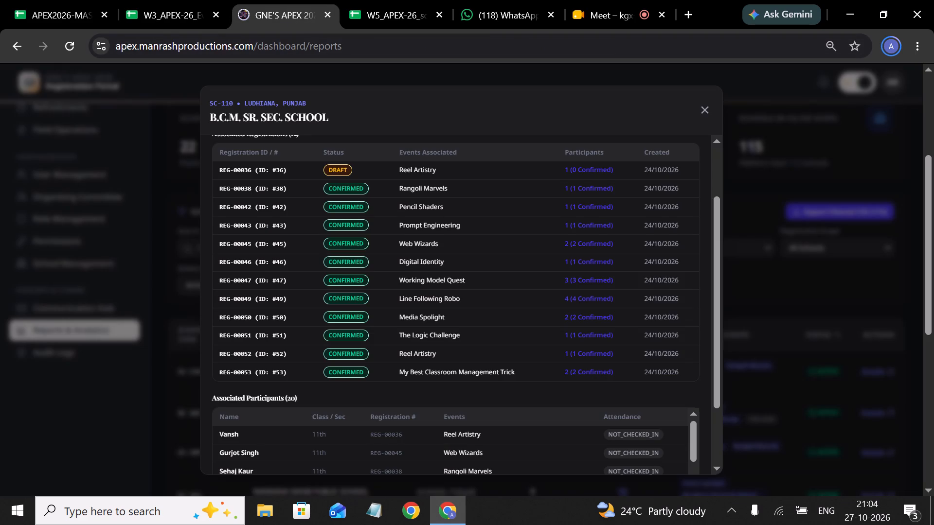
left_click(154, 6)
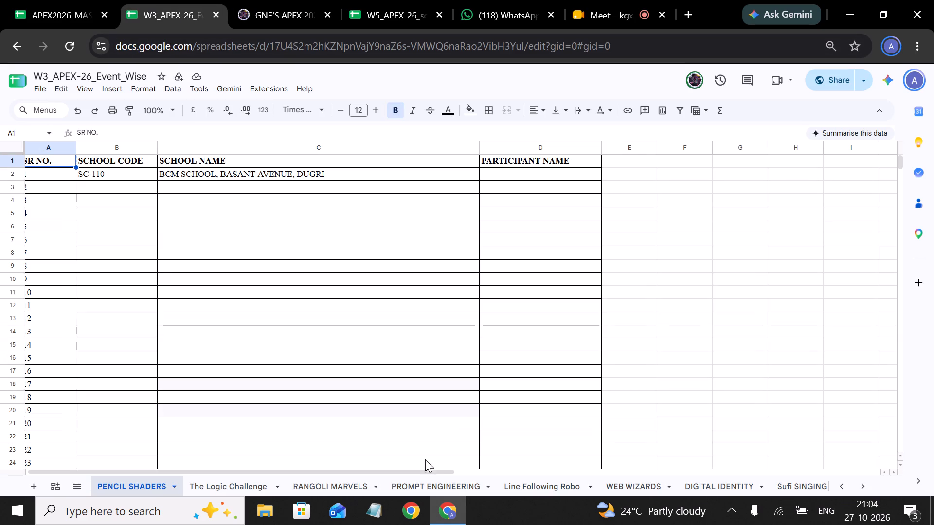
left_click(428, 487)
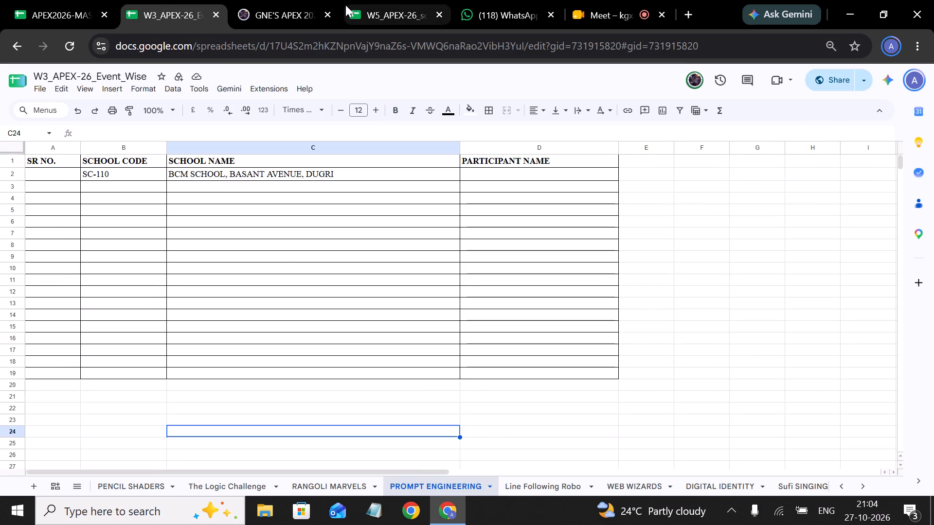
left_click(287, 3)
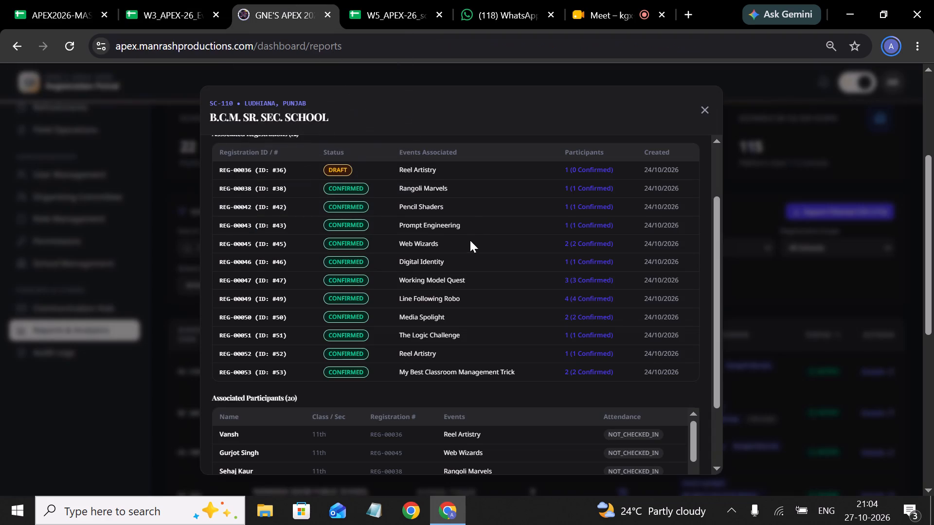
Paste the copied SC-110 code and school name at B3 of the WEB WIZARDS sheet in W3_APEX-26_Event_Wise and return to the portal registrations.
left_click(179, 12)
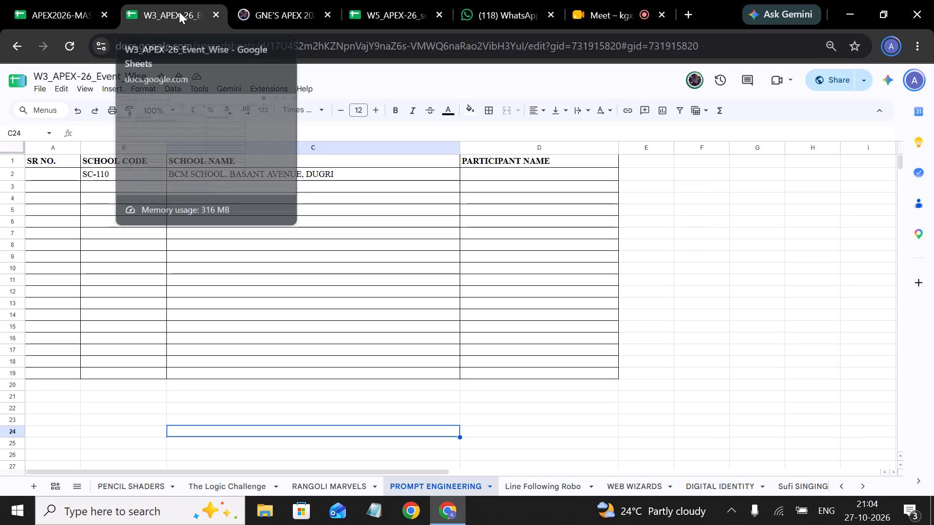
scroll(422, 524, "right", 2)
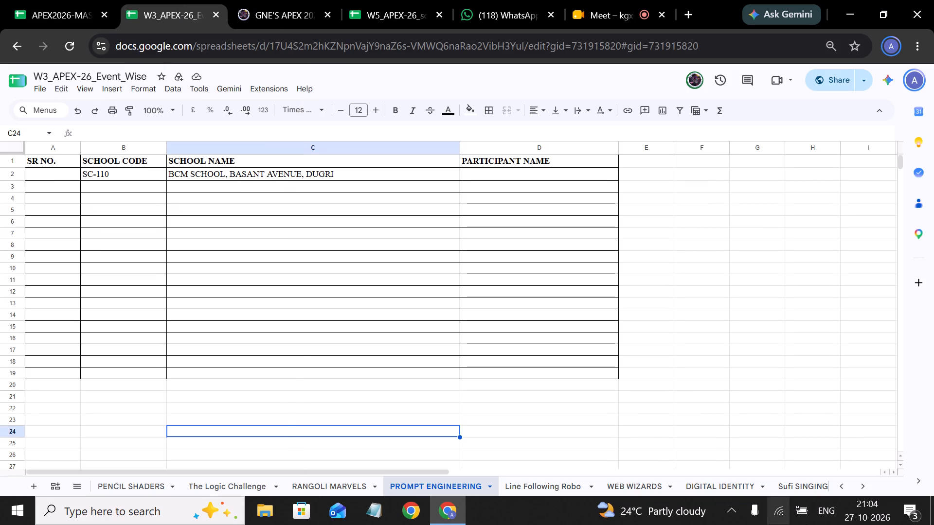
left_click(646, 492)
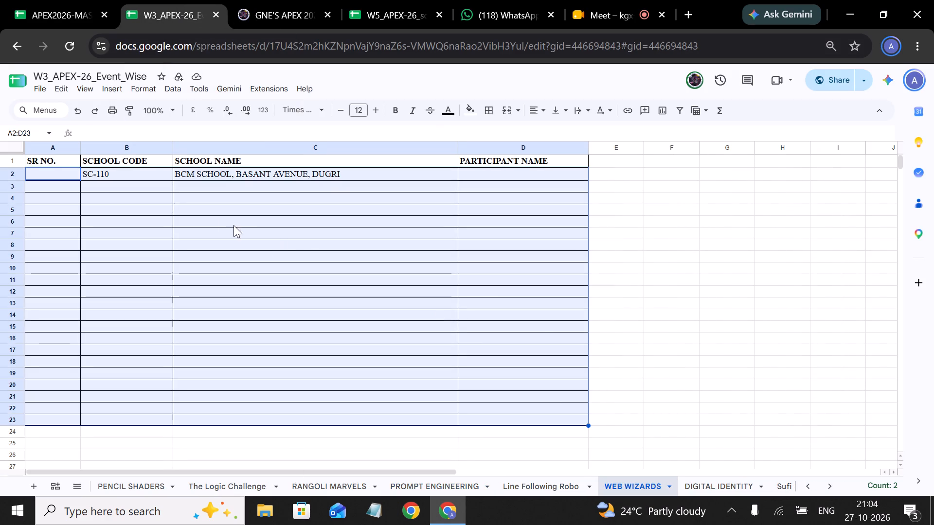
left_click(145, 185)
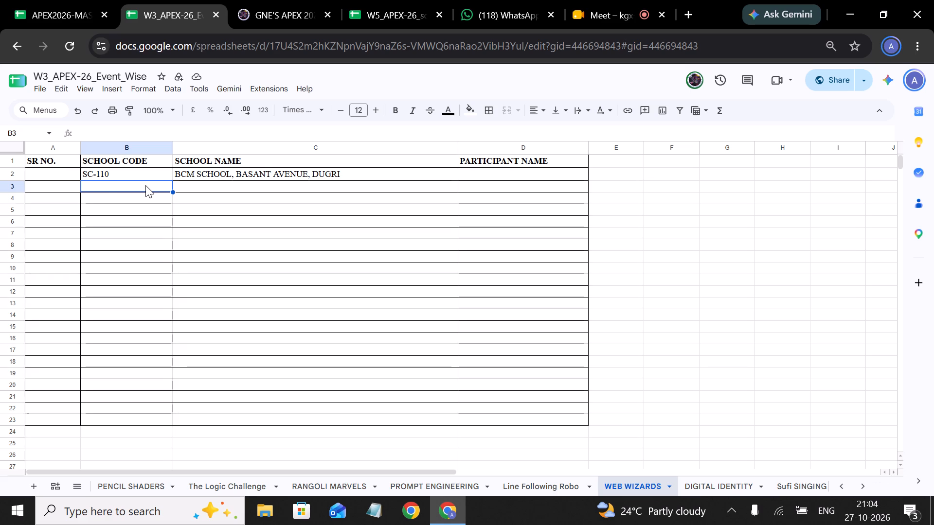
key("ctrl+v")
left_click(254, 0)
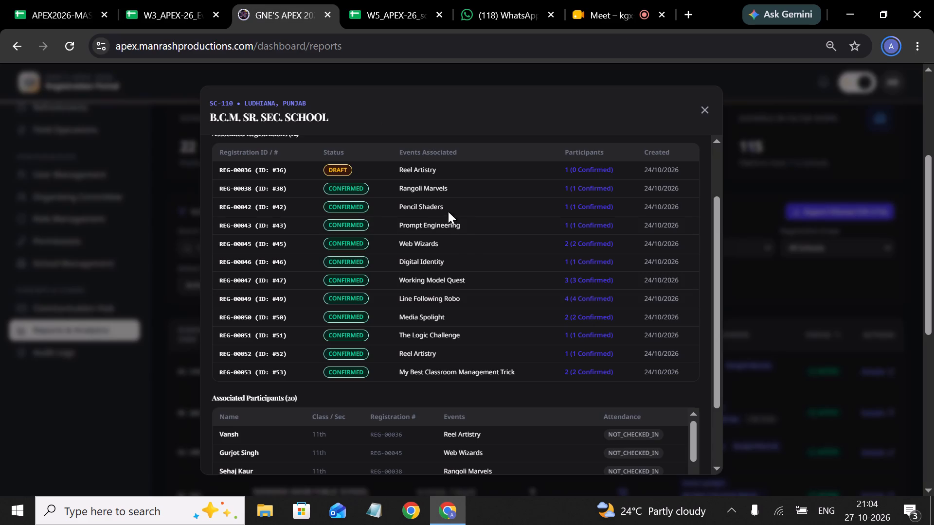
Check the DIGITAL IDENTITY sheet of W3_APEX-26_Event_Wise against the SC-110 registrations in the portal.
left_click(171, 19)
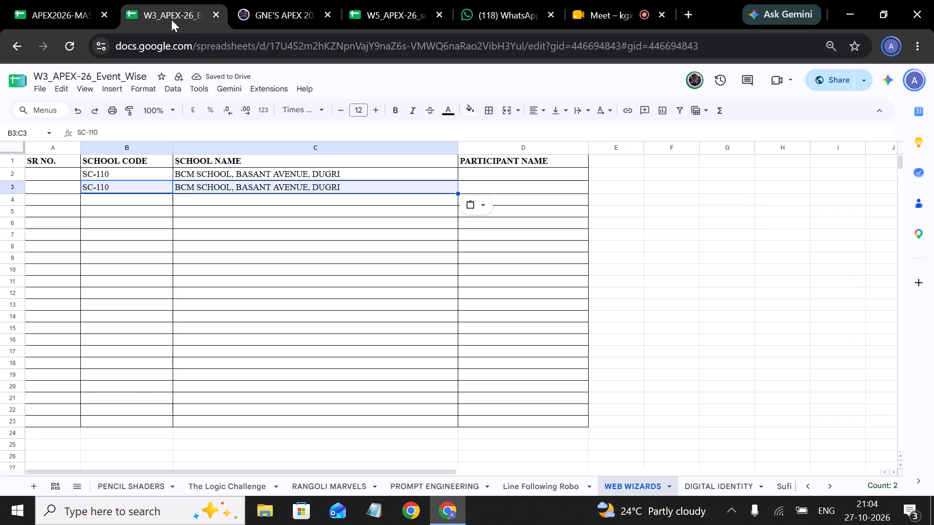
scroll(241, 476, "right", 2)
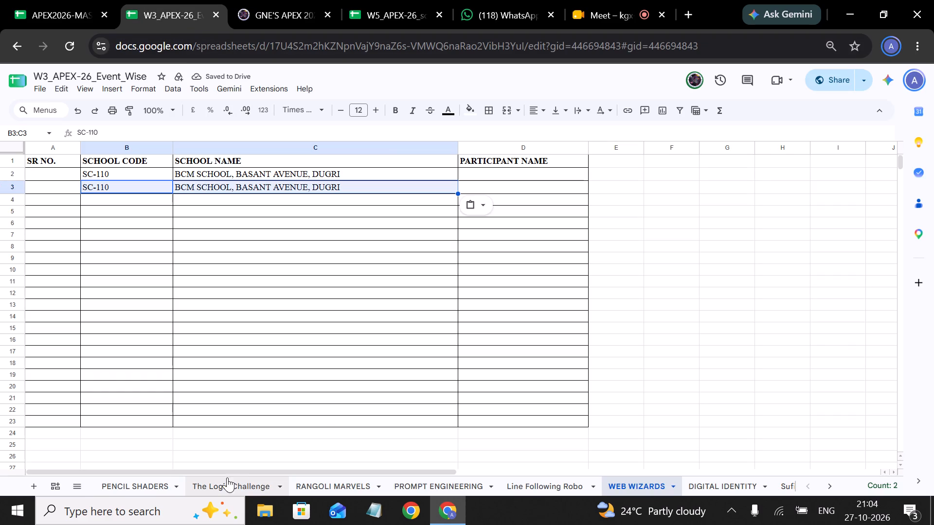
scroll(359, 482, "left", 3)
left_click(381, 486)
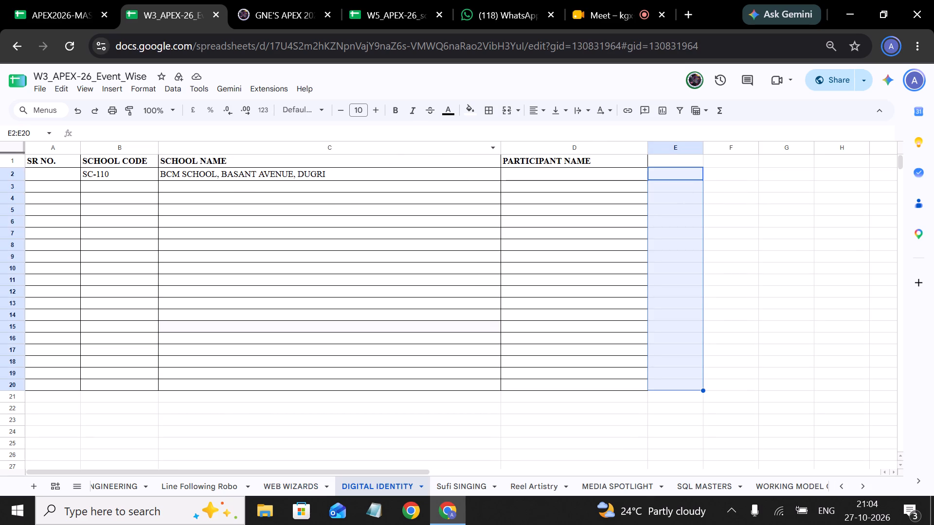
left_click(256, 7)
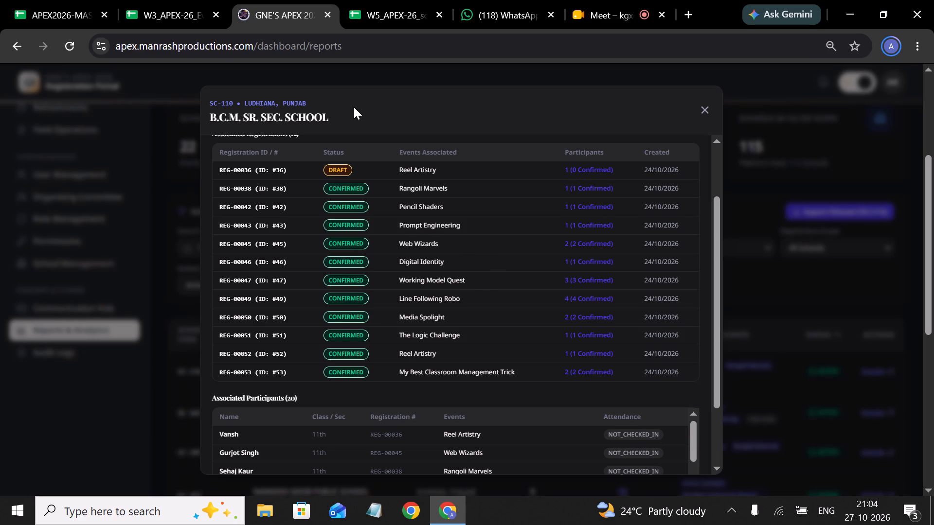
Paste the copied SC-110 code and school name at B3 and B4 of the WORKING MODEL sheet in W3_APEX-26_Event_Wise.
left_click(180, 5)
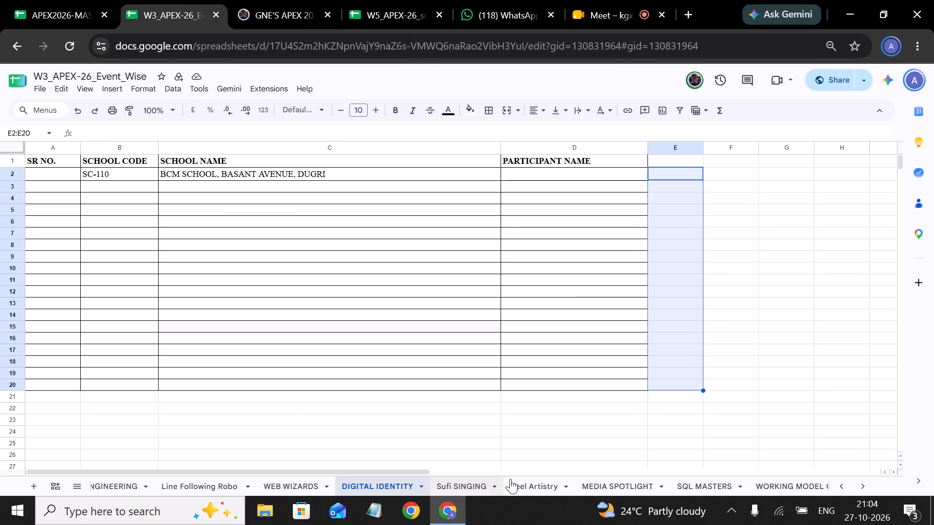
scroll(549, 475, "left", 1)
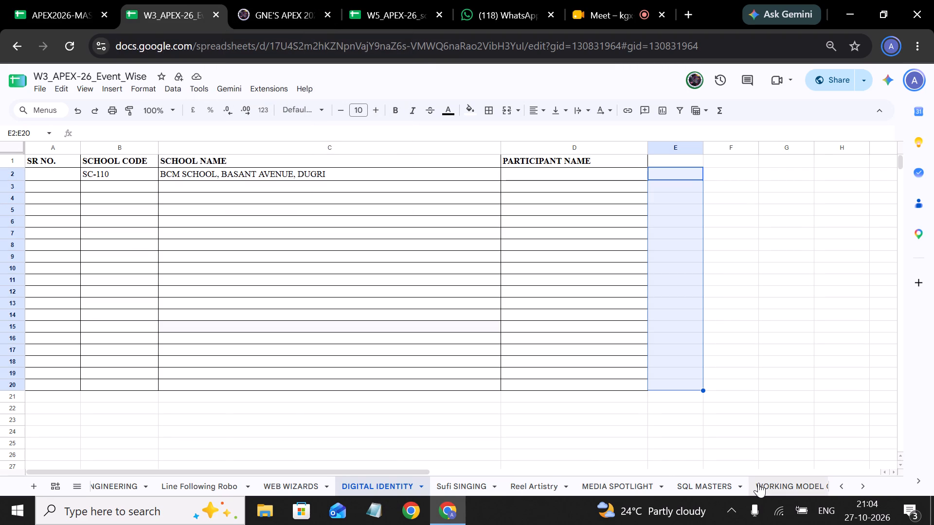
left_click(760, 483)
scroll(251, 246, "up", 4)
scroll(156, 216, "up", 4)
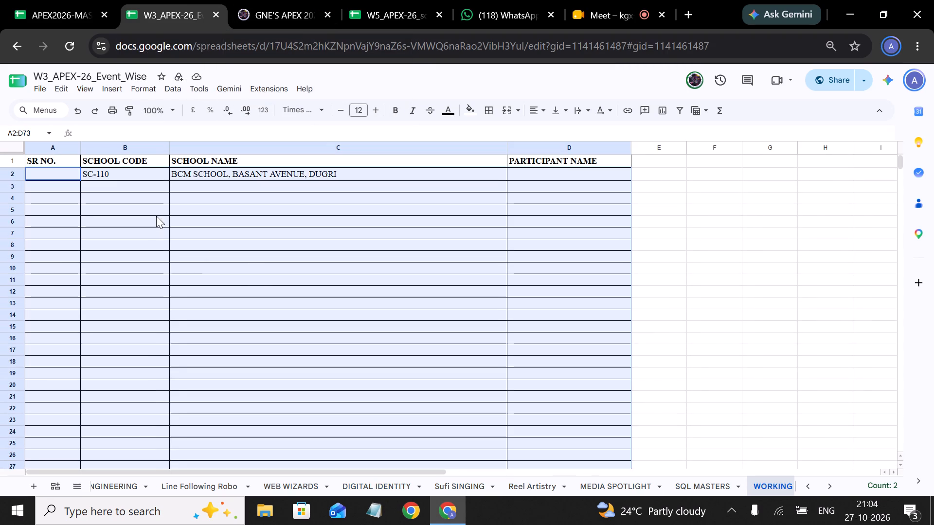
left_click(115, 181)
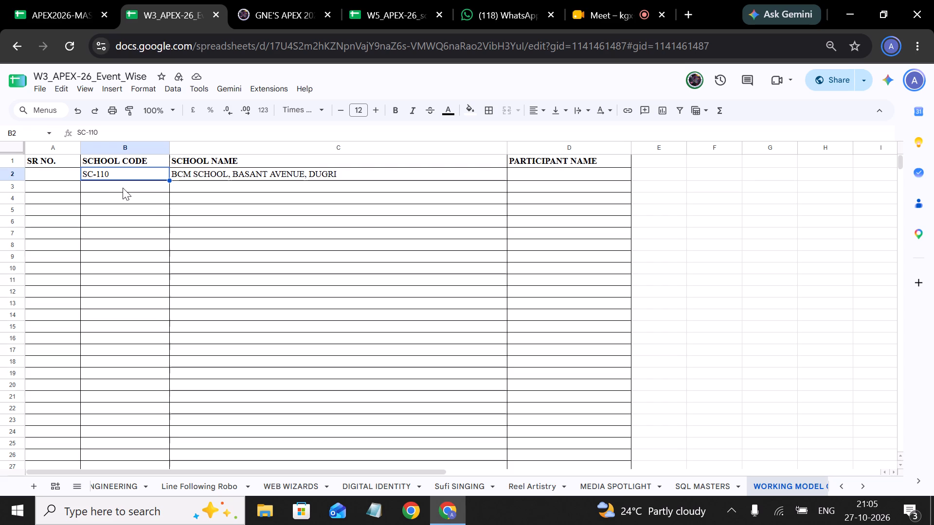
left_click(123, 188)
key("ctrl+v")
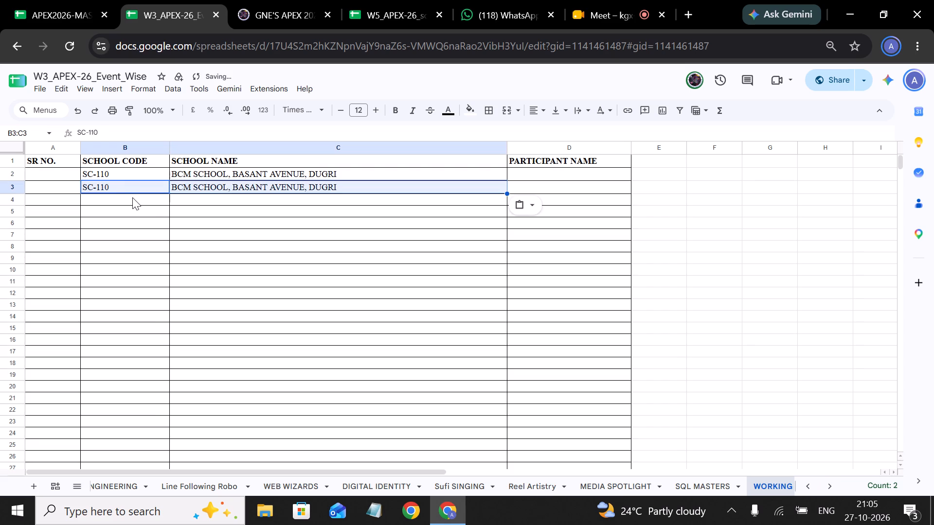
left_click(132, 197)
key("ctrl+v")
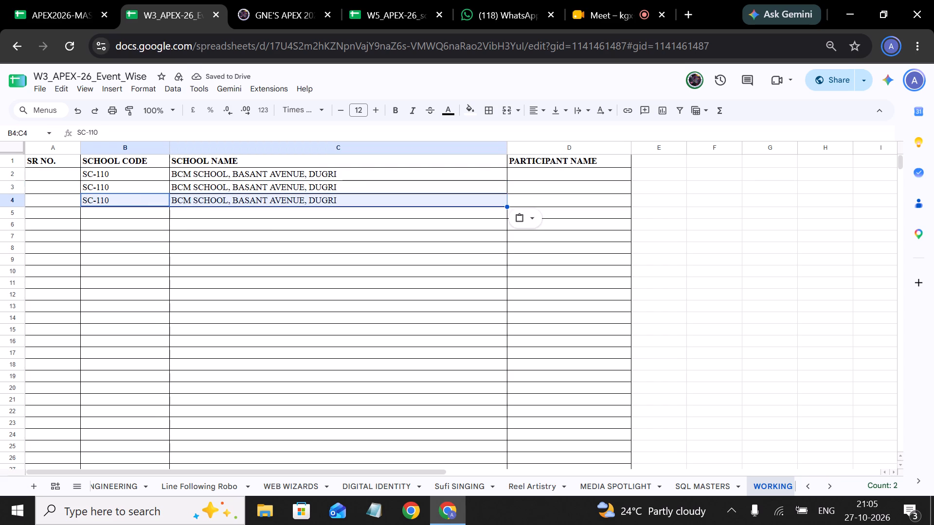
Review the full list of SC-110's associated participants and their events in the portal's school details.
left_click(264, 14)
scroll(446, 342, "down", 1)
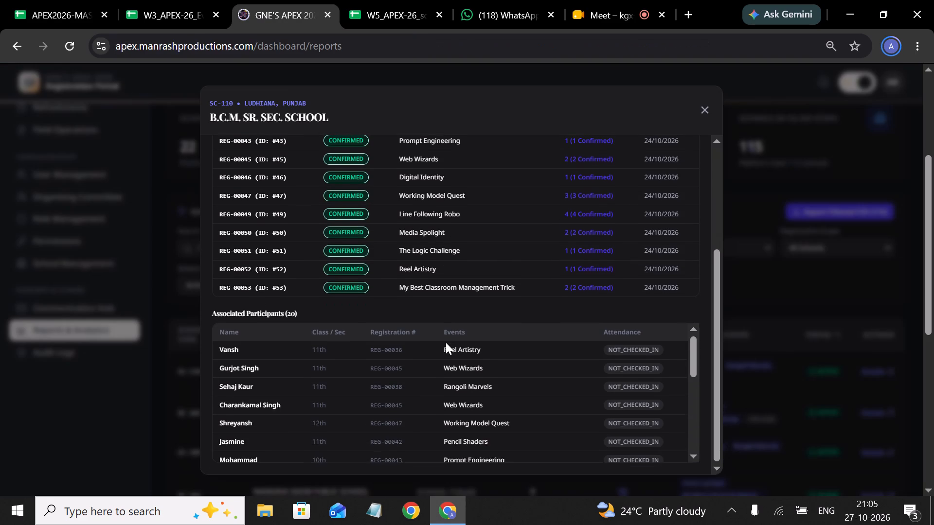
scroll(446, 342, "down", 3)
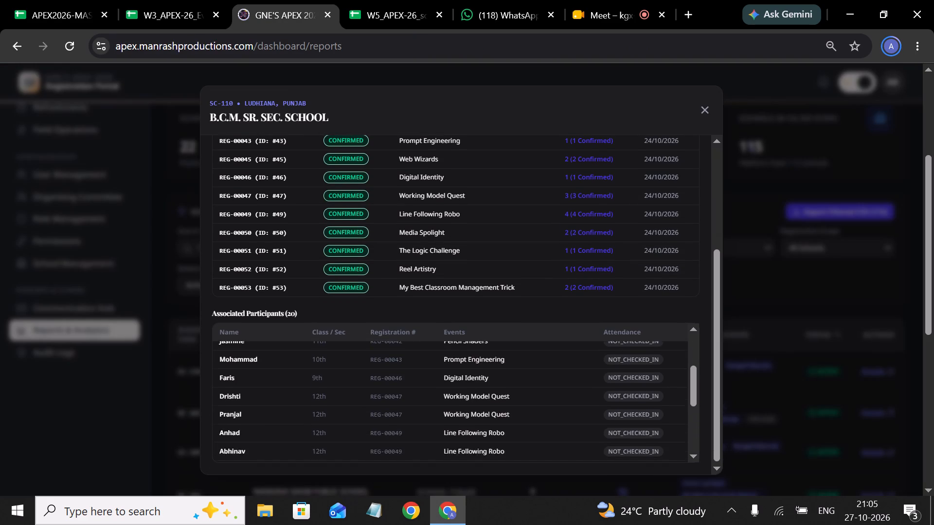
scroll(446, 342, "down", 3)
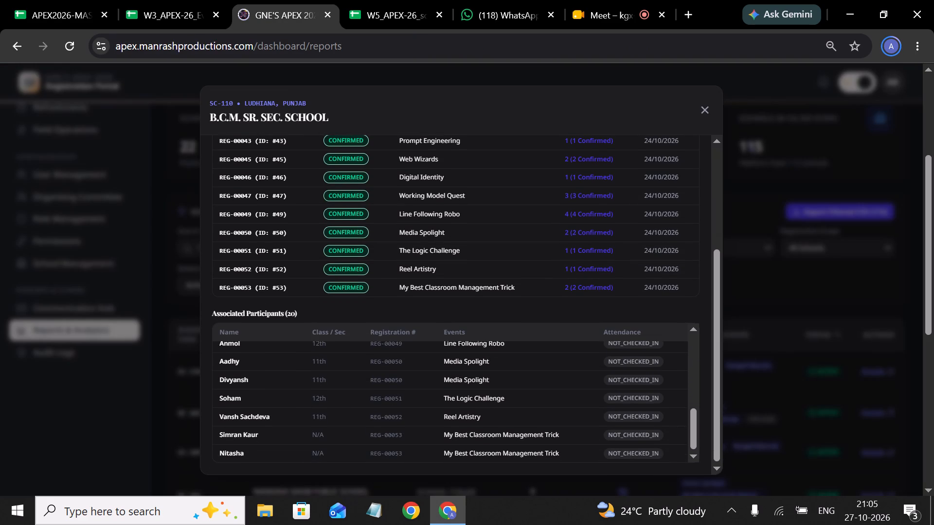
scroll(477, 403, "up", 5)
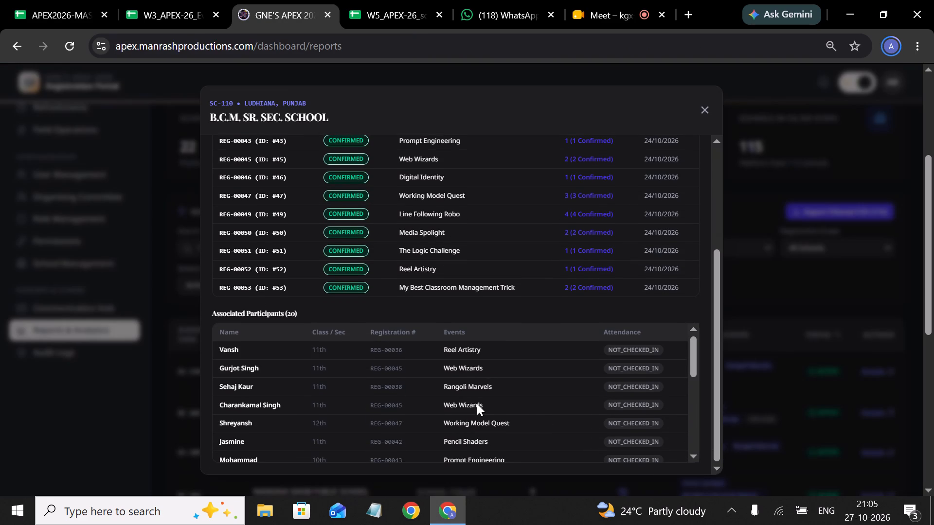
scroll(389, 367, "up", 1)
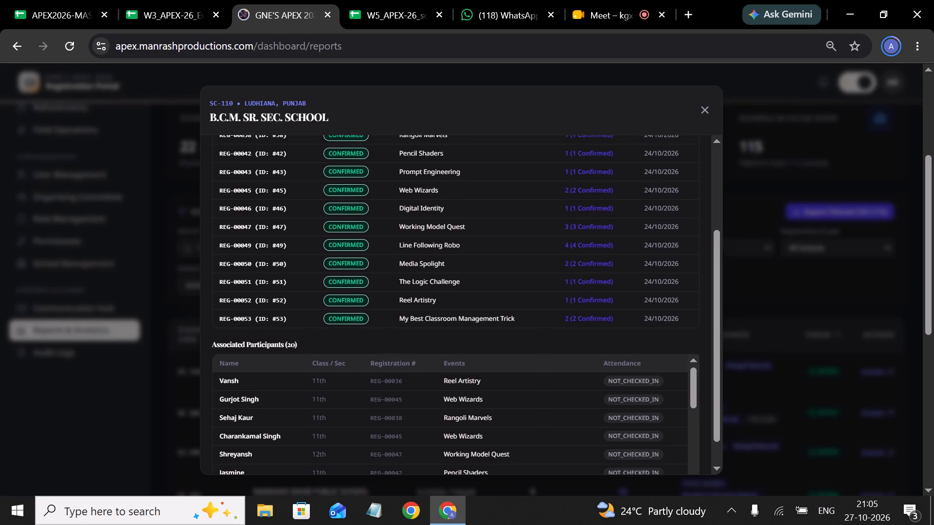
scroll(389, 367, "up", 1)
Examine the Reel Artistry sheet of W3_APEX-26_Event_Wise, including the participant list beside its table.
left_click(157, 2)
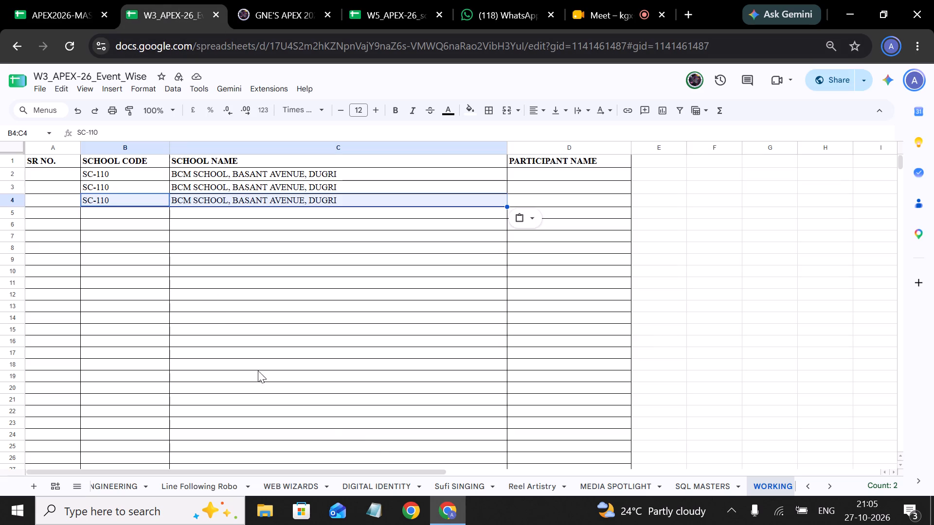
scroll(167, 479, "right", 3)
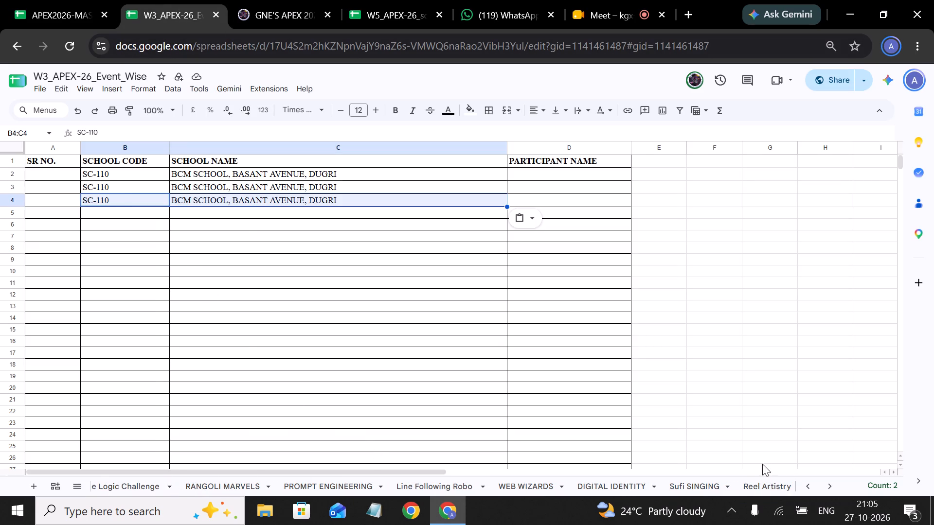
left_click(745, 474)
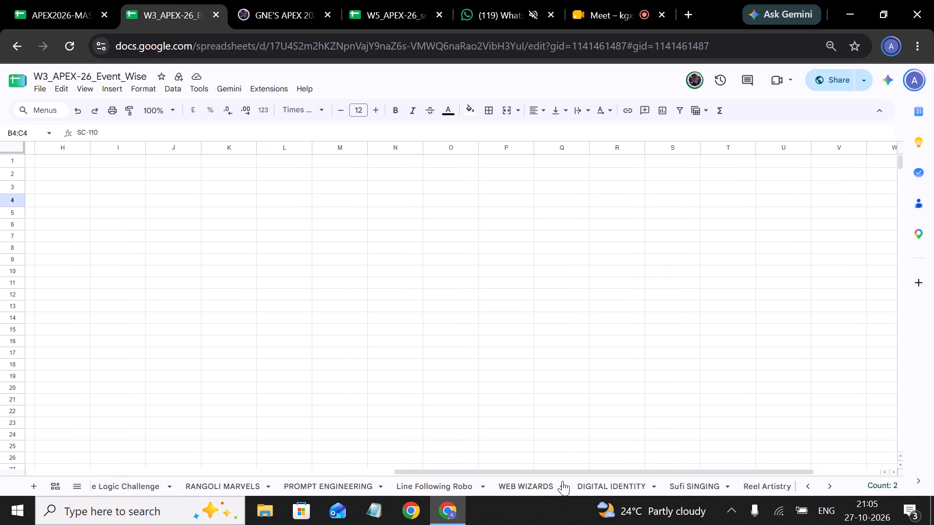
left_click(744, 485)
scroll(564, 409, "left", 1)
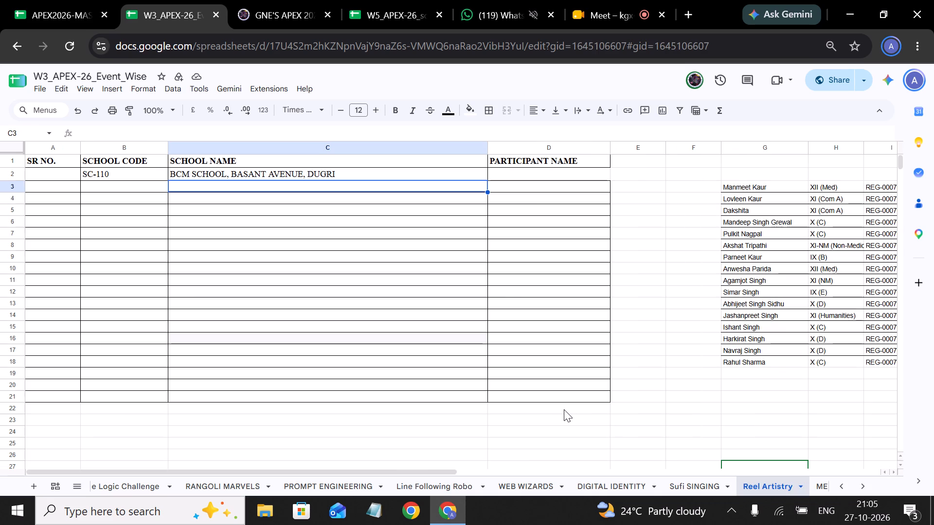
scroll(564, 409, "left", 1)
scroll(638, 383, "left", 6)
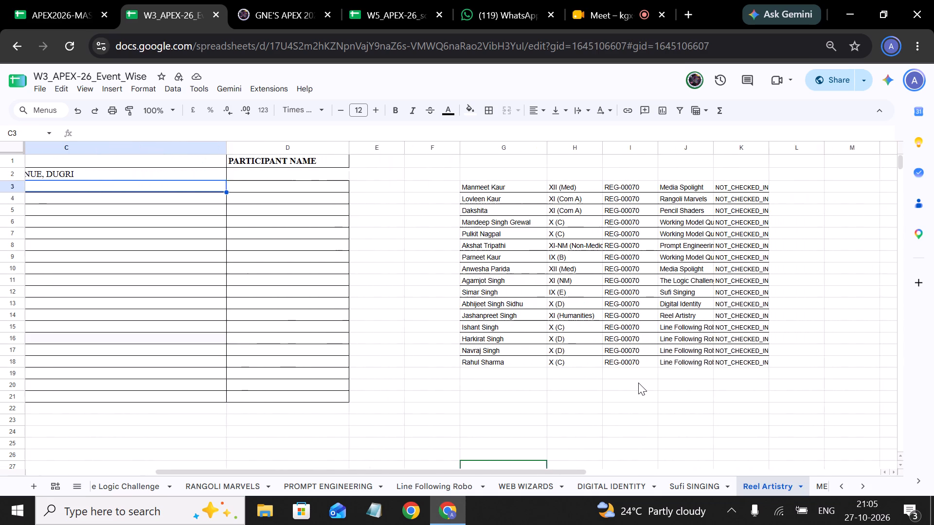
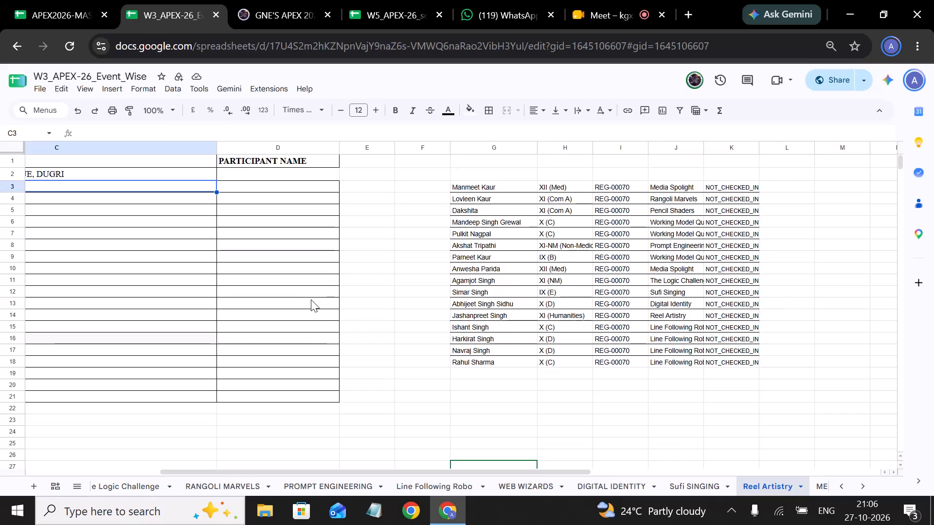
Compare the Reel Artistry sheet and its side list of school rows with SC-110's associated registrations in the portal.
scroll(311, 299, "right", 1)
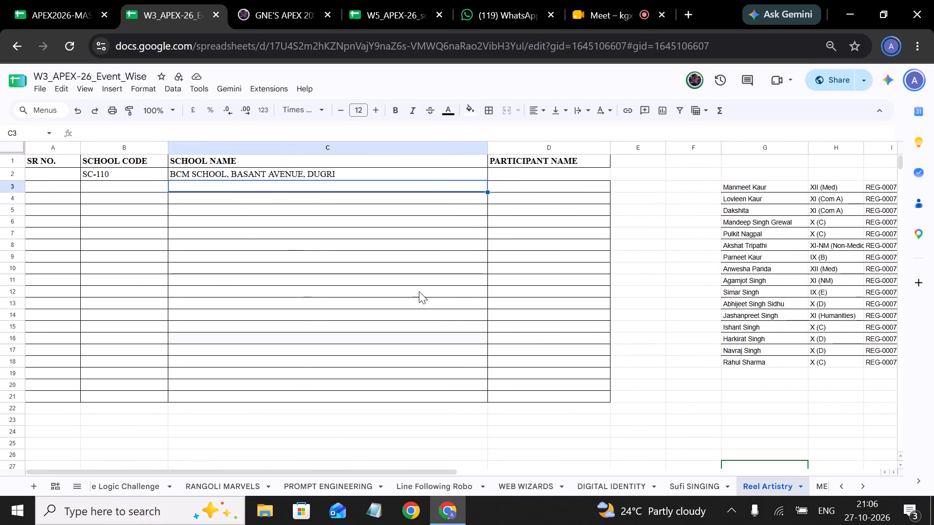
left_click(279, 1)
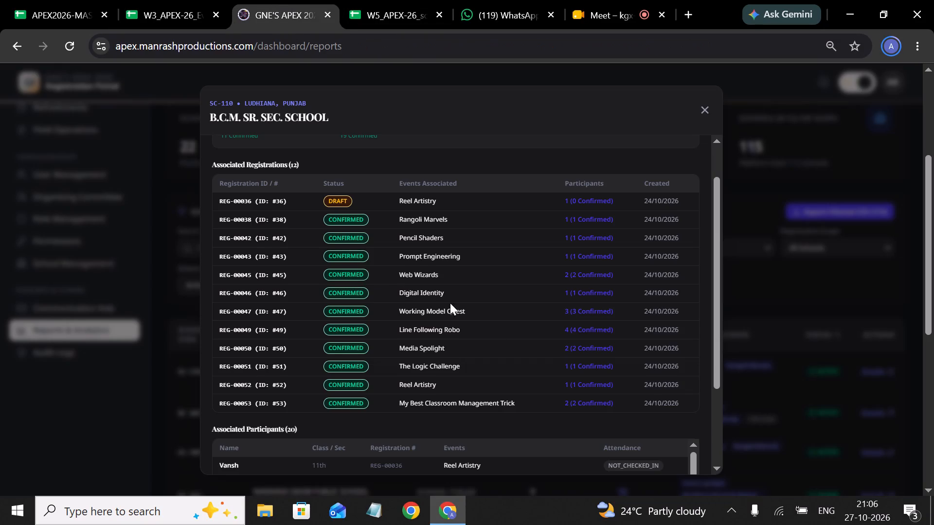
scroll(501, 332, "down", 1)
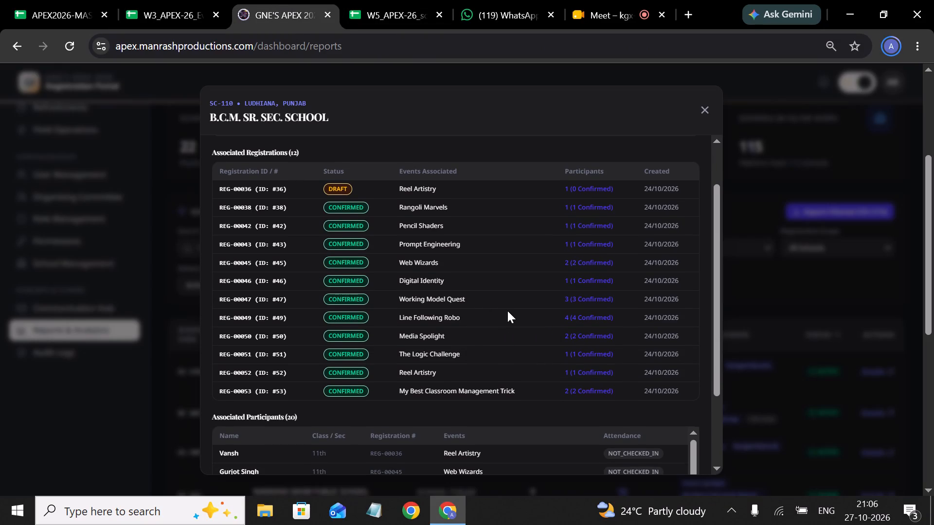
left_click(171, 16)
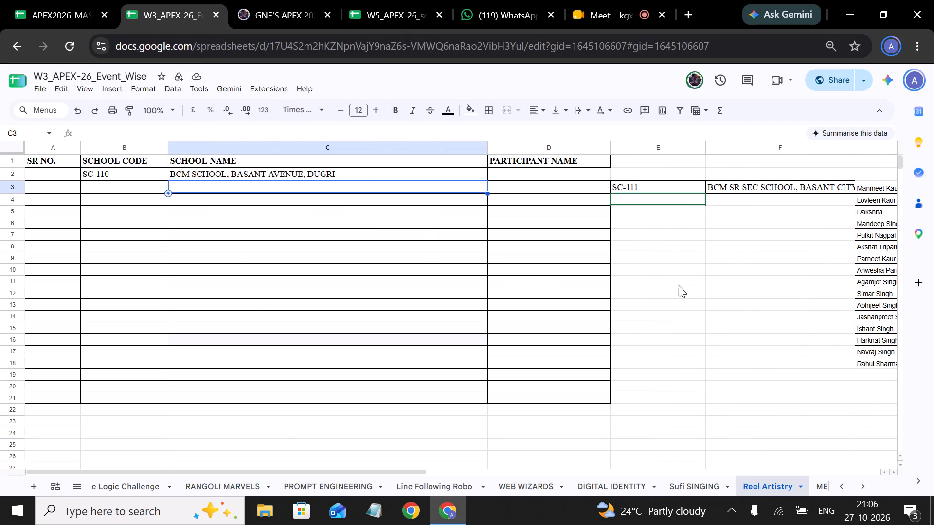
scroll(651, 291, "left", 3)
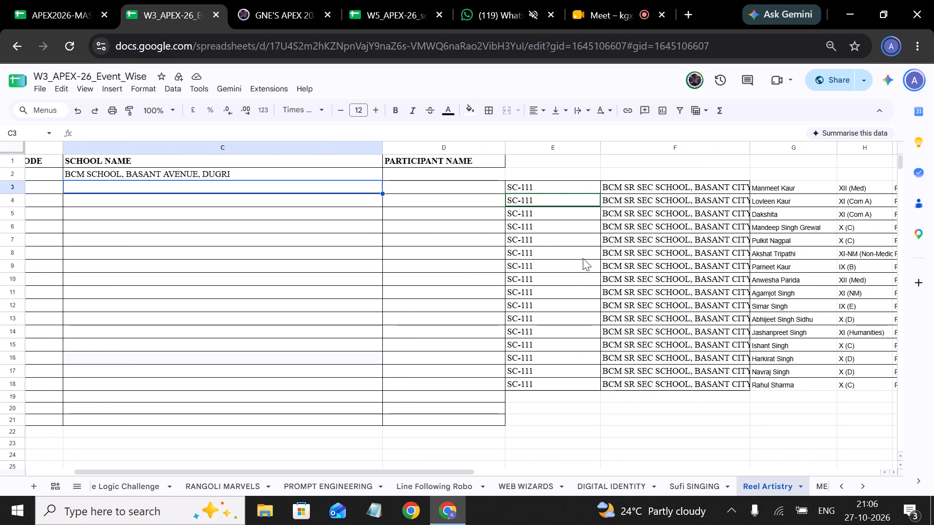
scroll(717, 275, "left", 1)
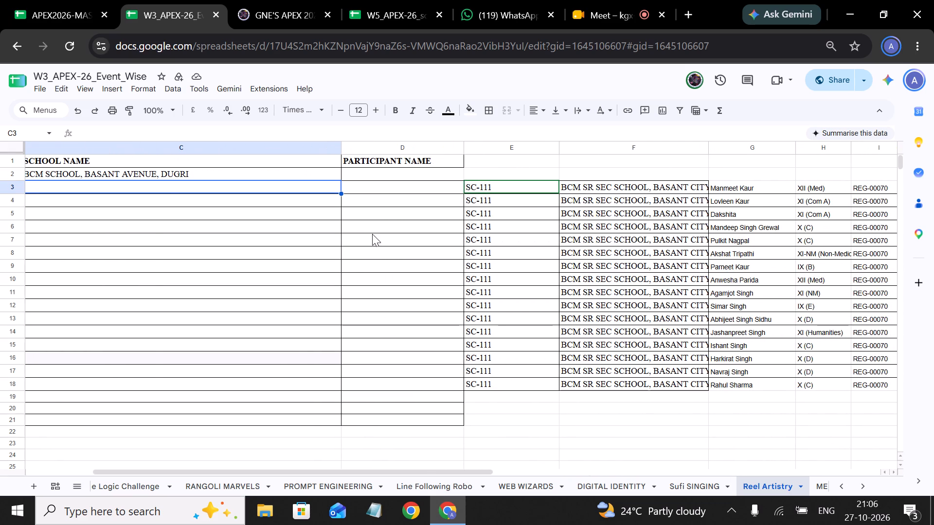
scroll(417, 233, "right", 3)
scroll(702, 480, "left", 3)
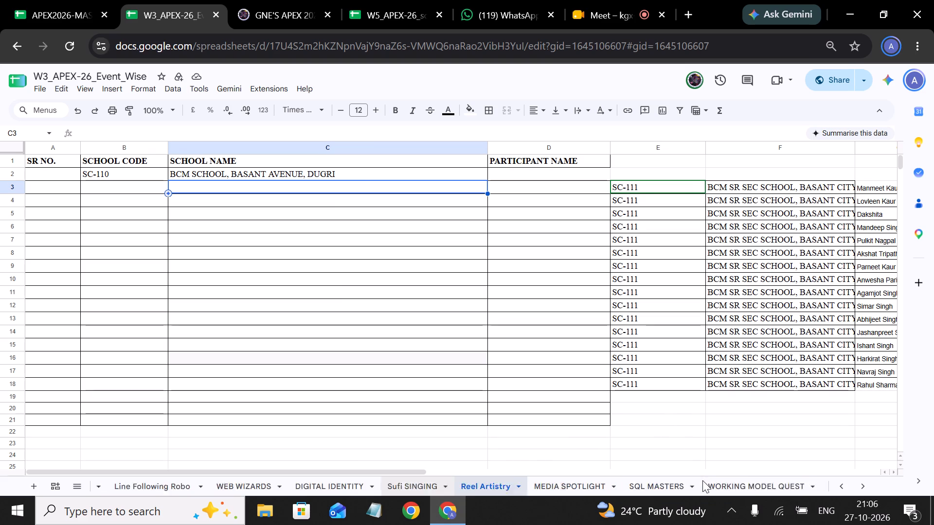
scroll(702, 480, "left", 4)
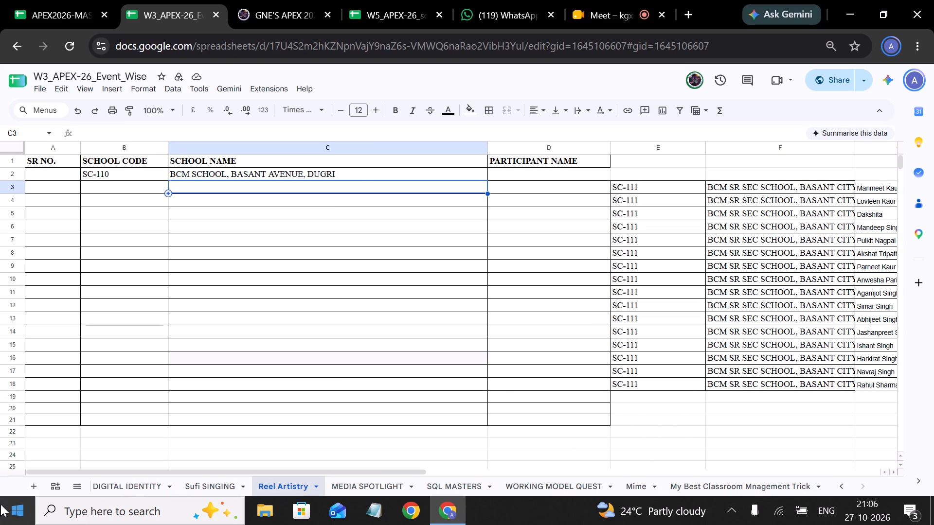
Add a new blank sheet after Reel Artistry in W3_APEX-26_Event_Wise.
left_click(31, 487)
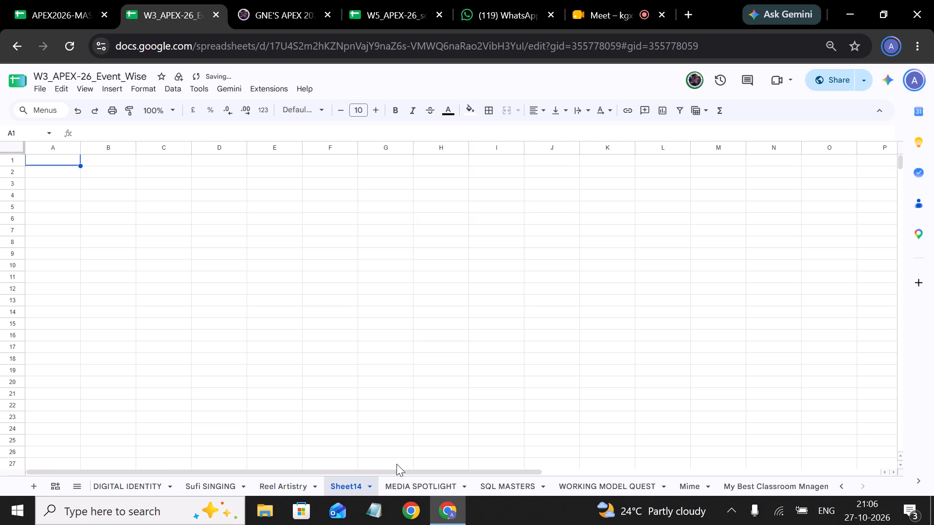
scroll(269, 401, "up", 1)
scroll(131, 272, "up", 2)
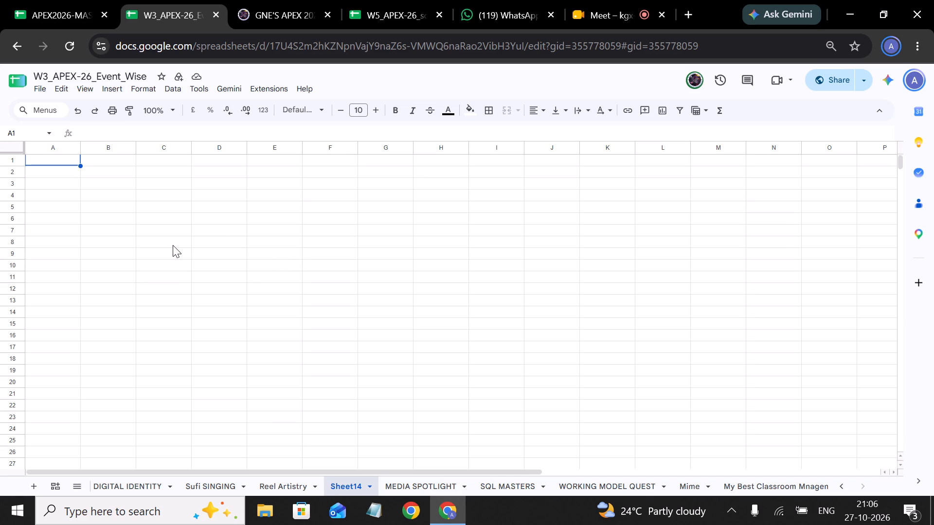
Copy the entire Associated Participants list of SC-110 from the portal's school details, from the first row to the last.
left_click(256, 4)
scroll(445, 234, "down", 3)
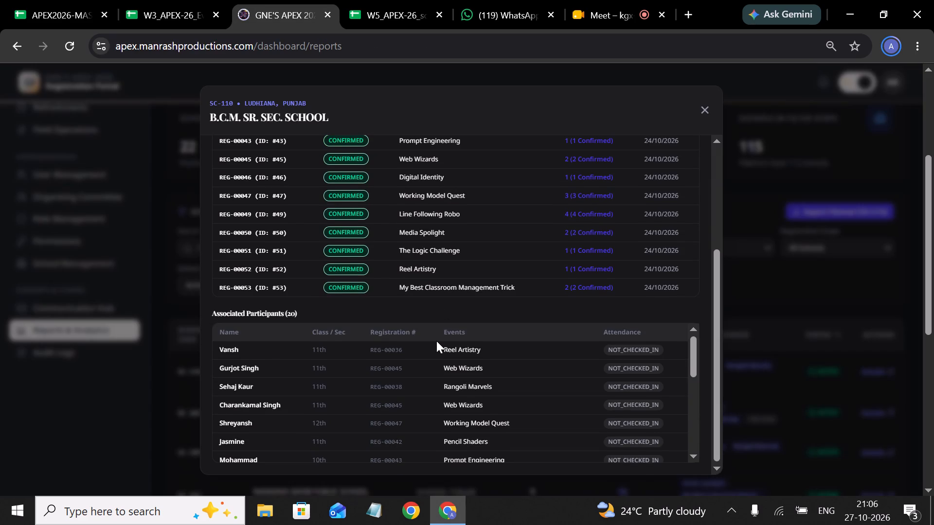
scroll(434, 352, "down", 4)
scroll(434, 352, "up", 7)
left_click_drag(219, 349, 665, 459)
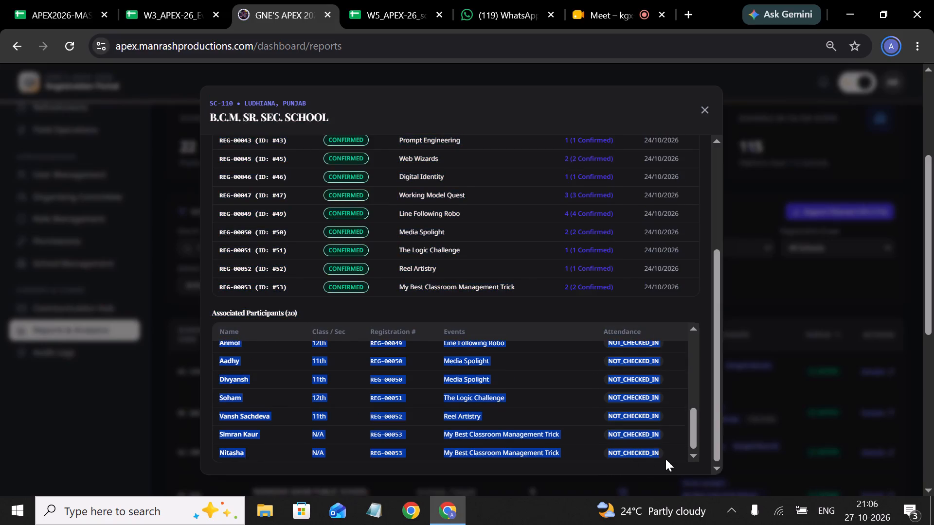
left_click_drag(665, 459, 666, 458)
scroll(577, 452, "up", 1)
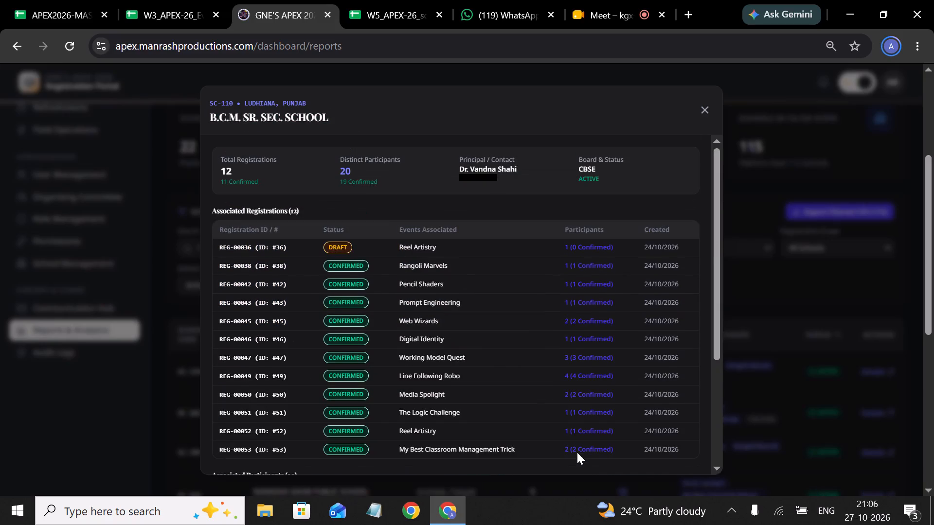
key("ctrl+c")
Paste the copied SC-110 participant list into the new blank sheet of W3_APEX-26_Event_Wise, starting at B1.
left_click(172, 6)
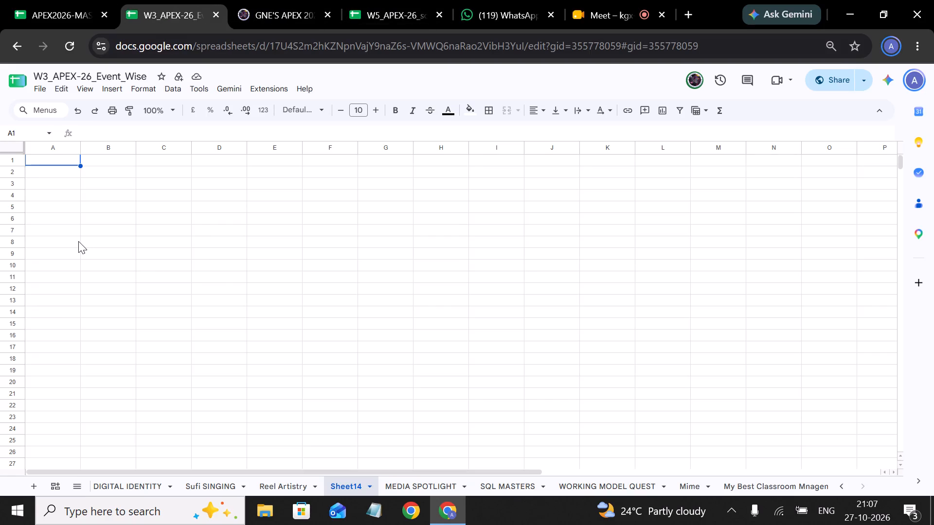
key("ctrl+v")
scroll(72, 192, "up", 3)
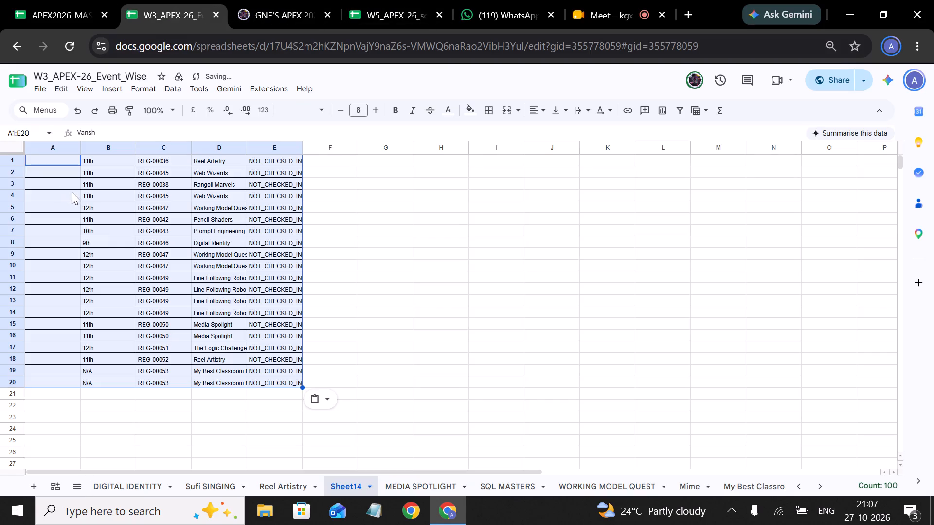
key("ctrl+z")
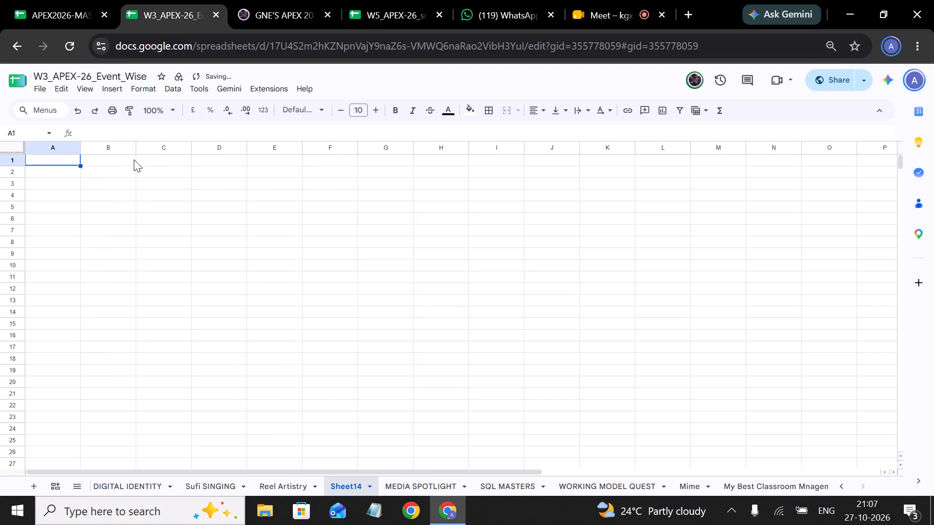
left_click(123, 159)
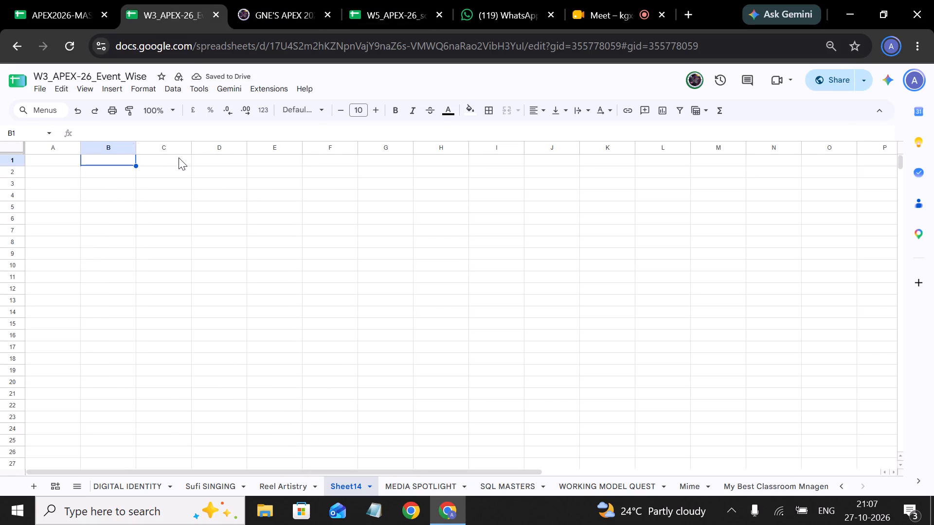
key("ctrl+v")
scroll(179, 164, "up", 1)
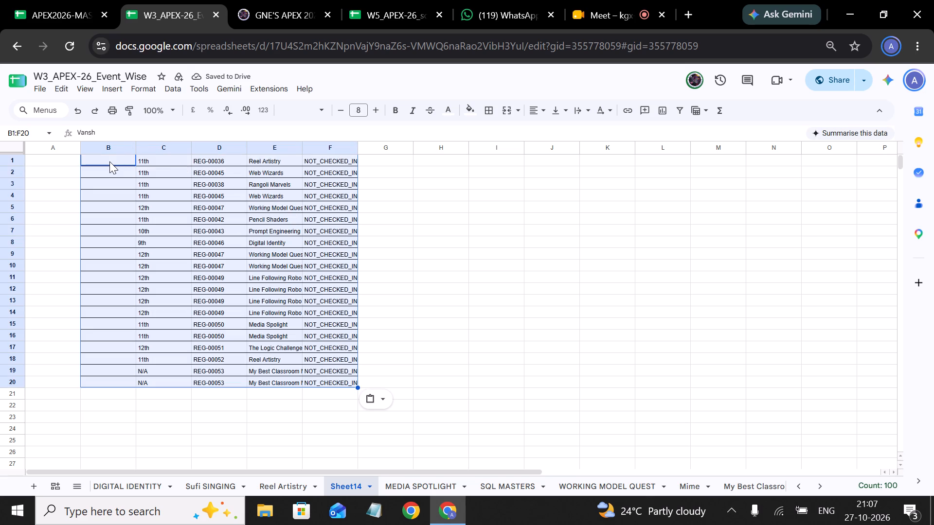
Set the text colour of the participant names in B1:B20 to black.
left_click_drag(109, 161, 123, 383)
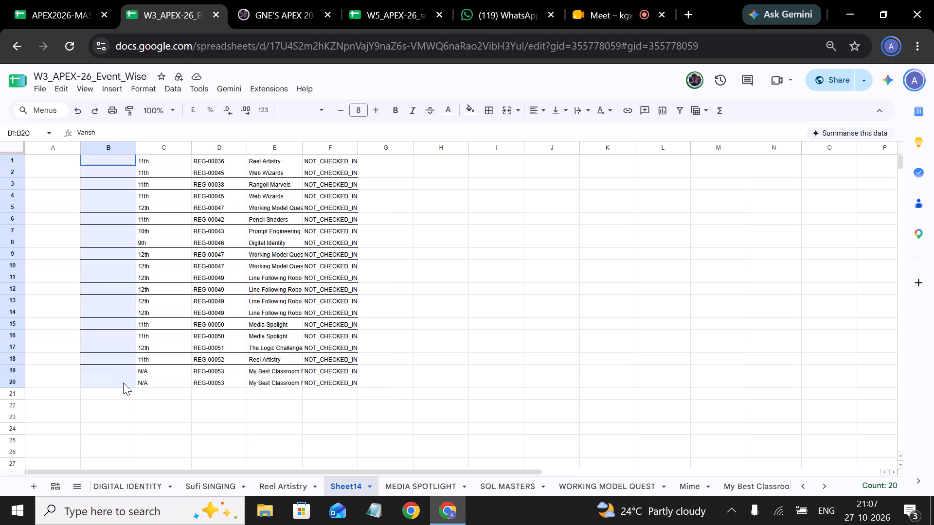
left_click_drag(123, 383, 123, 380)
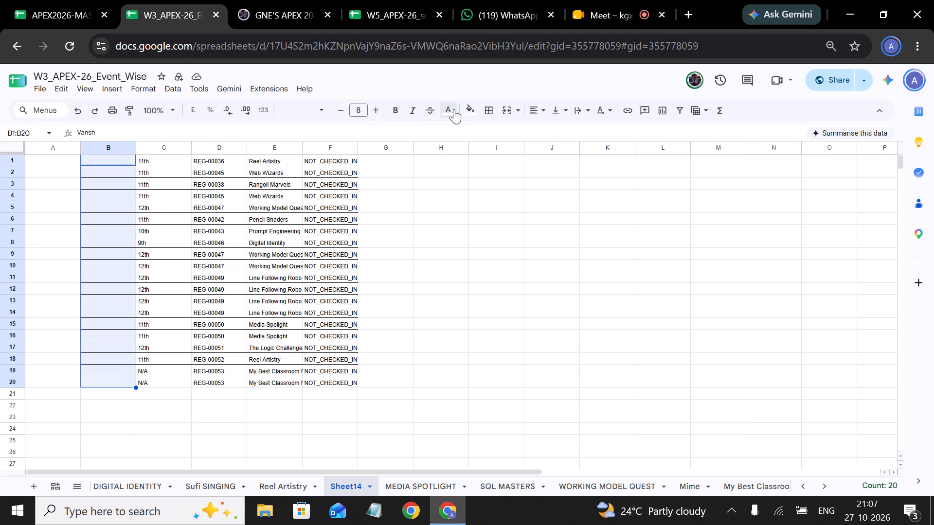
left_click(455, 108)
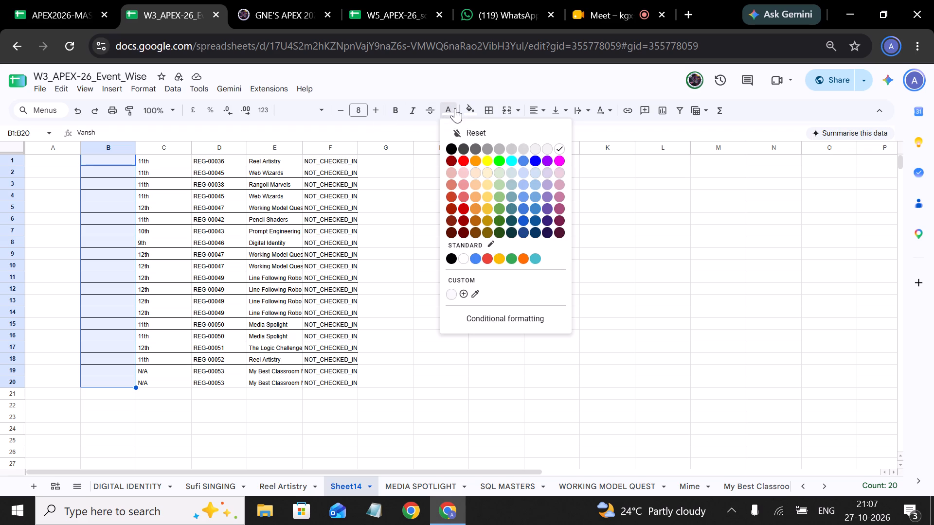
left_click(451, 147)
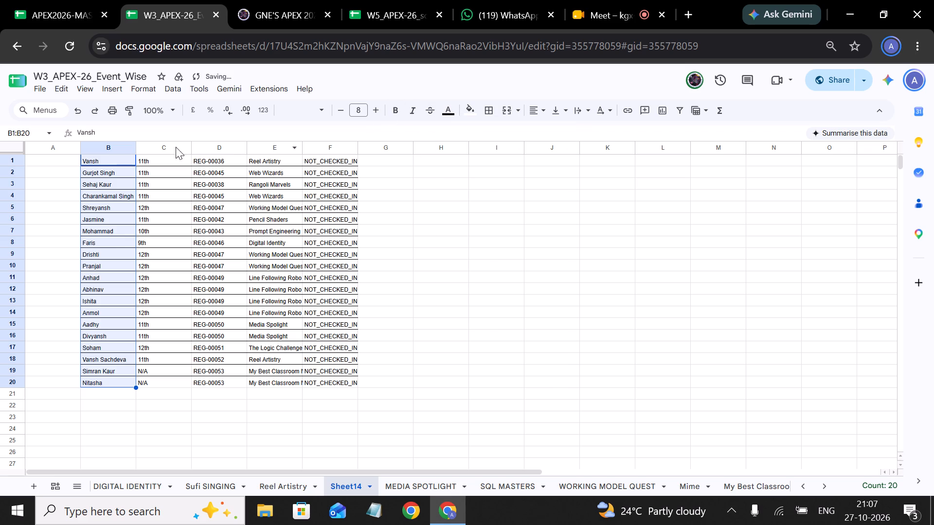
Move the participant table from B1:F20 one column over so that it starts at C1.
left_click_drag(104, 160, 352, 299)
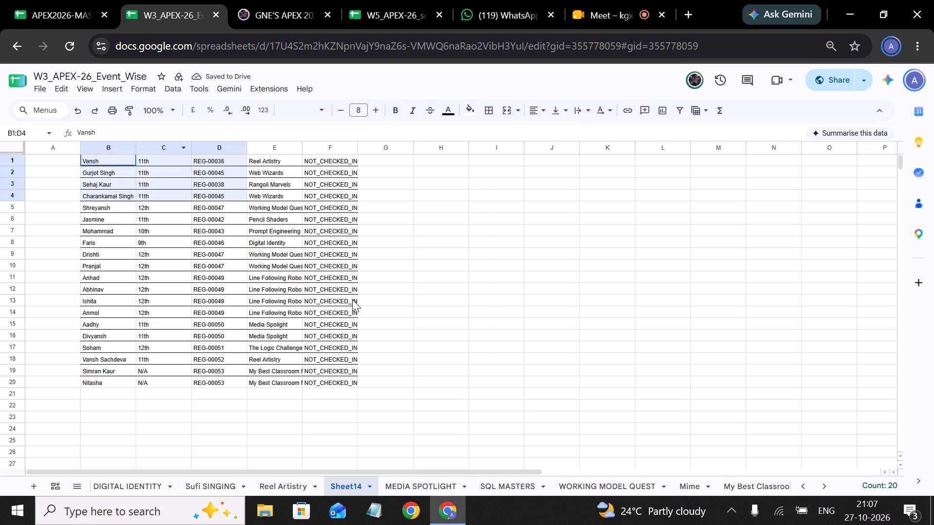
left_click_drag(352, 299, 341, 383)
key("ctrl+c")
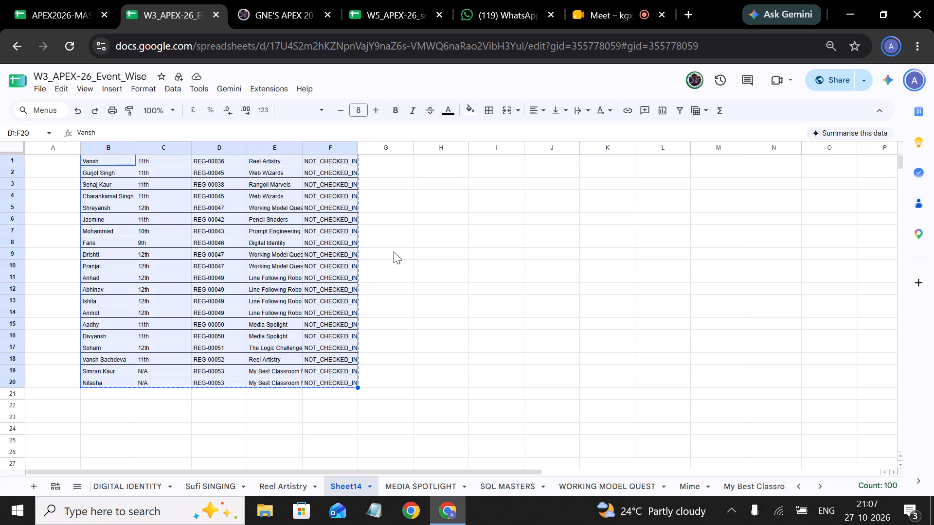
key("BackSpace")
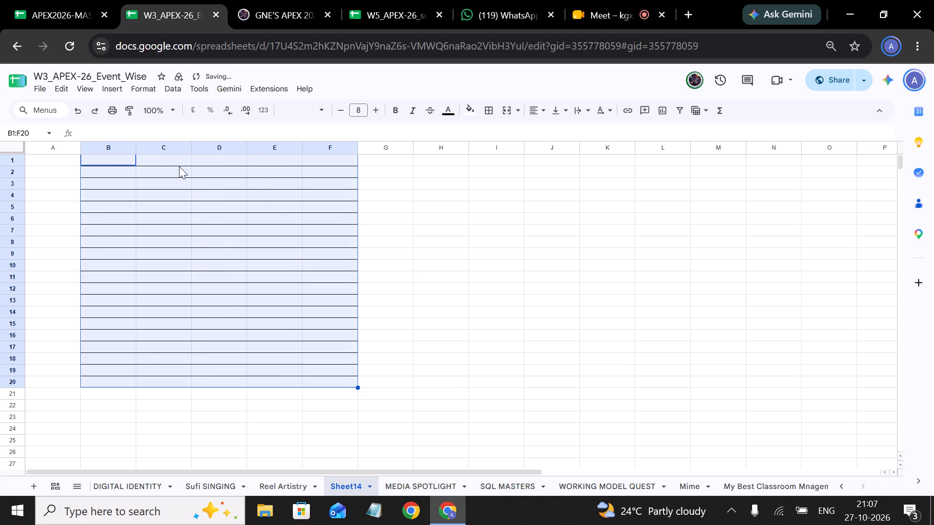
left_click(176, 165)
key("ctrl+v")
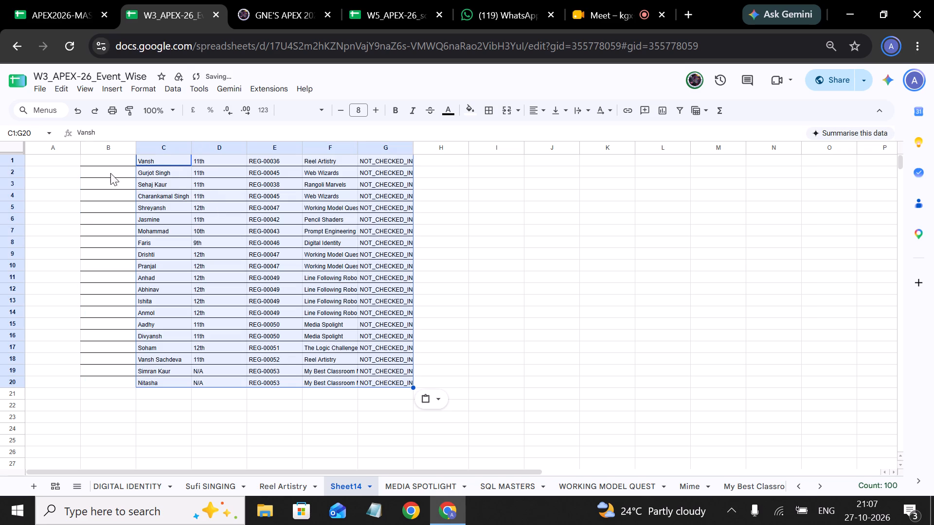
Copy the SC-110 code and school name from W5_APEX-26_school_incharges into A1:B1 beside the participant table in W3_APEX-26_Event_Wise.
left_click(59, 164)
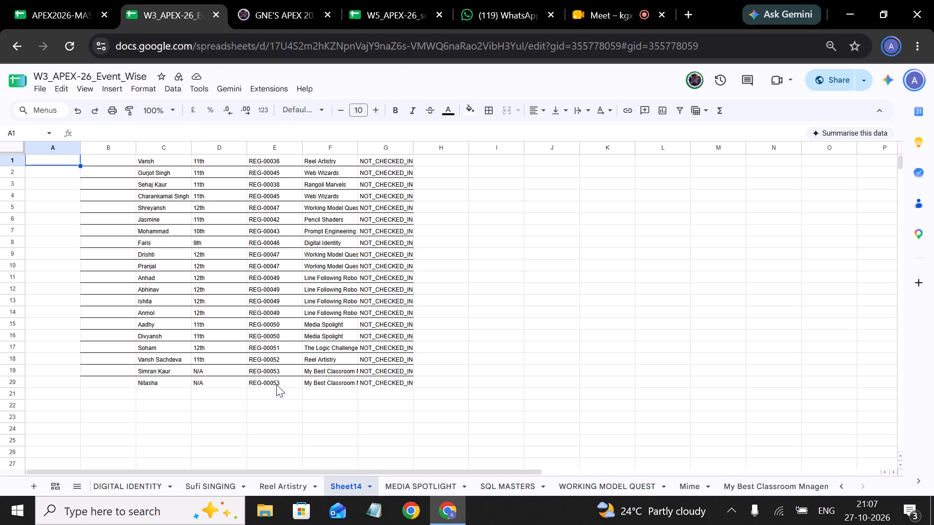
left_click(373, 6)
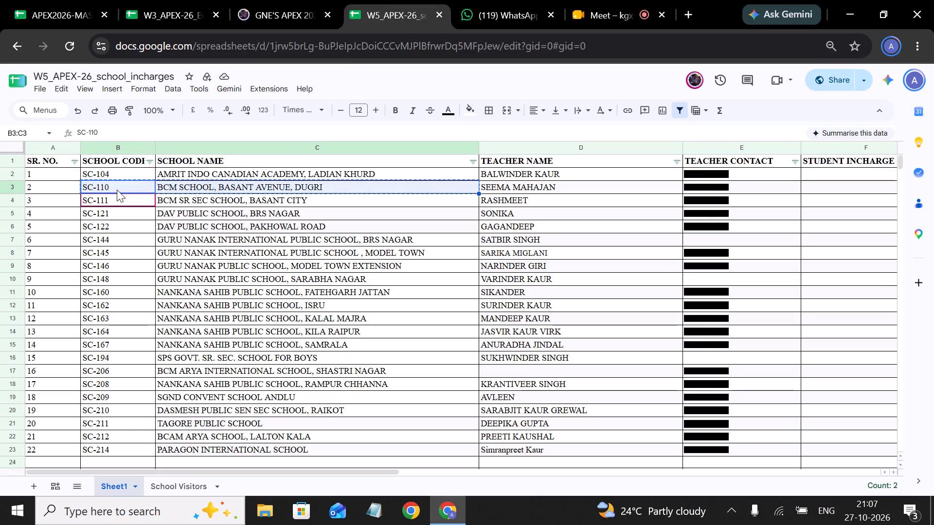
key("ctrl+c")
left_click(285, 9)
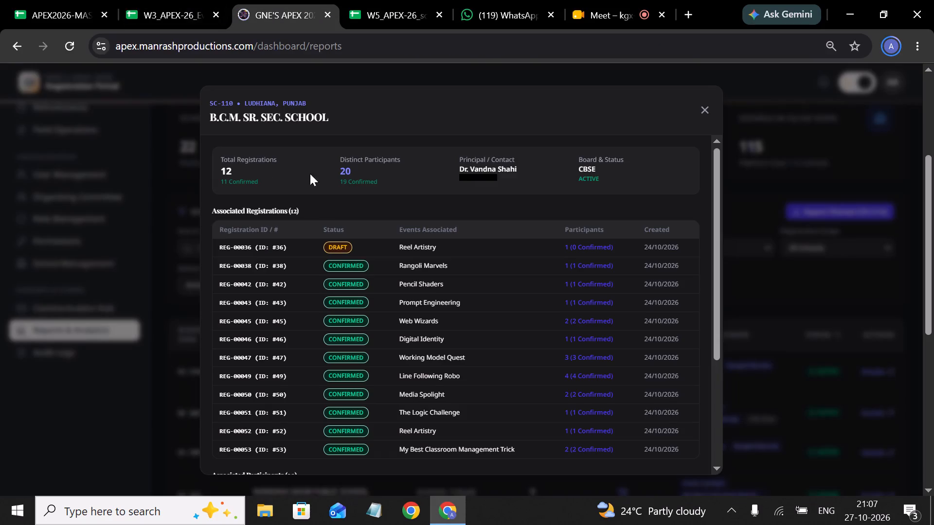
left_click(179, 5)
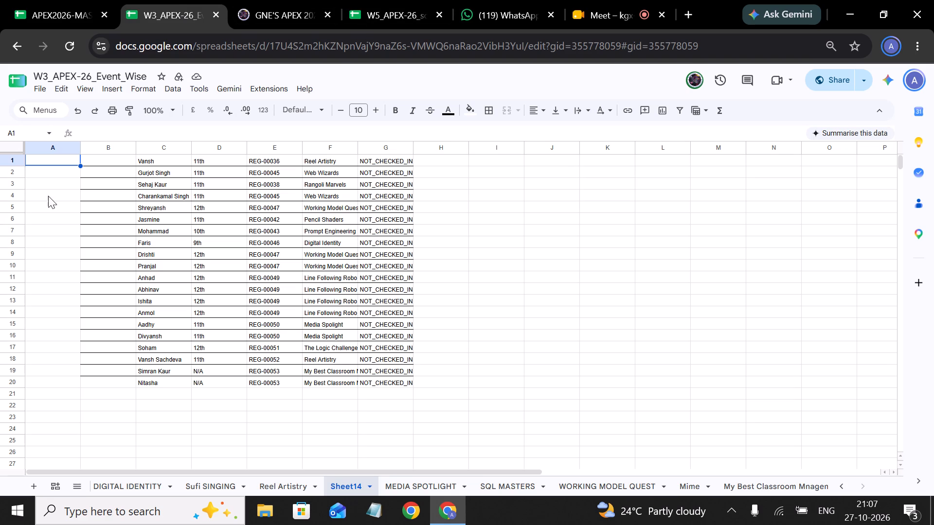
key("ctrl+v")
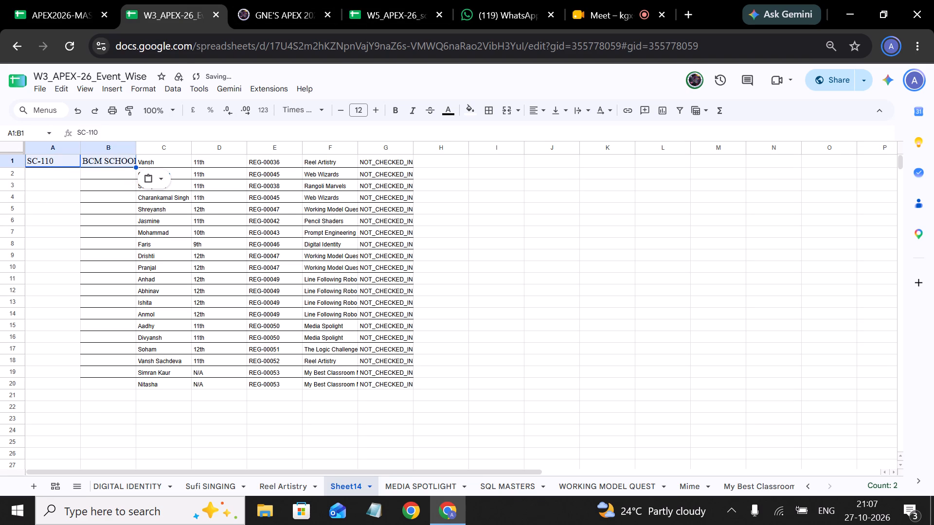
Fill the school code and school name from A1:B1 down through row 20 beside the participants.
left_click_drag(135, 167, 129, 385)
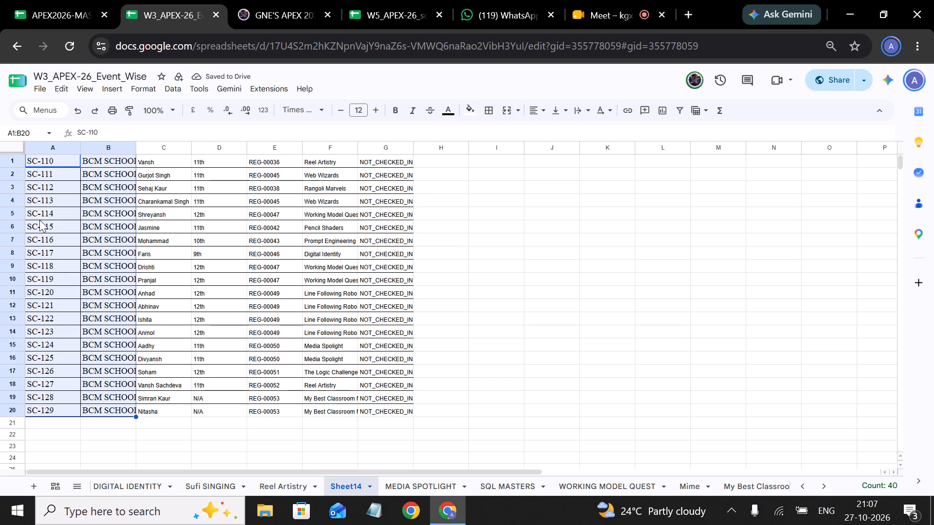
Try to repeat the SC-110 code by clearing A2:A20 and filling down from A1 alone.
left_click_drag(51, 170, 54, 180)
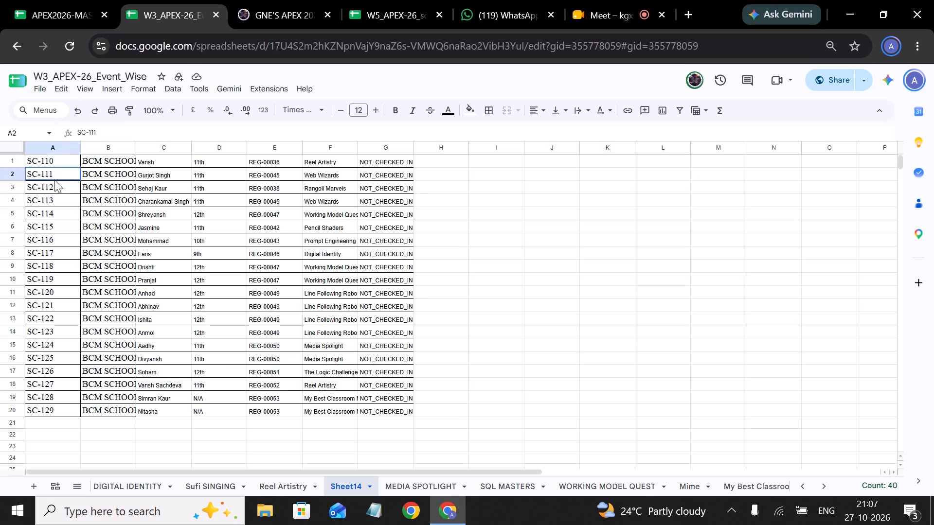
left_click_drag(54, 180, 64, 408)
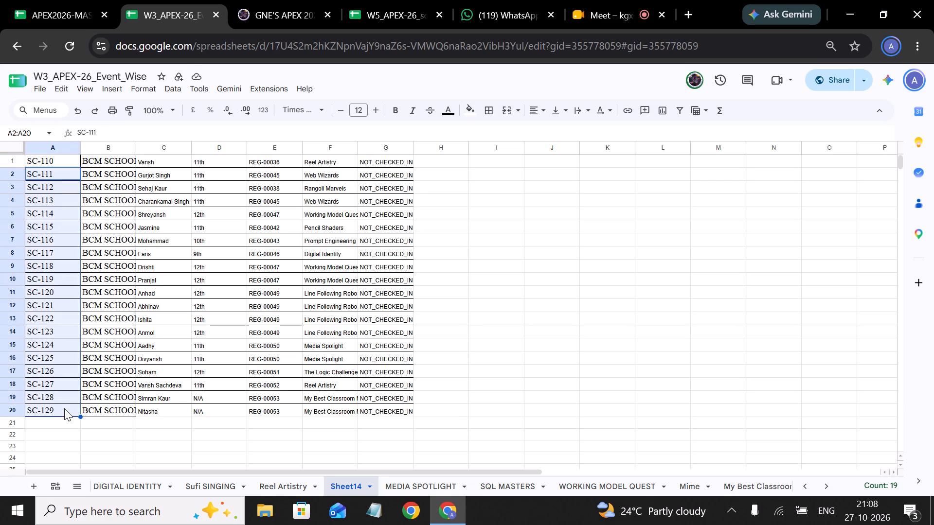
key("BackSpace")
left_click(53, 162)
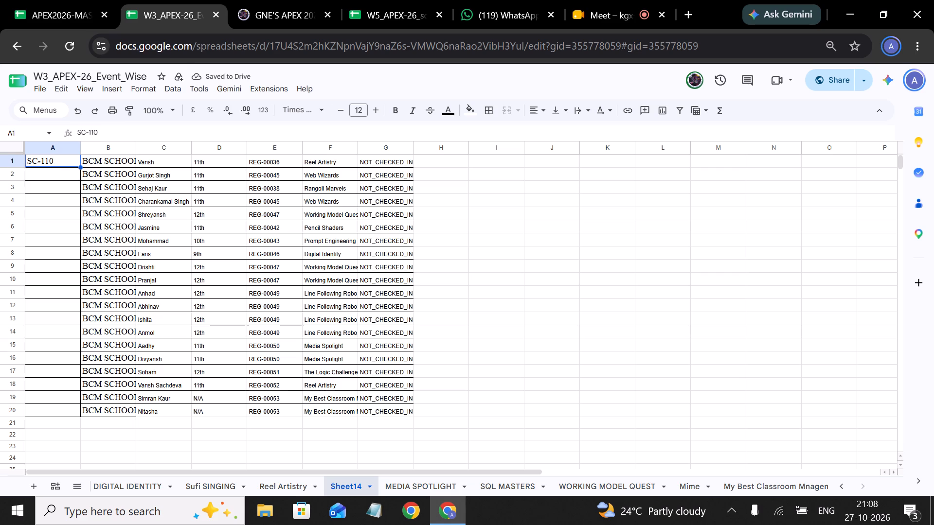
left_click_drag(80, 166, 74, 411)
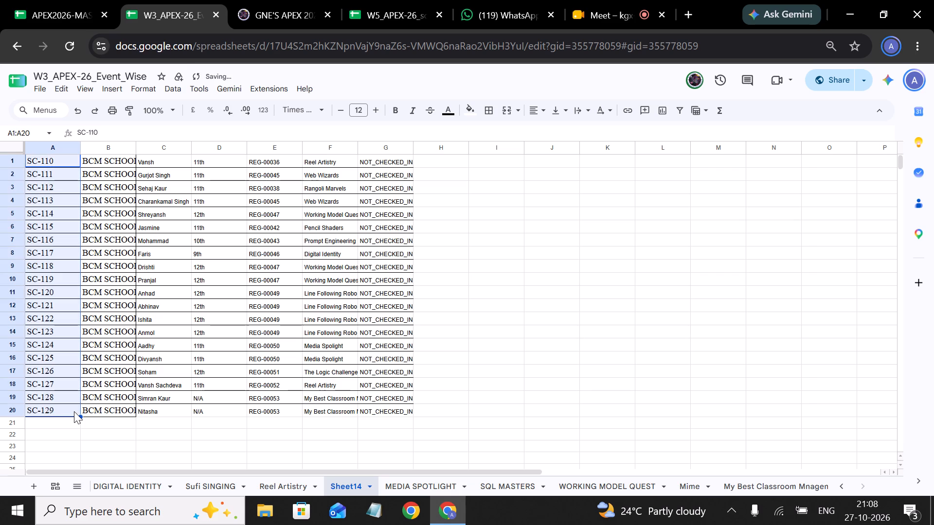
Widen the school name column B and the school code column A.
left_click_drag(136, 148, 241, 137)
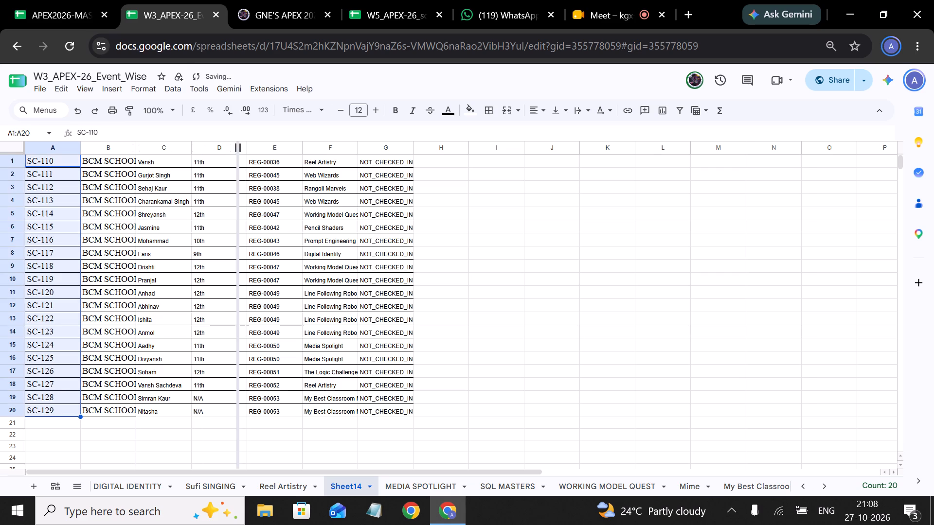
left_click_drag(241, 137, 246, 137)
left_click_drag(81, 148, 130, 140)
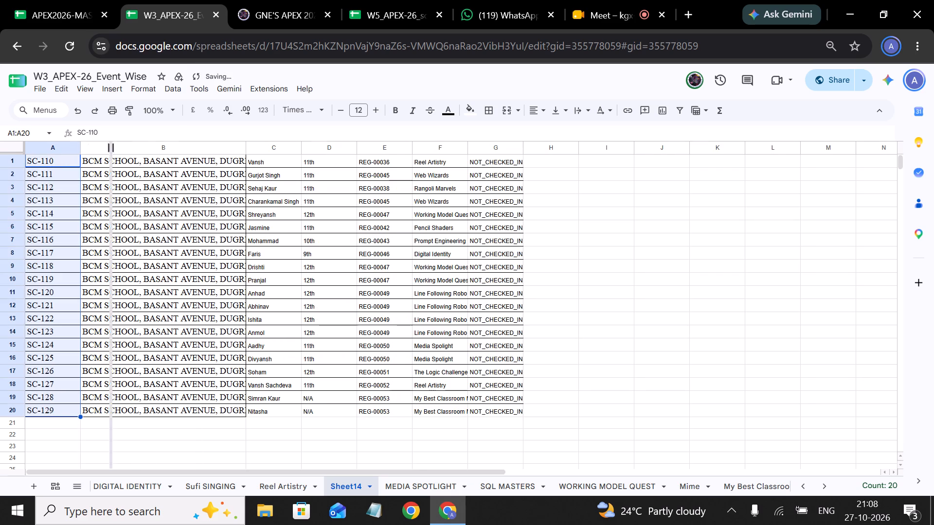
left_click_drag(130, 140, 175, 139)
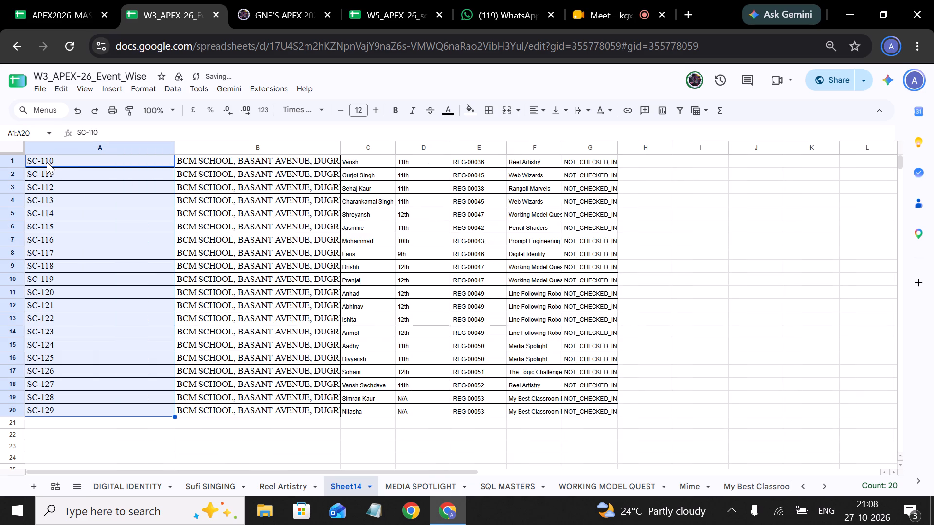
Copy the first participant's code, school and name from A1:C1 of Sheet14 into B2:D2 of the Reel Artistry sheet.
left_click_drag(47, 162, 347, 157)
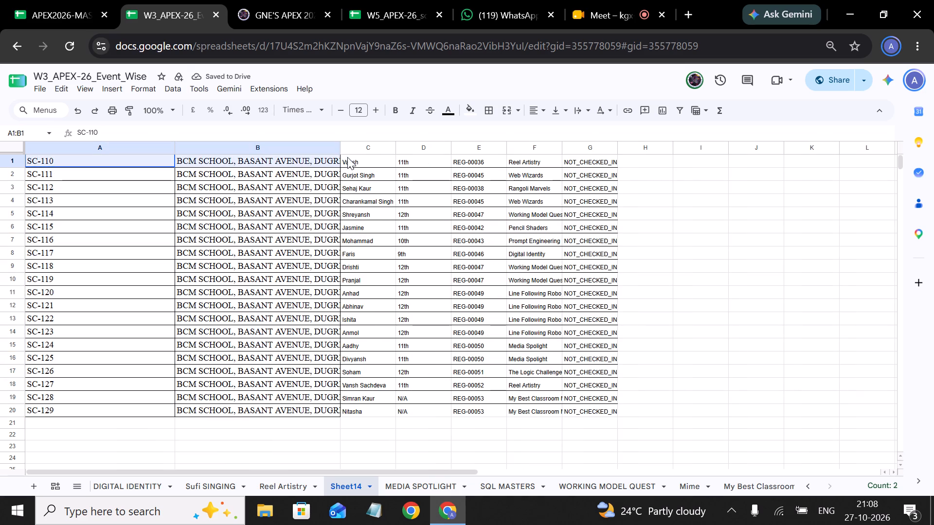
left_click_drag(347, 157, 367, 159)
key("ctrl+c")
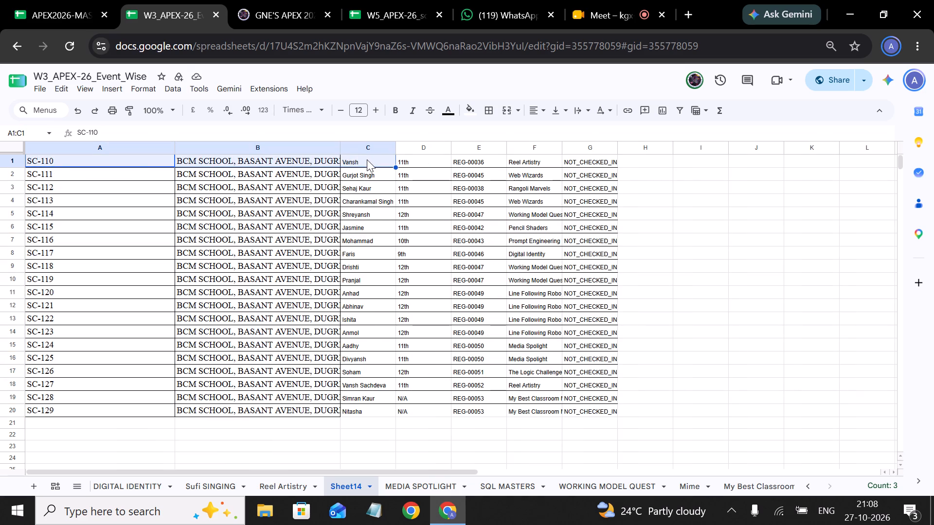
left_click(282, 485)
left_click(575, 176)
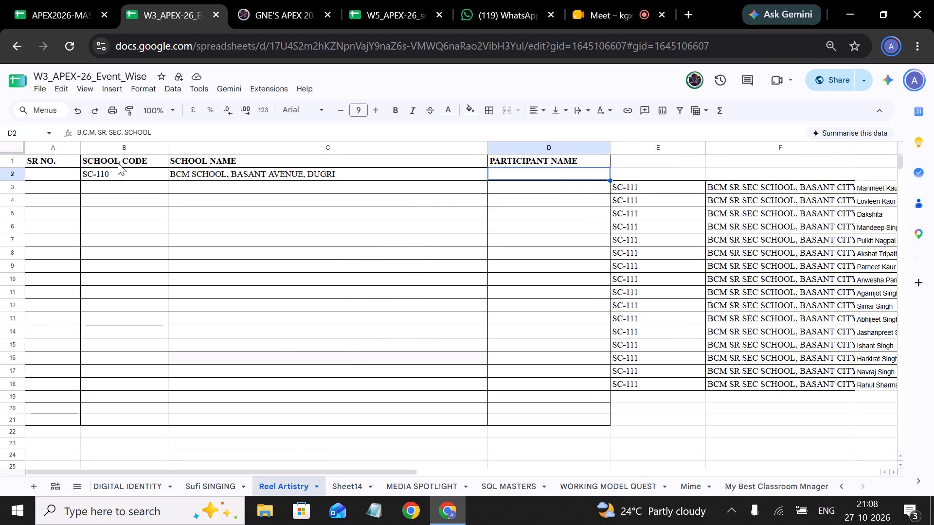
left_click_drag(114, 170, 529, 172)
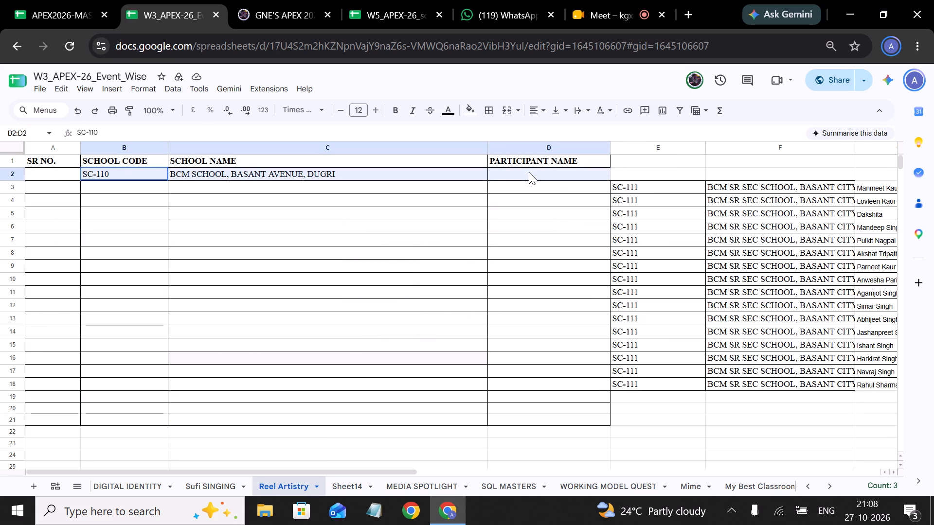
key("ctrl+v")
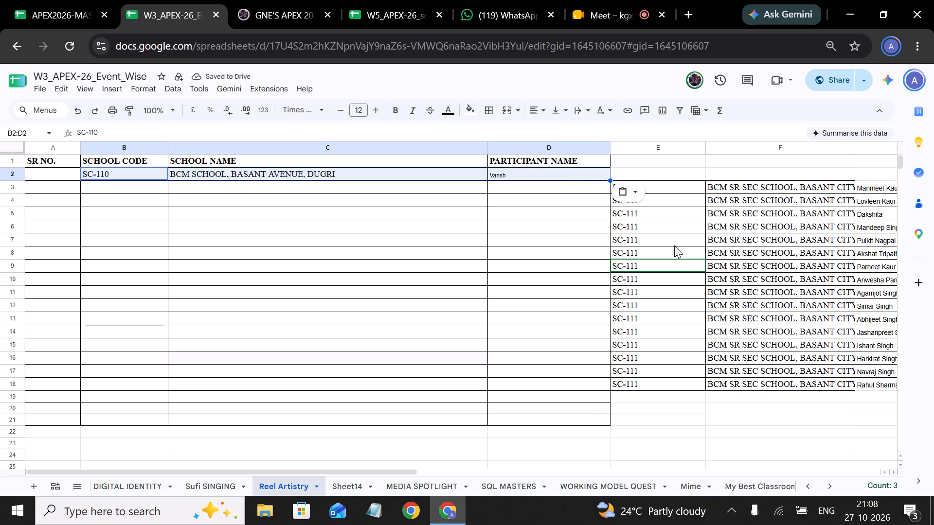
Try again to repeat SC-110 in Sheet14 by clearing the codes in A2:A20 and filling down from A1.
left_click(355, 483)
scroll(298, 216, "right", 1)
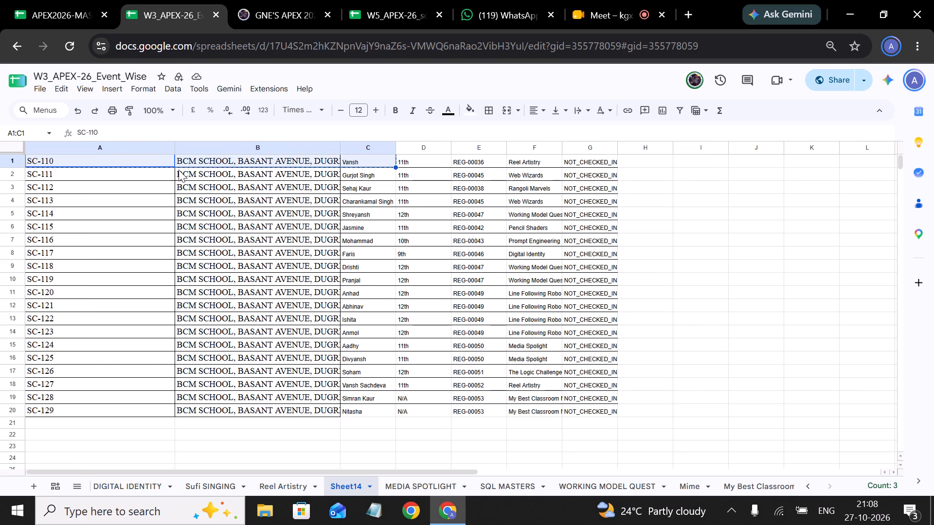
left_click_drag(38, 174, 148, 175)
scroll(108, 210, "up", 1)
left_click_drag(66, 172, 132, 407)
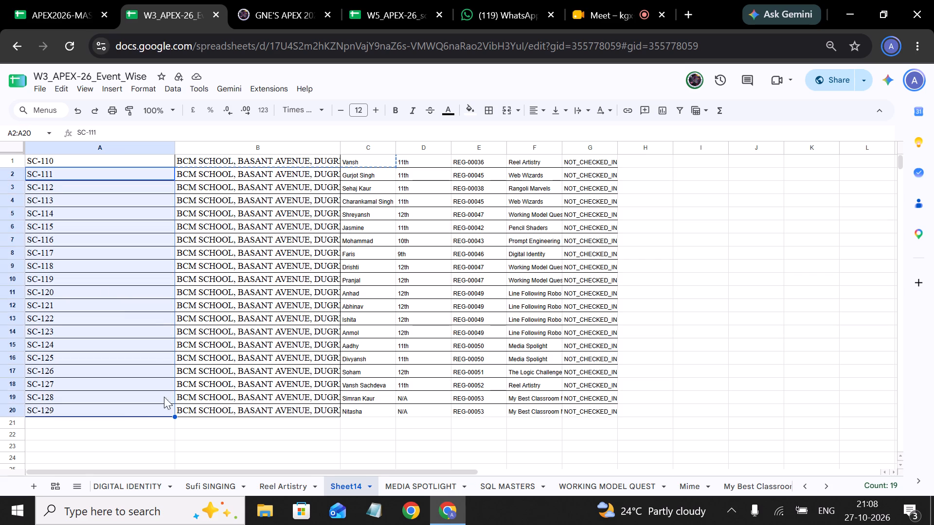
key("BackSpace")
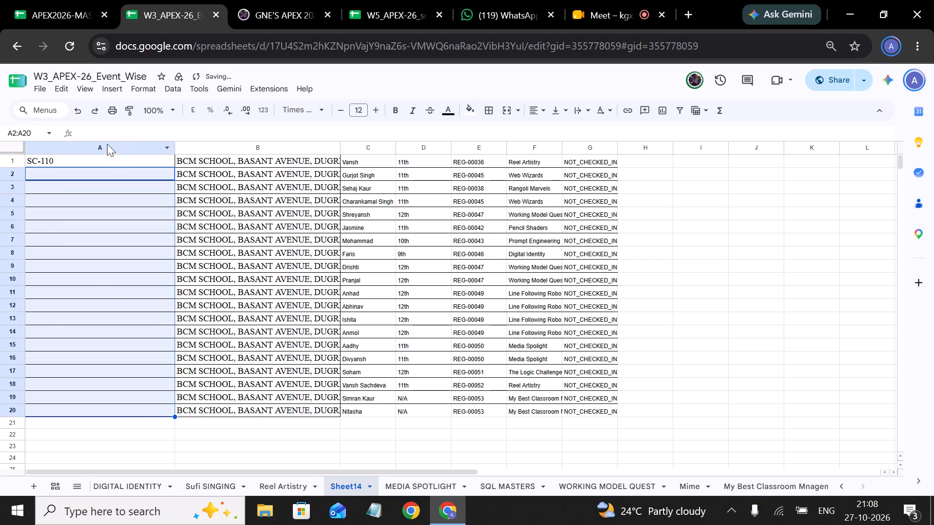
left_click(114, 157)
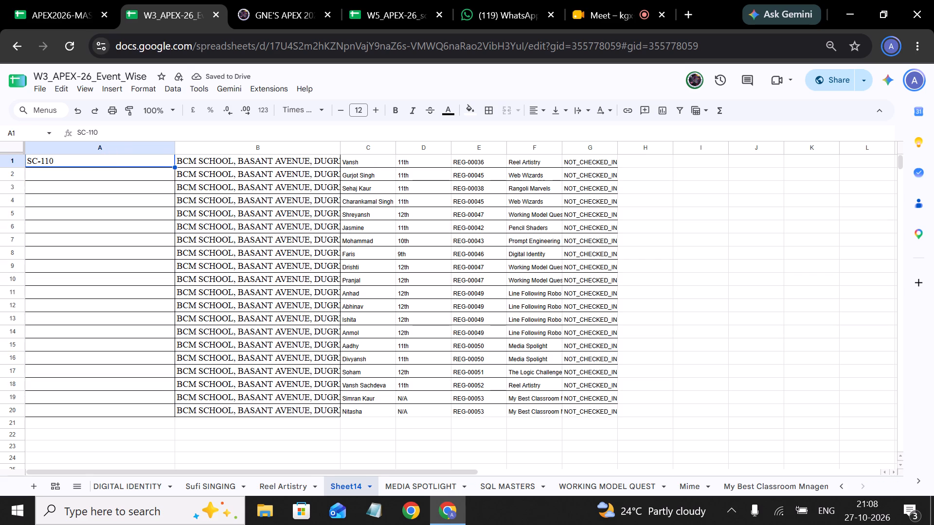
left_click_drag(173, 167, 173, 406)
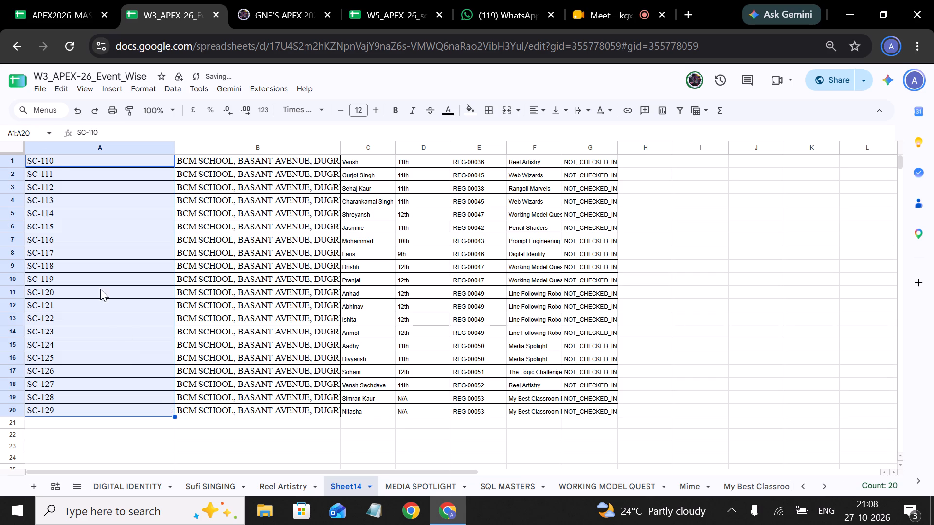
Set A2 to SC-110, clear A3:A20, and fill the repeated code from A1:A2 down to A20.
left_click(64, 175)
left_click(64, 175)
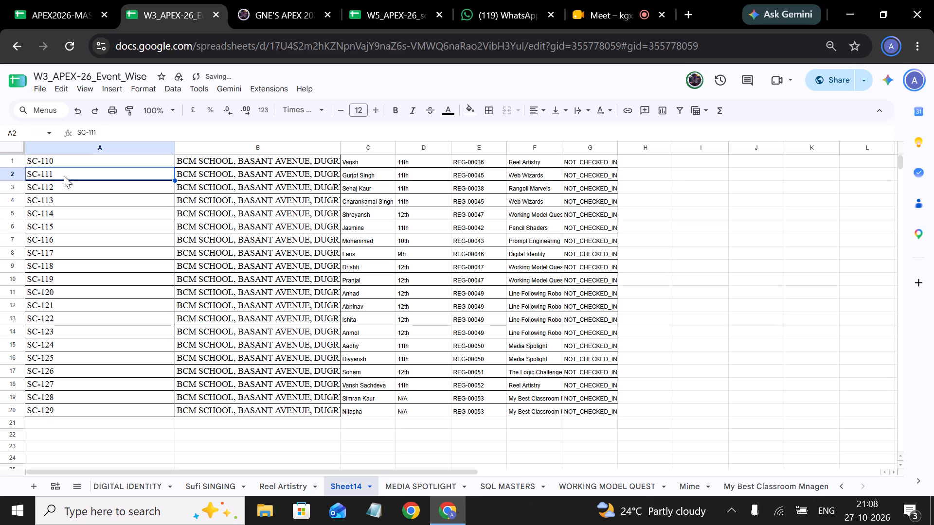
double_click(64, 175)
key("BackSpace")
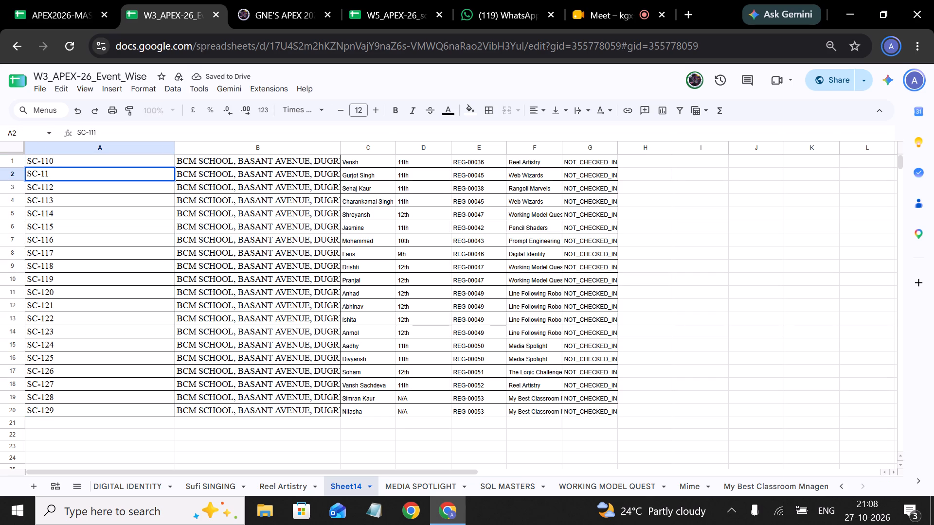
key("0")
left_click_drag(32, 186, 145, 417)
key("BackSpace")
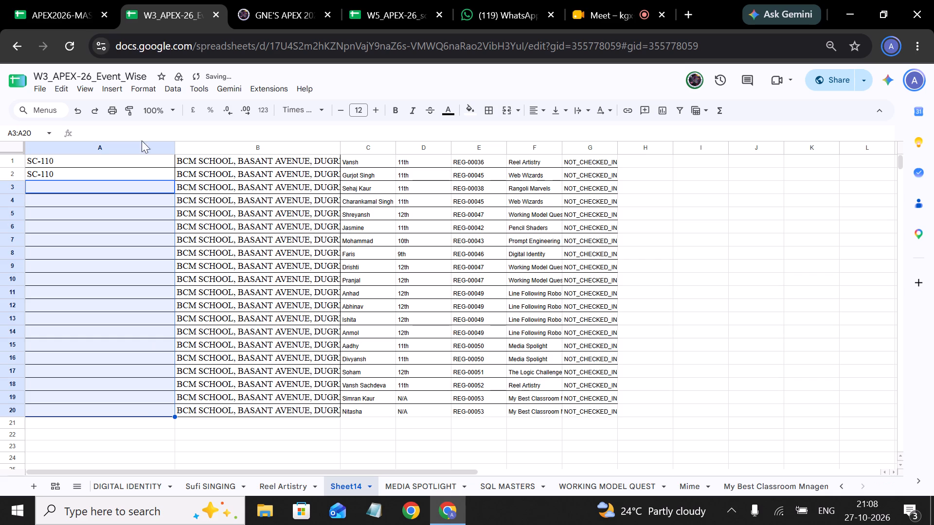
left_click(82, 165)
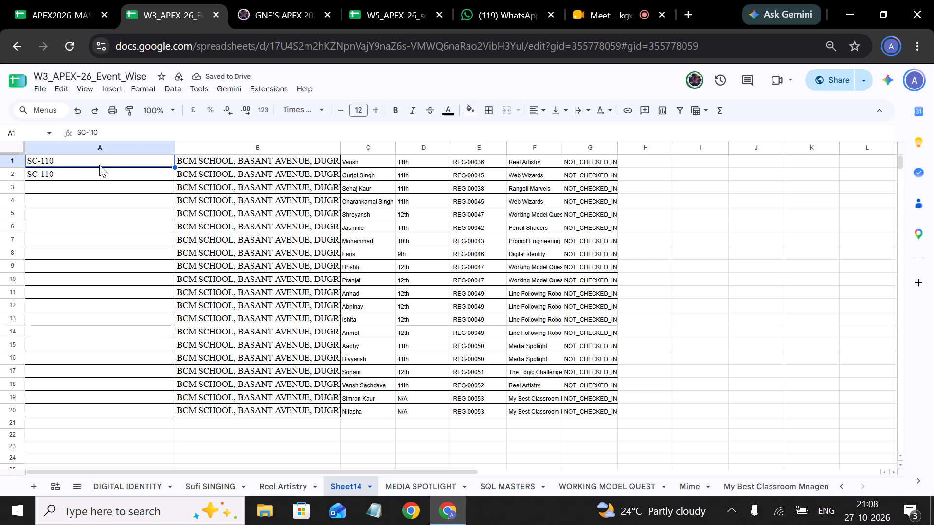
left_click_drag(105, 164, 106, 173)
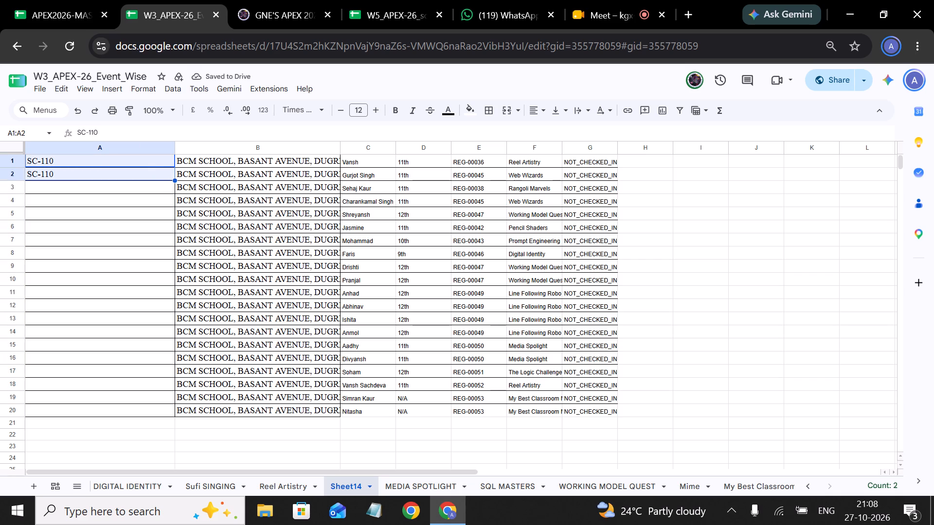
left_click_drag(174, 179, 170, 403)
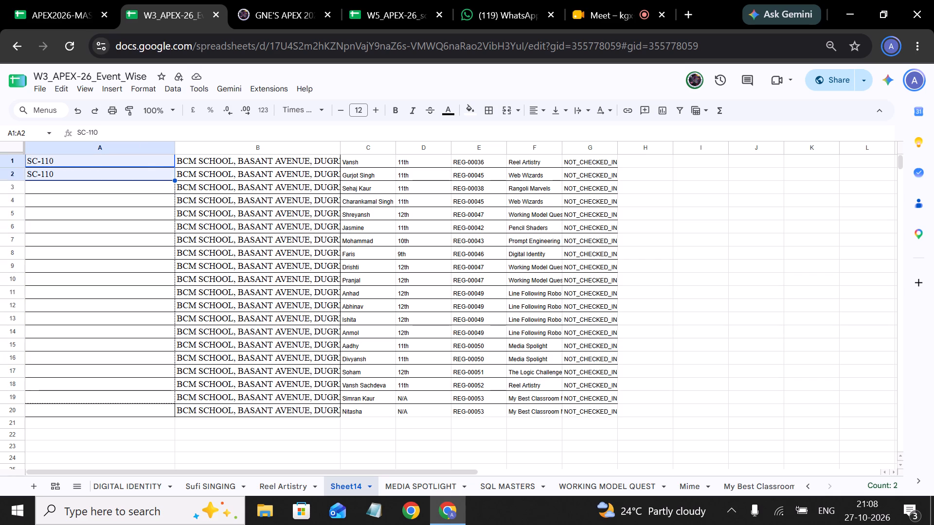
left_click_drag(170, 403, 170, 406)
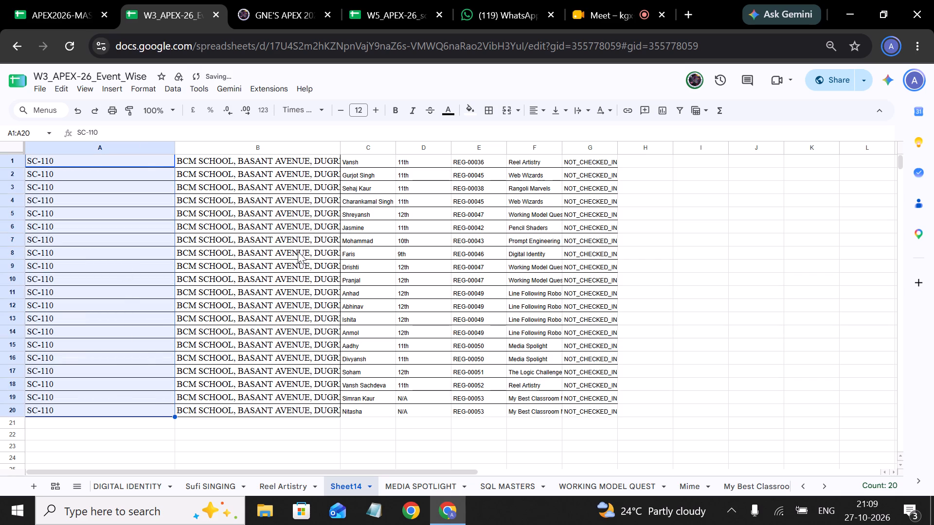
Copy the row 2 participant's code, school and name from A2:C2 of Sheet14 into B2:D2 of the WEB WIZARDS sheet.
left_click(111, 174)
left_click_drag(119, 174, 348, 168)
key("ctrl+c")
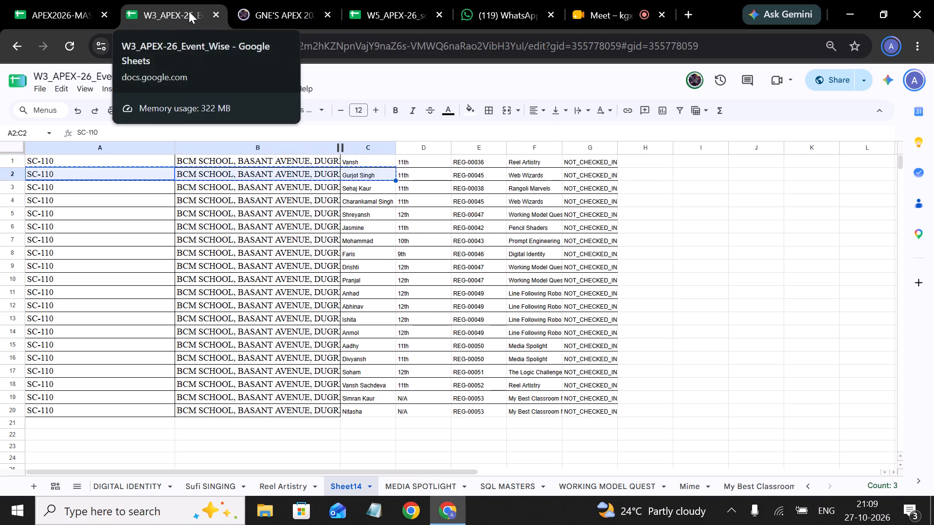
left_click(288, 481)
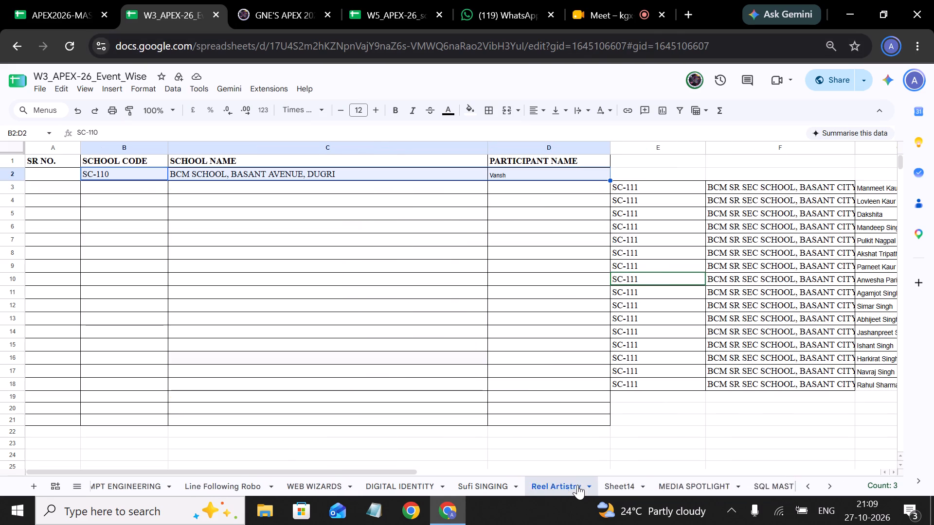
left_click(376, 484)
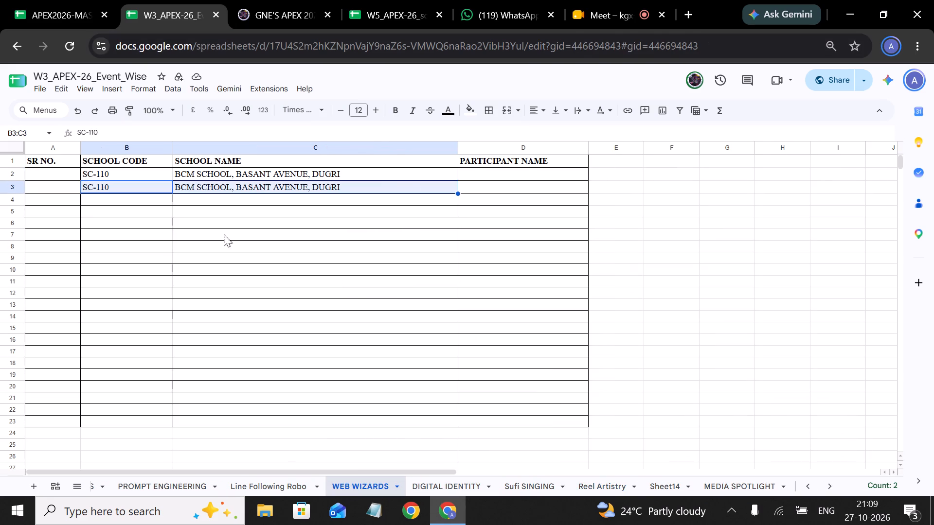
left_click_drag(148, 175, 199, 173)
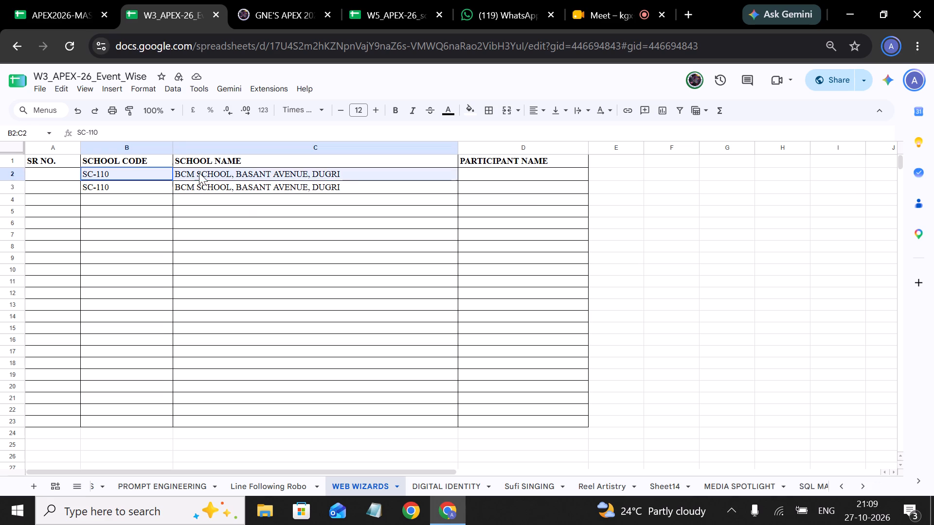
left_click_drag(199, 173, 469, 177)
key("ctrl+v")
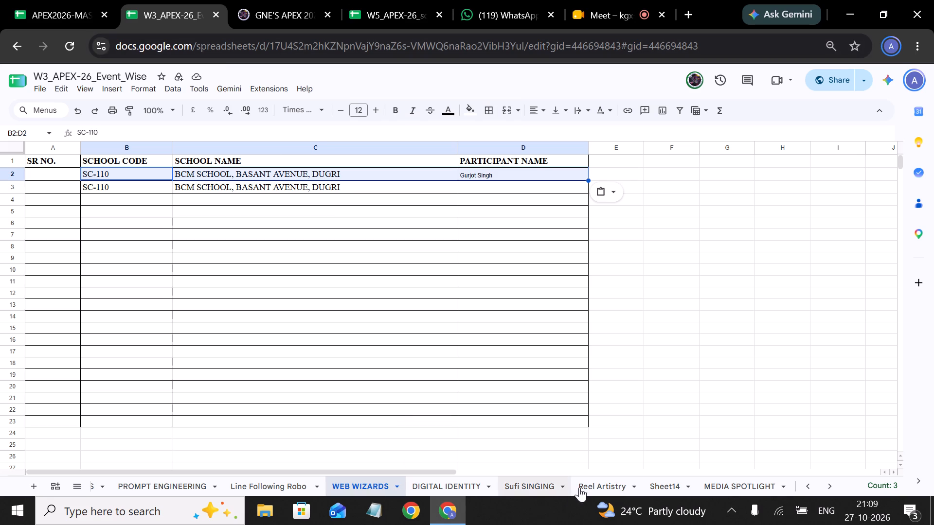
Move the second Web Wizards participant's code, school and name from A4:C4 of Sheet14 into B3:D3 of the WEB WIZARDS sheet.
left_click(663, 481)
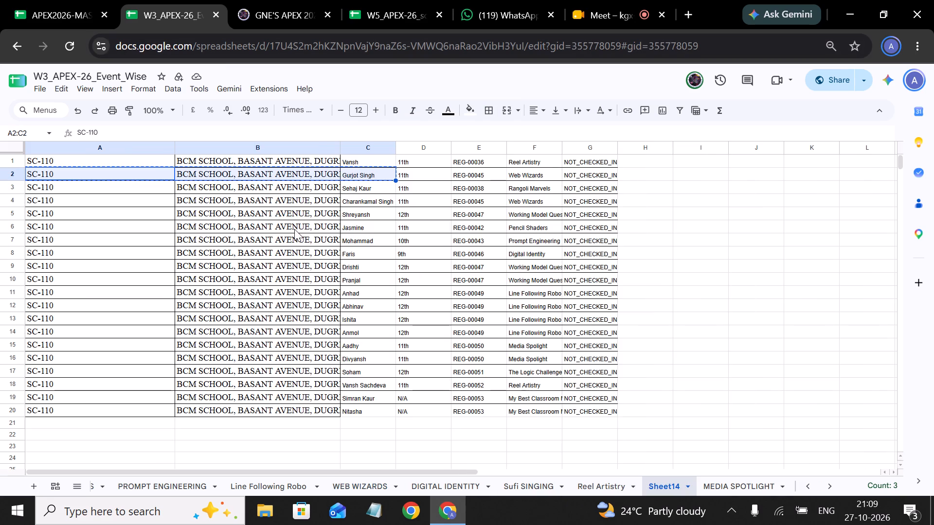
left_click_drag(59, 199, 105, 199)
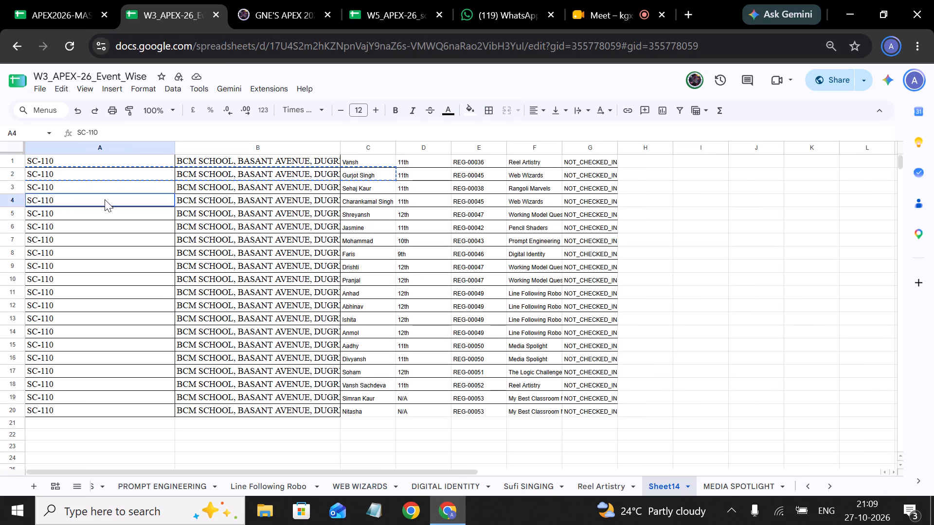
left_click_drag(105, 199, 484, 197)
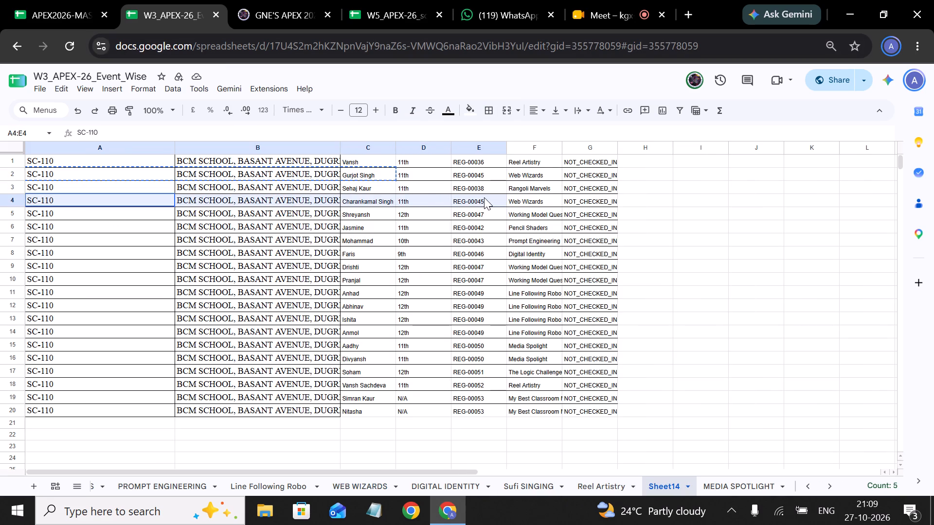
left_click_drag(484, 197, 377, 204)
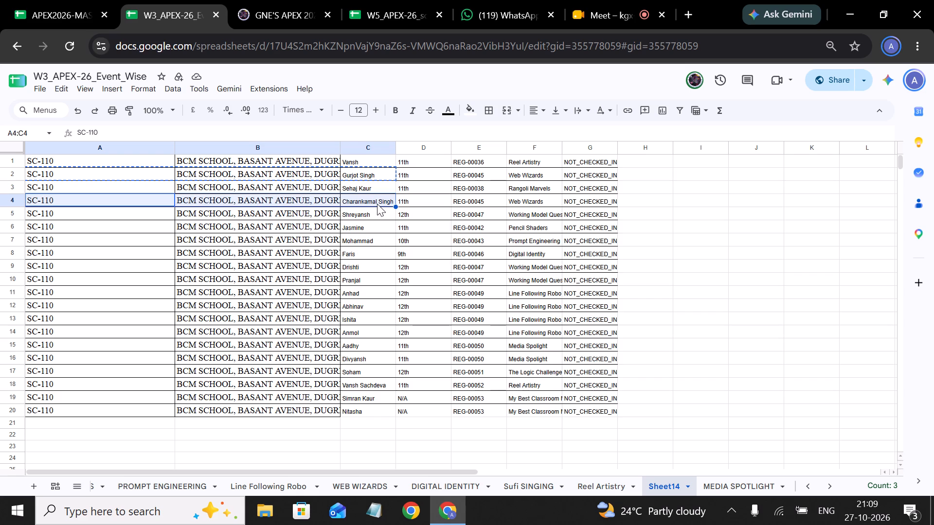
key("ctrl+x")
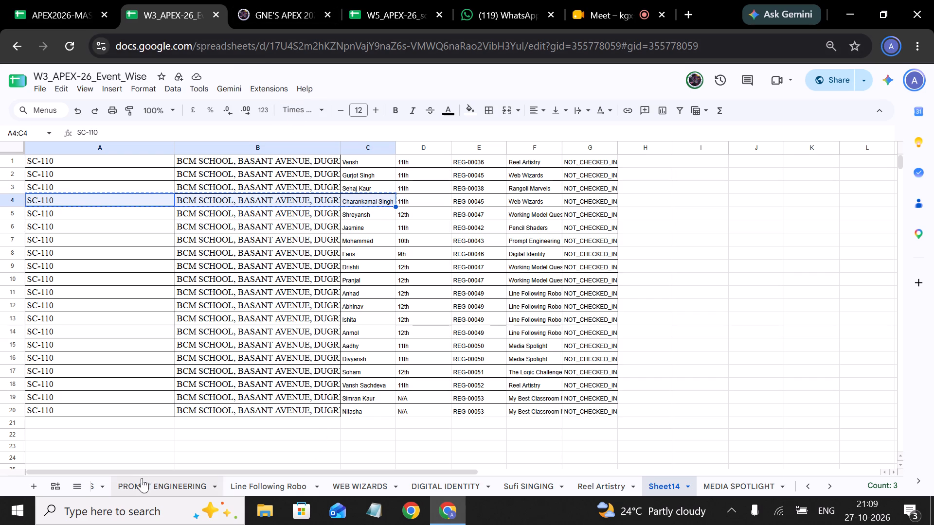
scroll(150, 483, "right", 1)
left_click(382, 490)
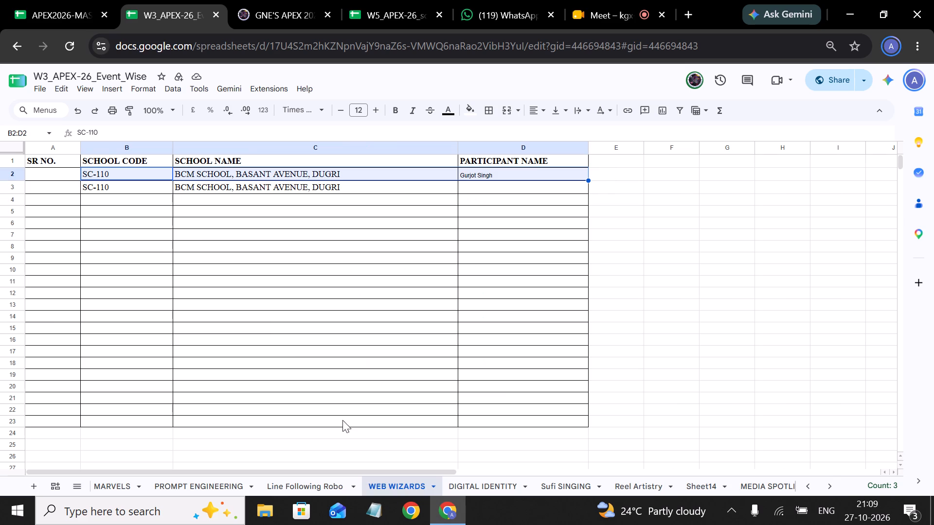
left_click_drag(127, 188, 397, 210)
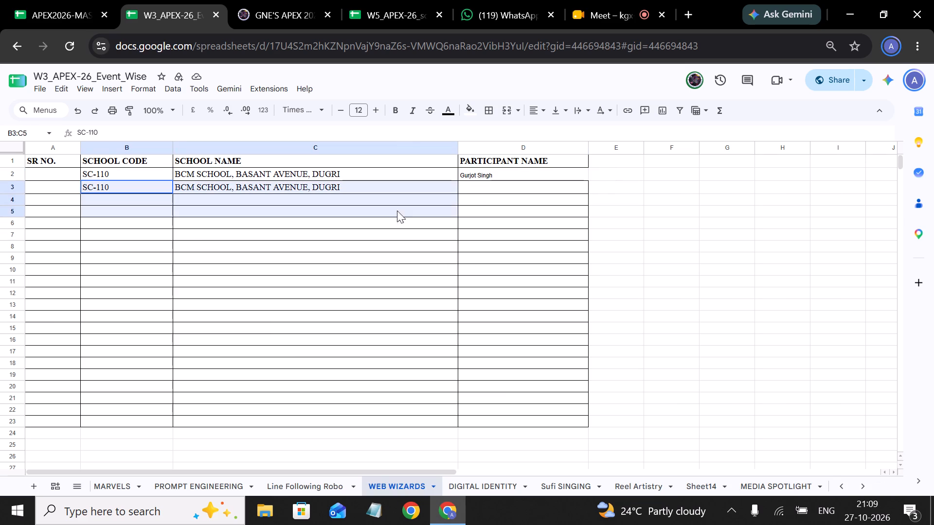
left_click_drag(397, 210, 487, 185)
key("ctrl+v")
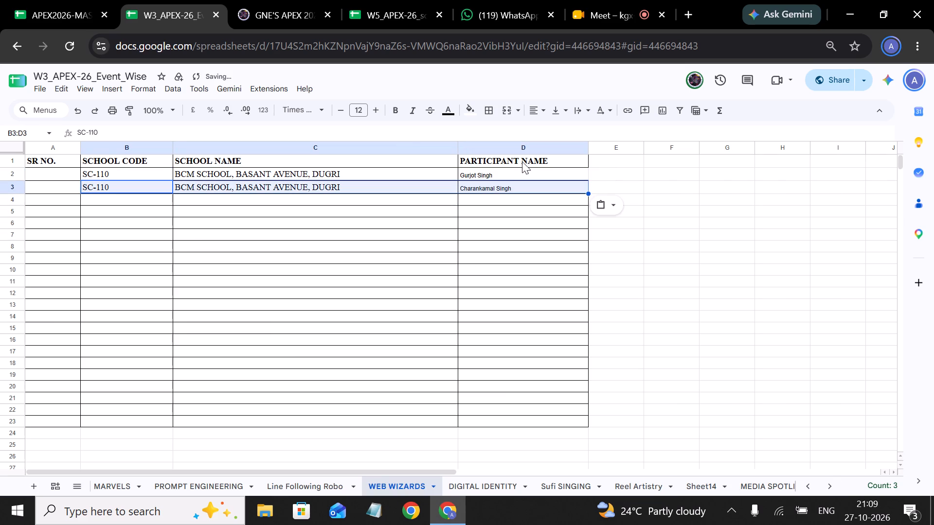
left_click(285, 18)
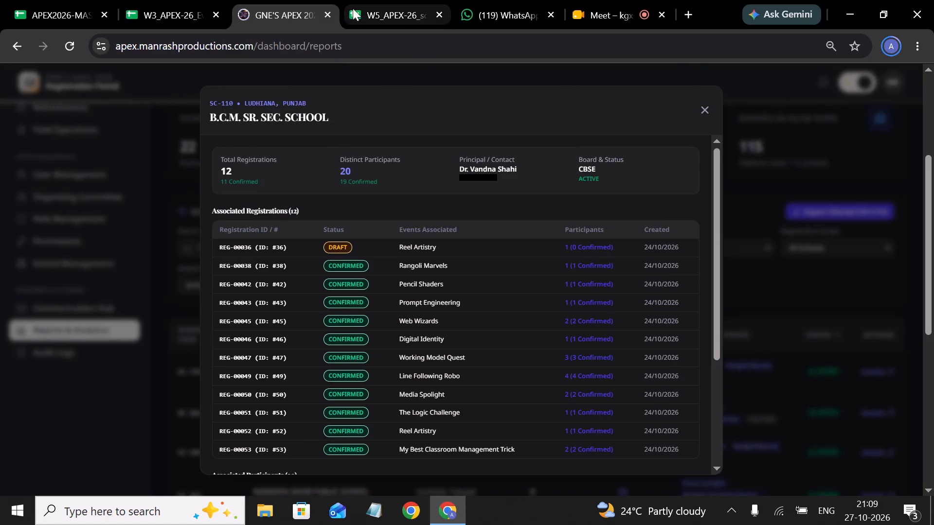
left_click(189, 8)
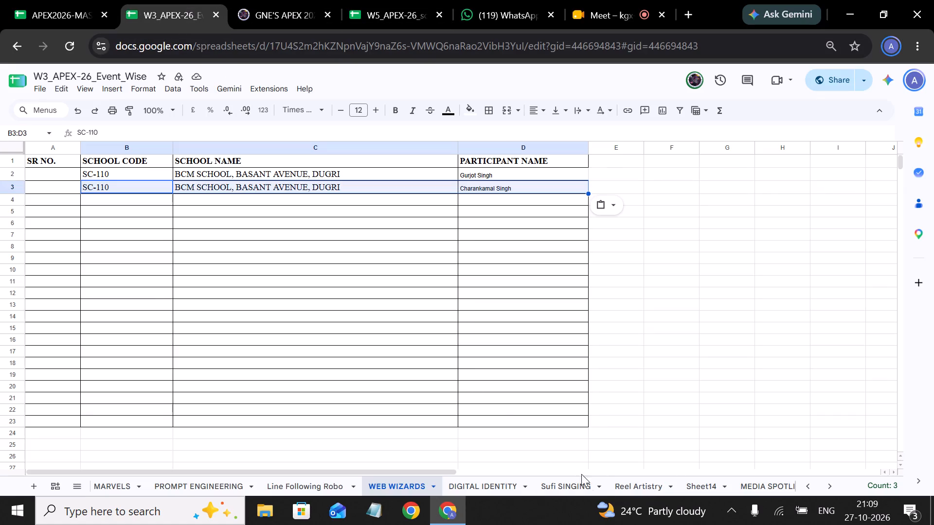
Move the first Working Model Quest participant's code, school and name from A5:C5 of Sheet14 into B2:D2 of the WORKING MODEL QUEST sheet.
left_click(700, 485)
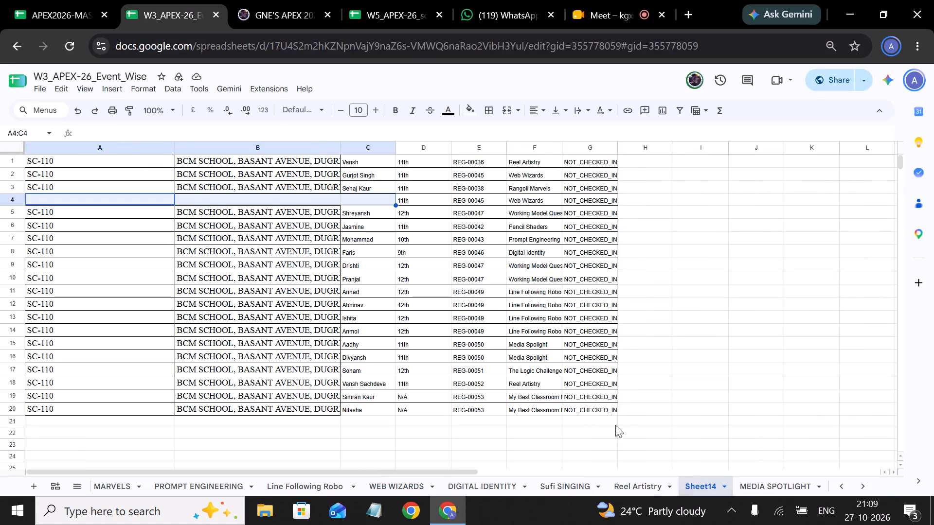
left_click_drag(82, 213, 354, 209)
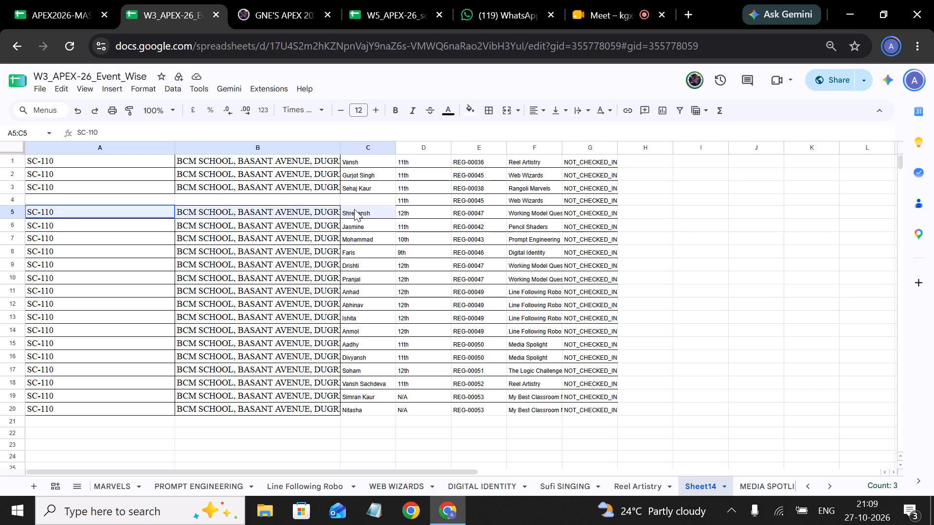
left_click_drag(354, 209, 354, 210)
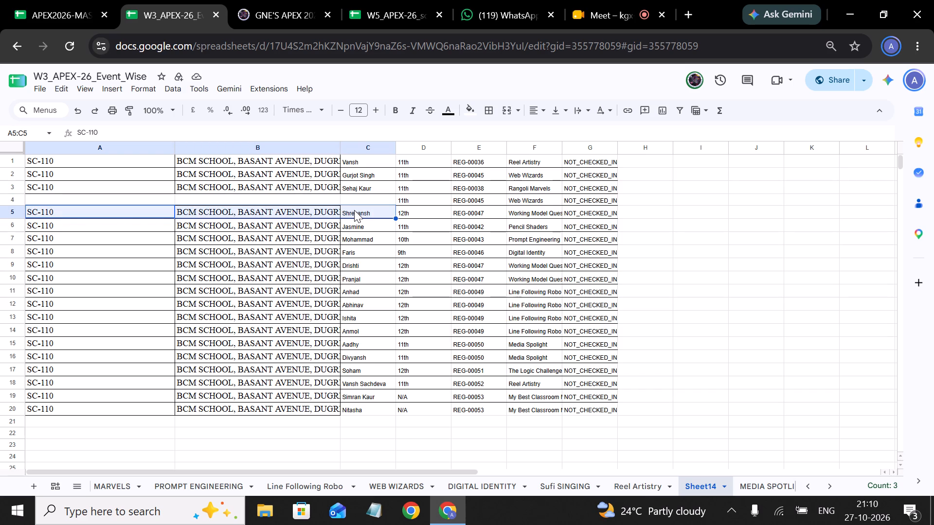
key("ctrl+x")
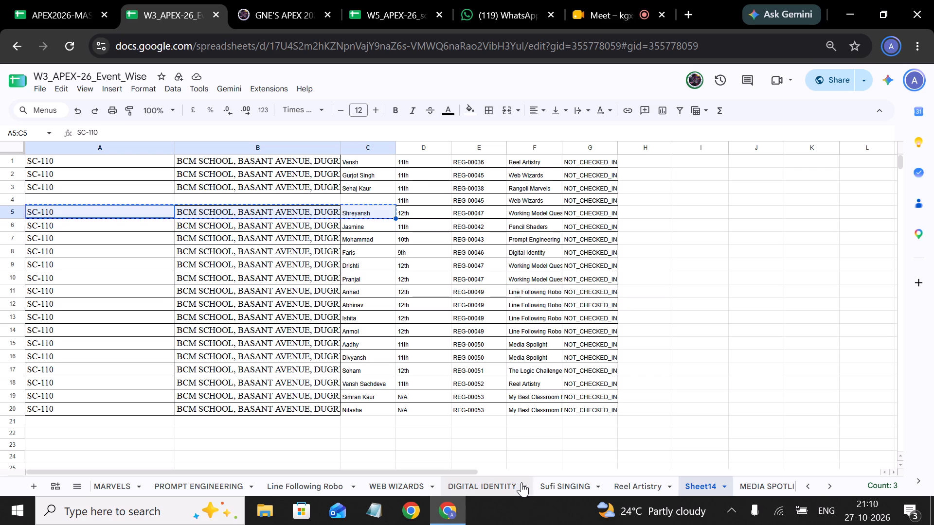
scroll(493, 484, "left", 7)
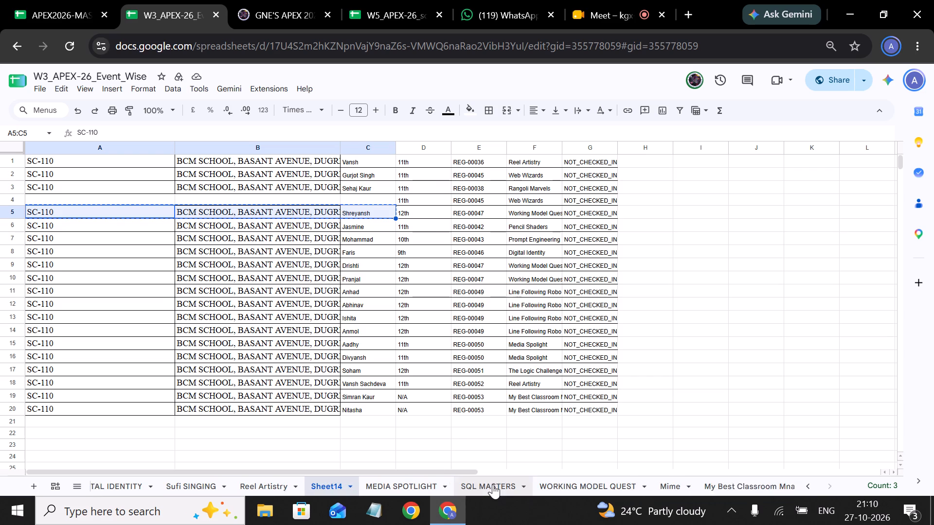
scroll(493, 484, "left", 1)
left_click(572, 484)
scroll(78, 205, "up", 3)
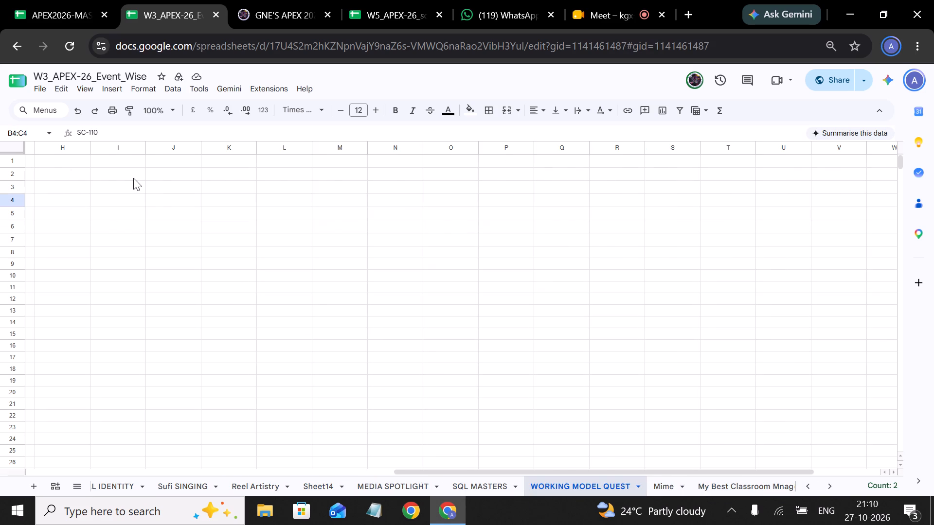
scroll(133, 178, "up", 3)
scroll(133, 178, "right", 8)
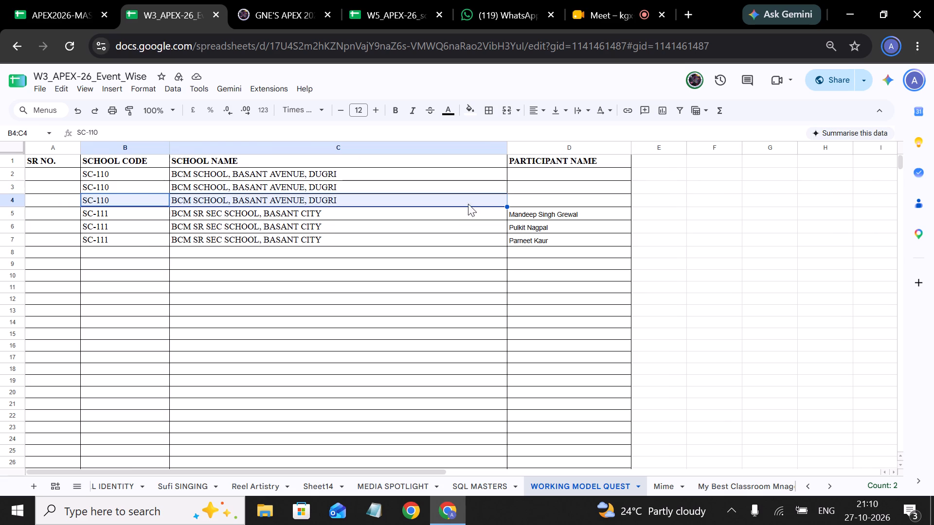
left_click_drag(114, 174, 538, 172)
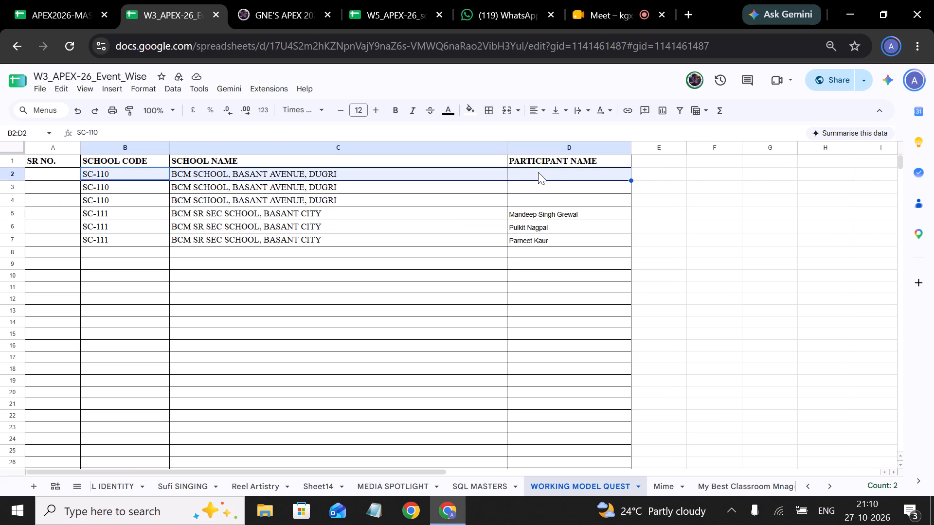
key("ctrl+v")
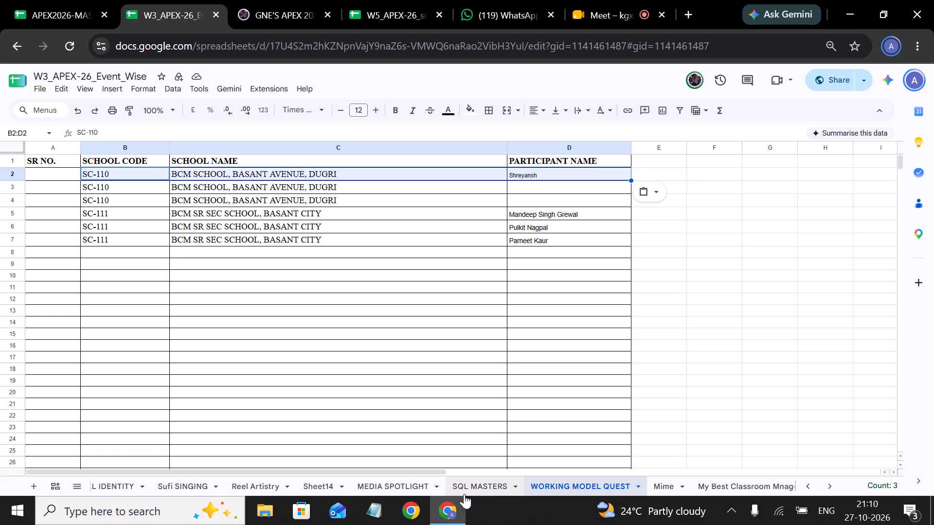
Move the row 9 participant's code, school and name from A9:C9 of Sheet14 into B3:D3 of the WORKING MODEL QUEST sheet.
left_click(320, 484)
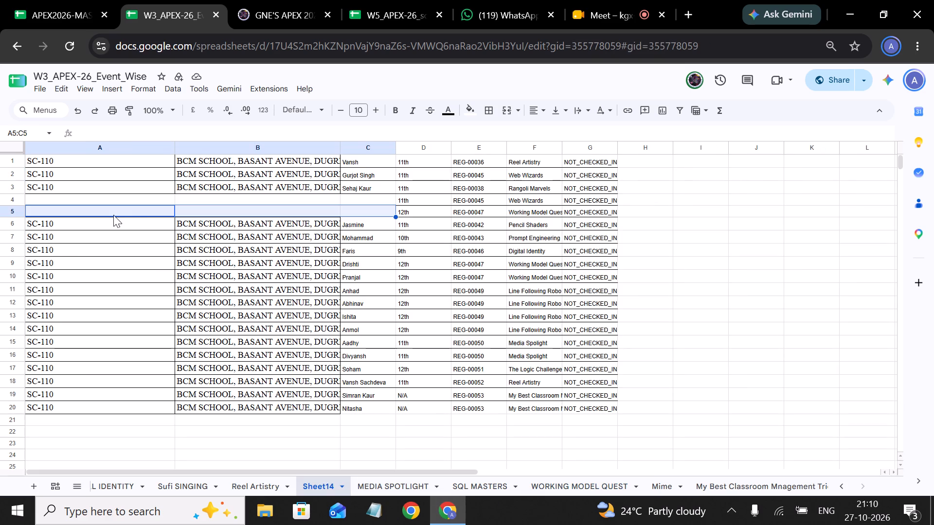
left_click_drag(109, 225, 340, 229)
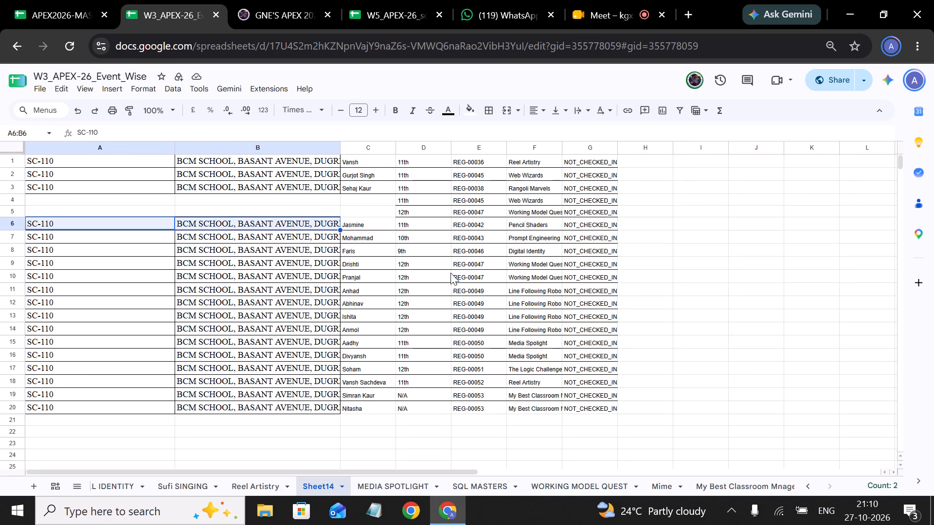
left_click_drag(98, 262, 374, 266)
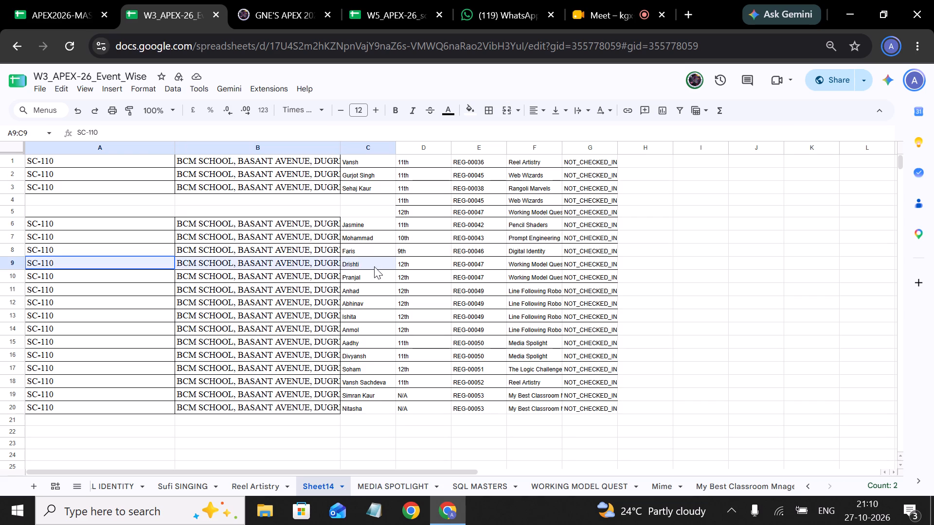
left_click_drag(374, 266, 377, 266)
key("ctrl+x")
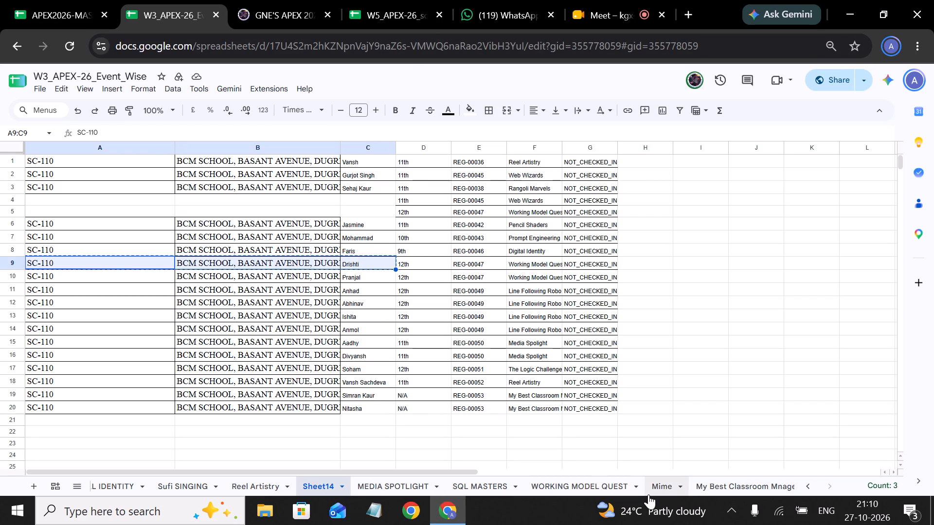
left_click(564, 488)
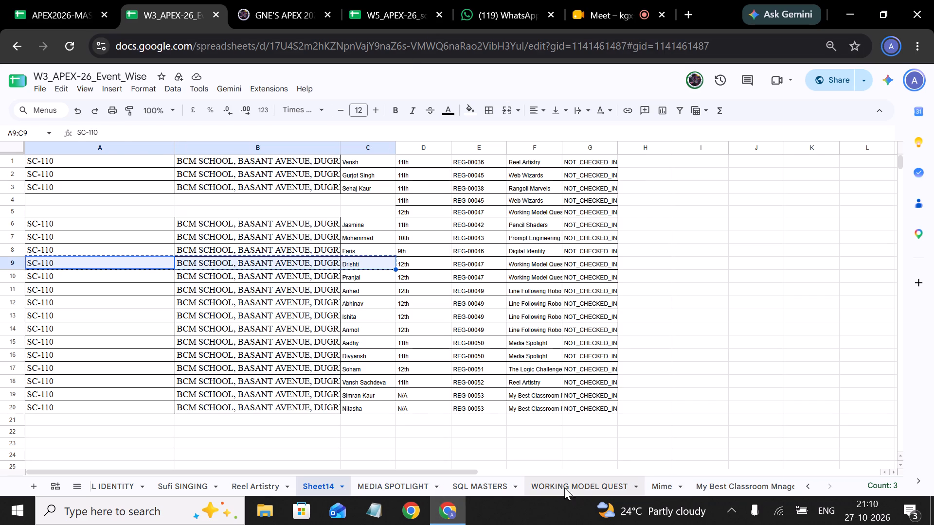
left_click_drag(143, 183, 379, 207)
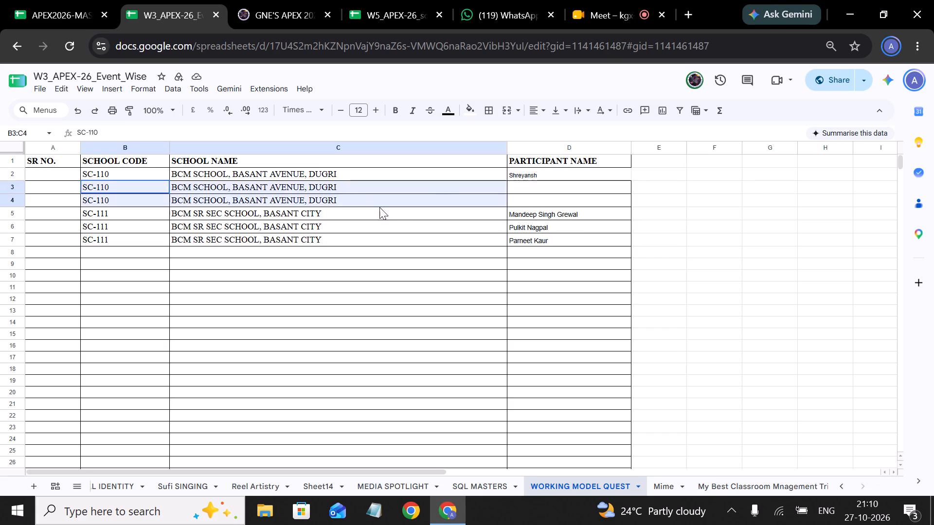
left_click_drag(379, 207, 515, 188)
key("ctrl+v")
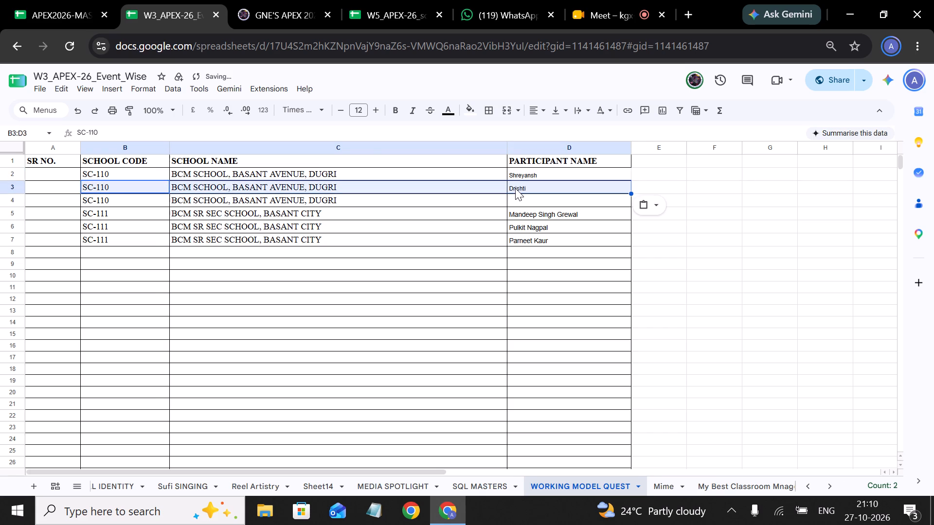
Move the row 10 participant's code, school and name from A10:C10 of Sheet14 into B4:D4 of the WORKING MODEL QUEST sheet.
left_click(318, 489)
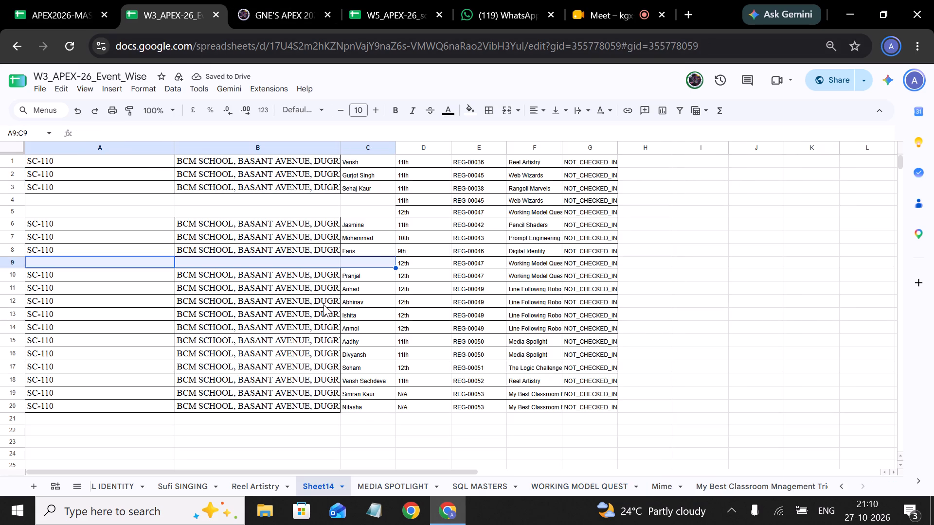
left_click_drag(71, 274, 81, 275)
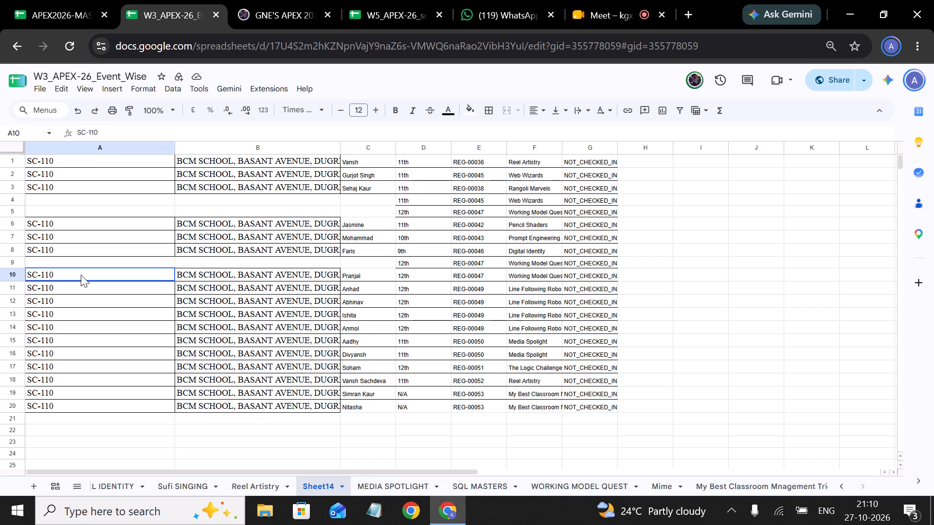
left_click_drag(81, 275, 366, 276)
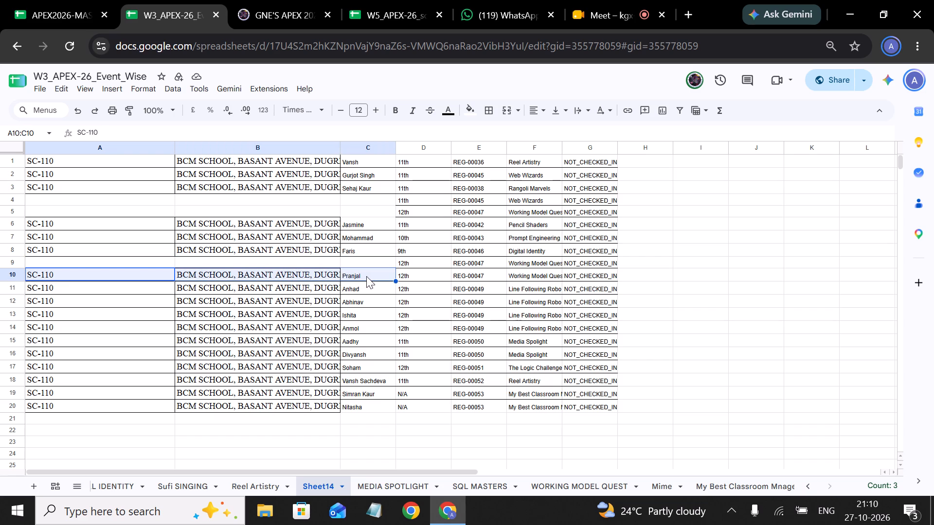
key("ctrl+x")
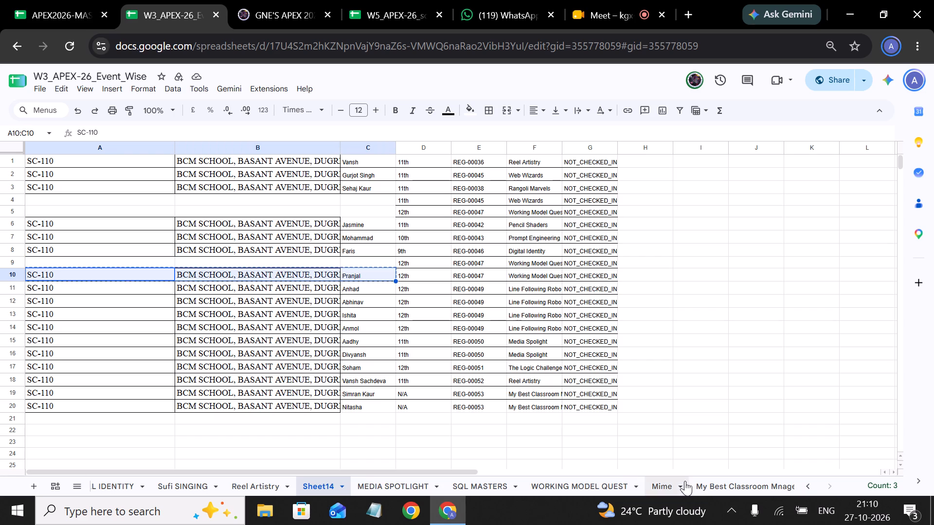
left_click(564, 482)
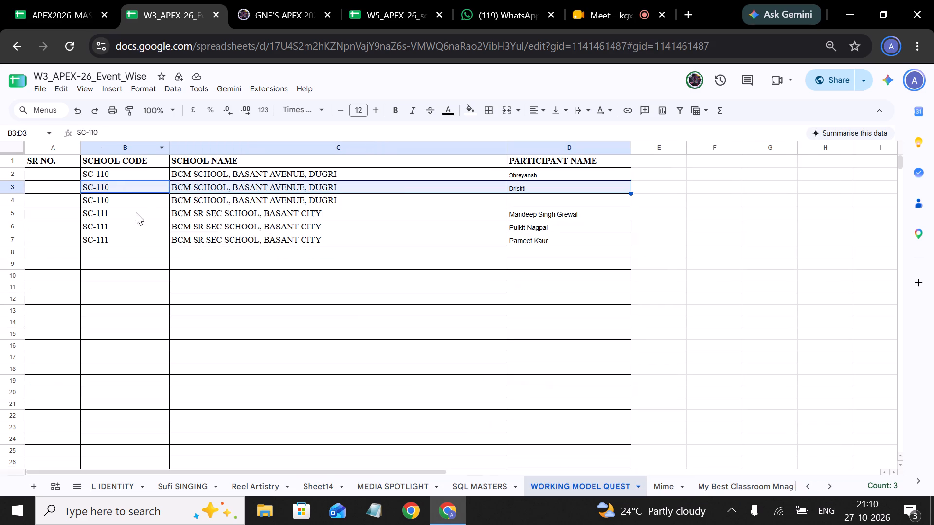
left_click_drag(139, 197, 520, 202)
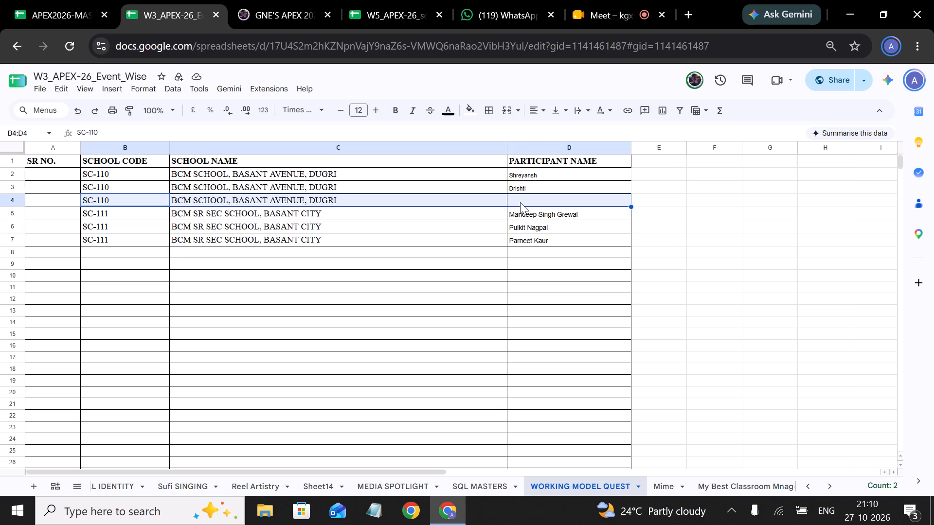
key("ctrl+v")
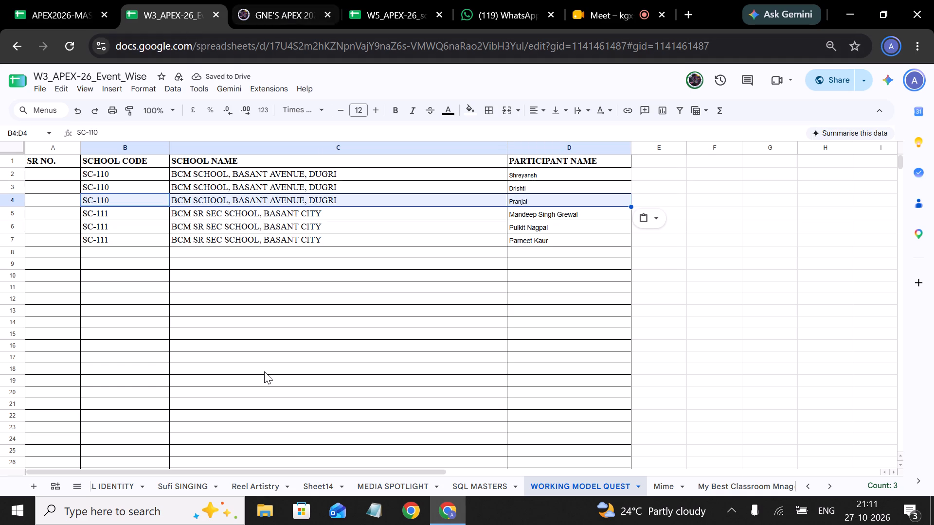
Move the Pencil Shaders participant's code, school and name from A6:C6 of Sheet14 into B2:D2 of the PENCIL SHADERS sheet.
left_click(315, 490)
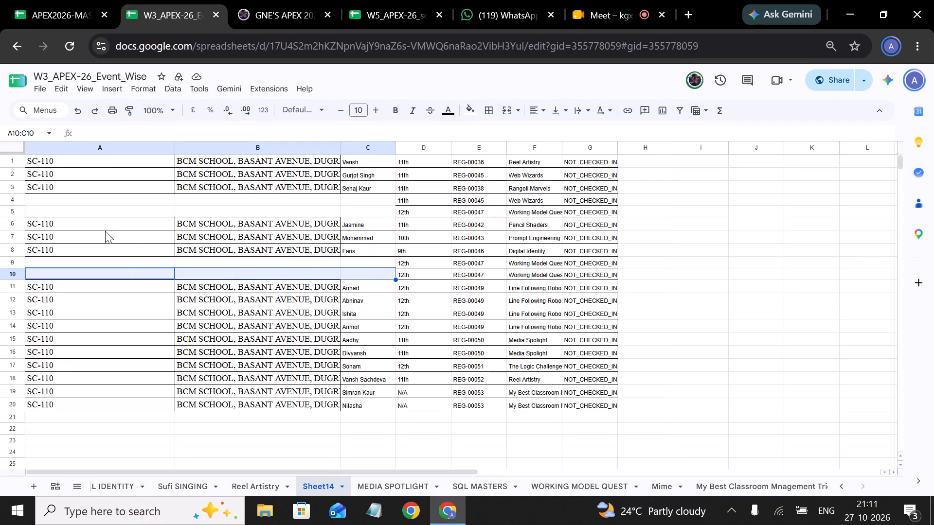
left_click_drag(103, 225, 365, 226)
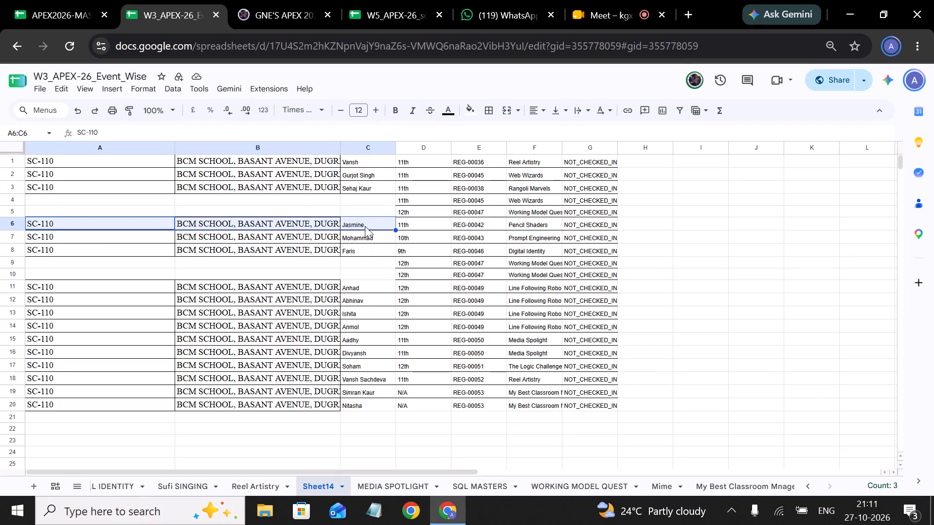
key("ctrl+x")
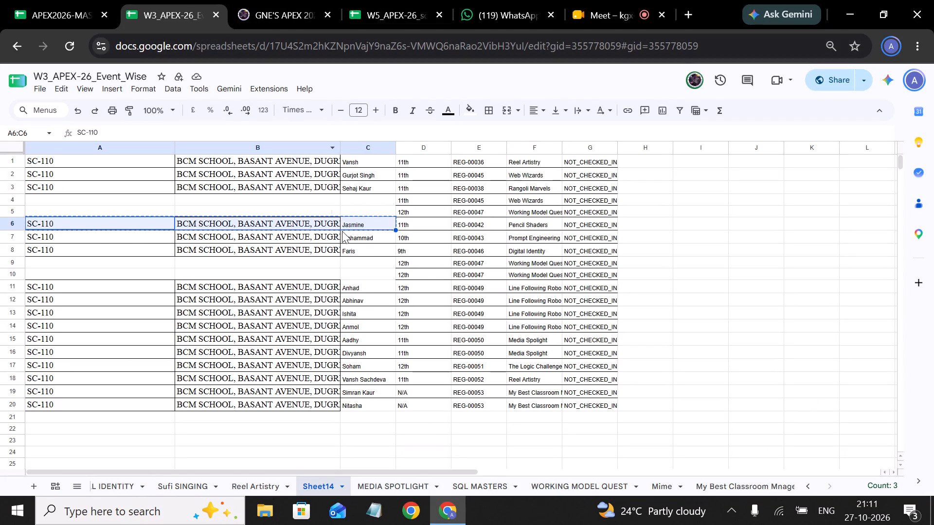
scroll(379, 497, "right", 2)
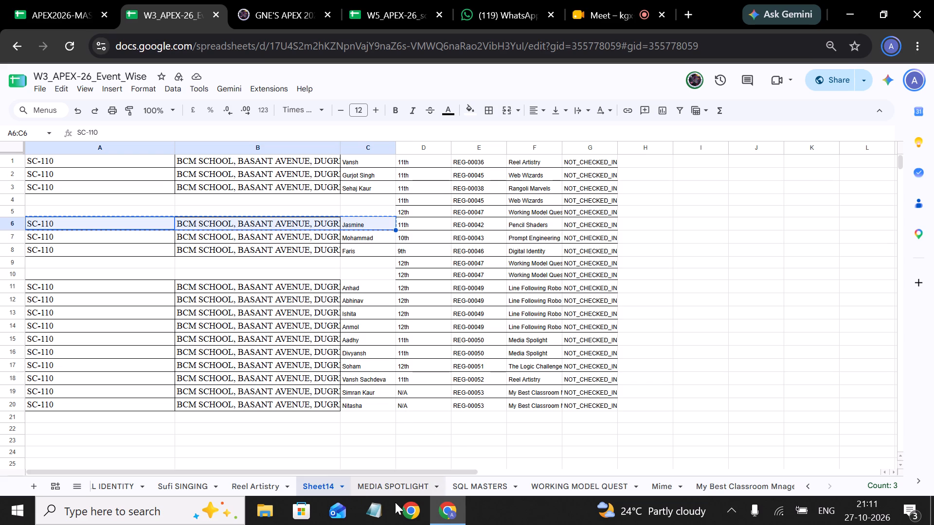
scroll(395, 502, "right", 9)
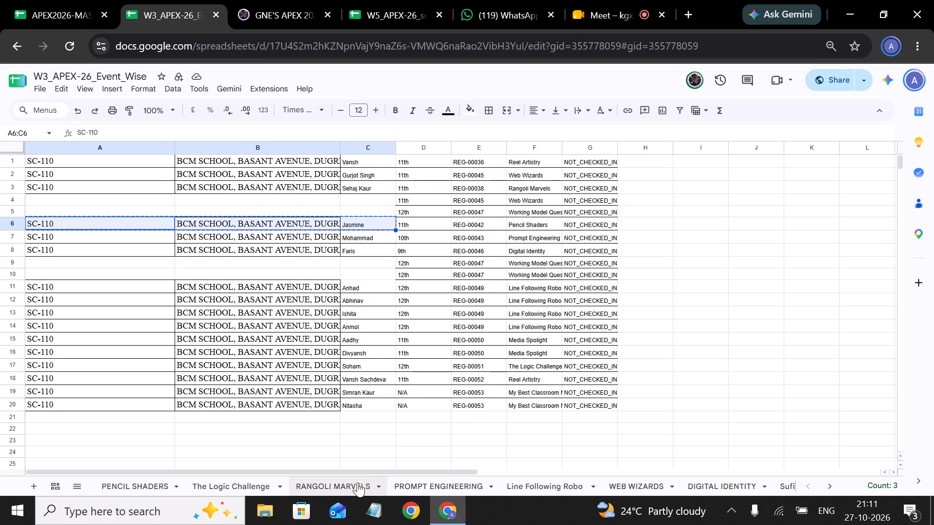
left_click(150, 489)
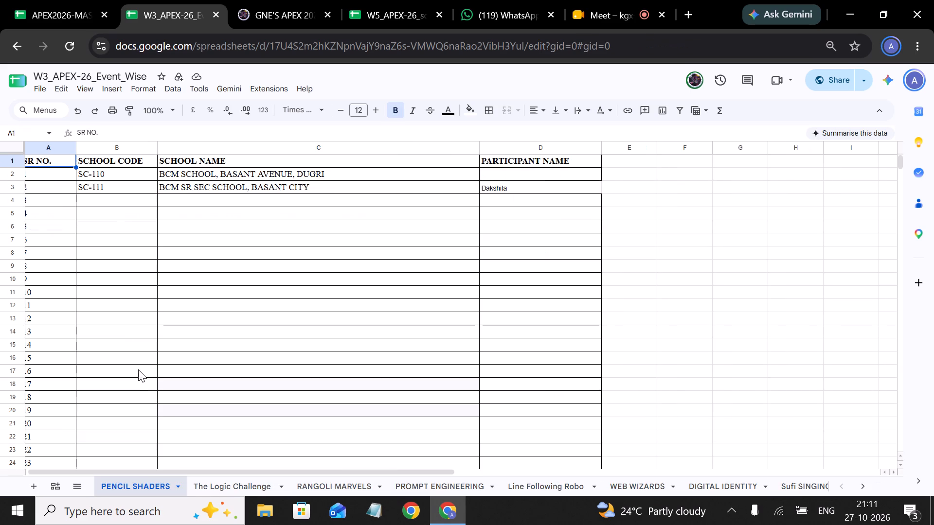
scroll(114, 222, "right", 1)
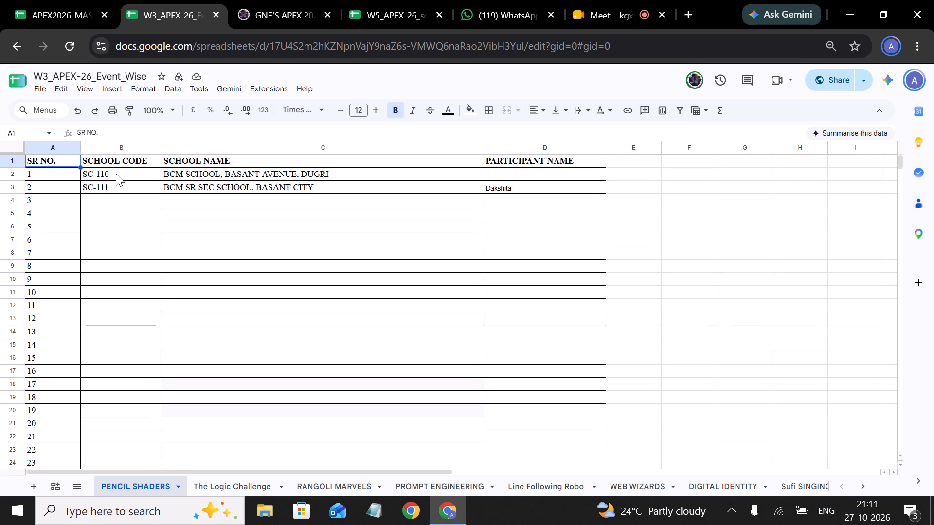
left_click_drag(115, 173, 251, 171)
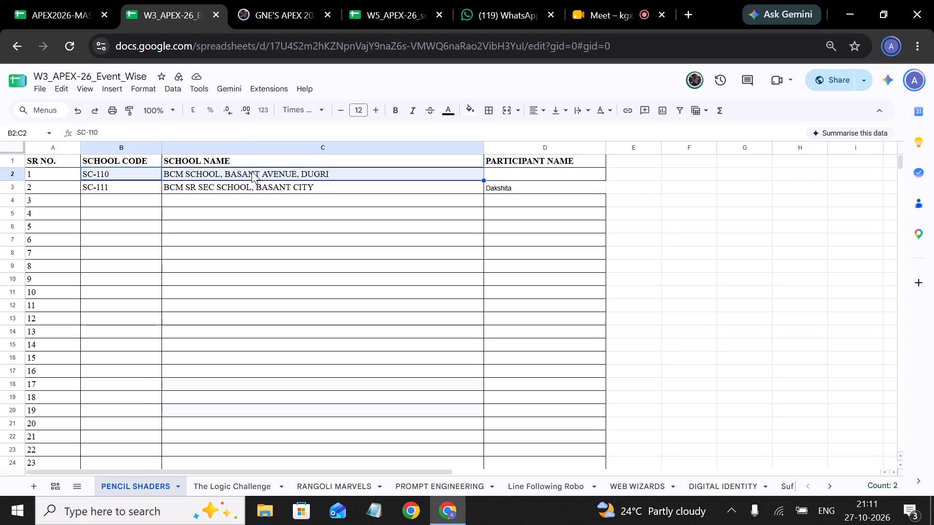
key("ctrl+v")
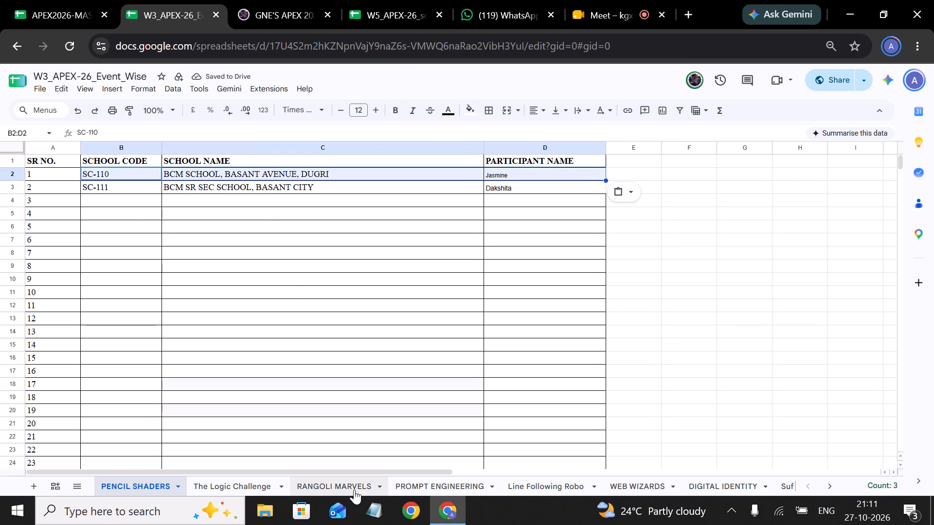
Copy the Prompt Engineering participant's code, school and name from A7:C7 of Sheet14 into B2:D2 of the PROMPT ENGINEERING sheet.
scroll(615, 491, "left", 1)
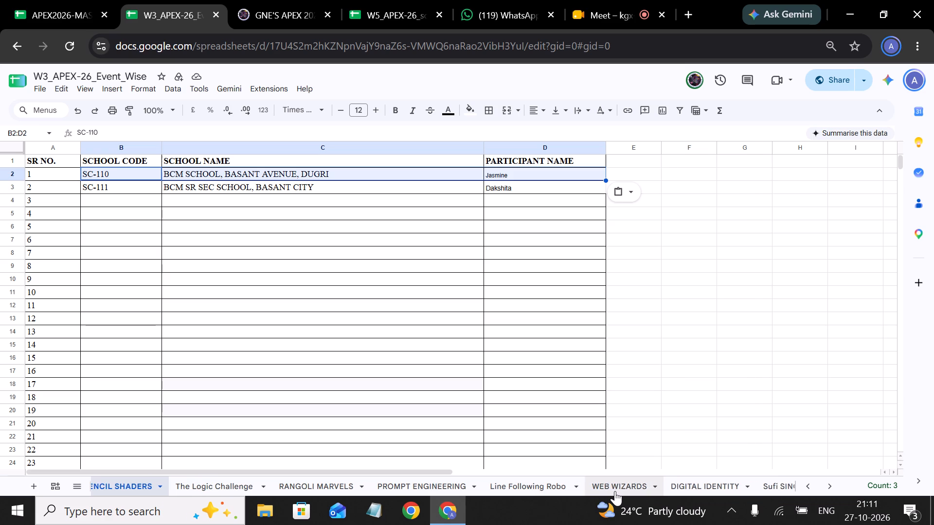
scroll(615, 491, "left", 5)
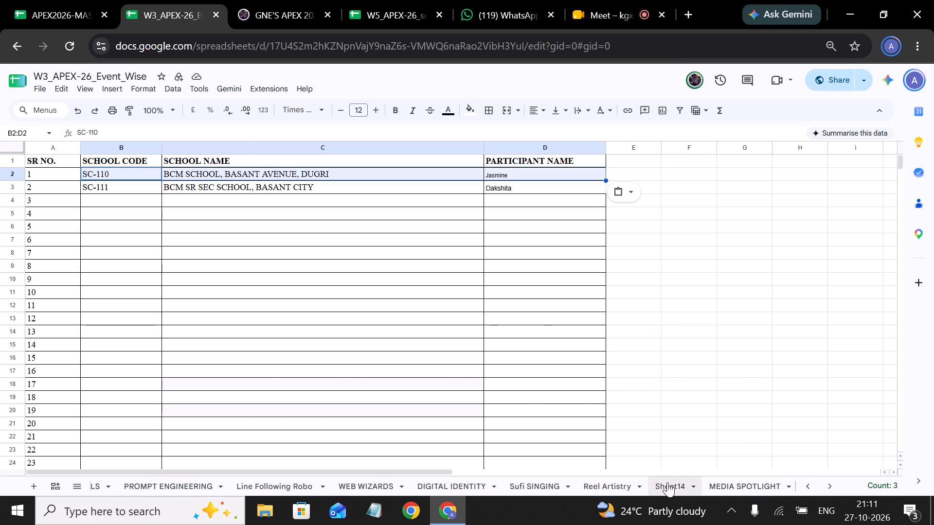
left_click(667, 482)
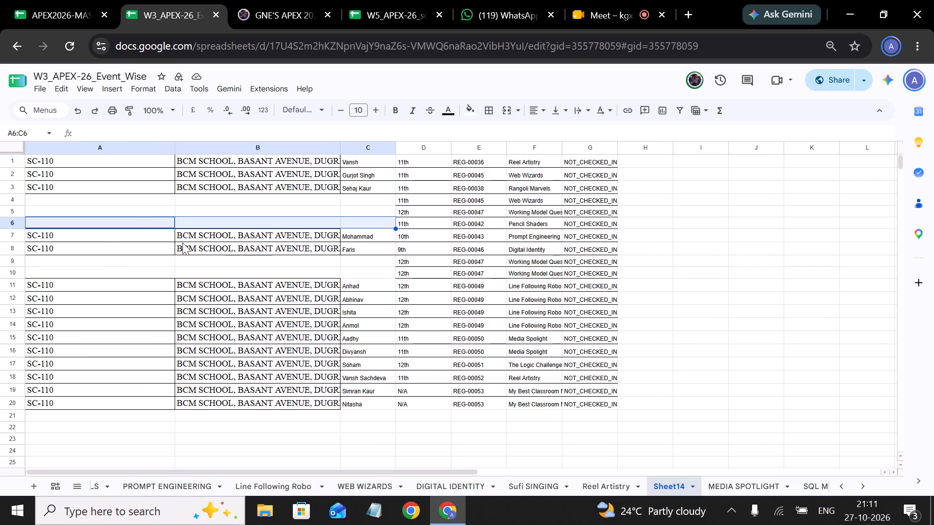
left_click_drag(149, 231, 362, 228)
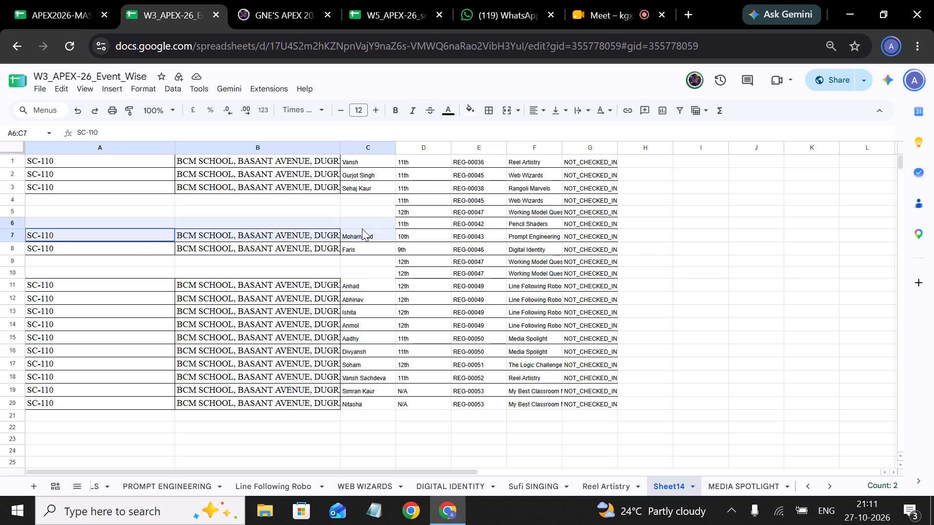
left_click_drag(362, 228, 362, 232)
key("ctrl+c")
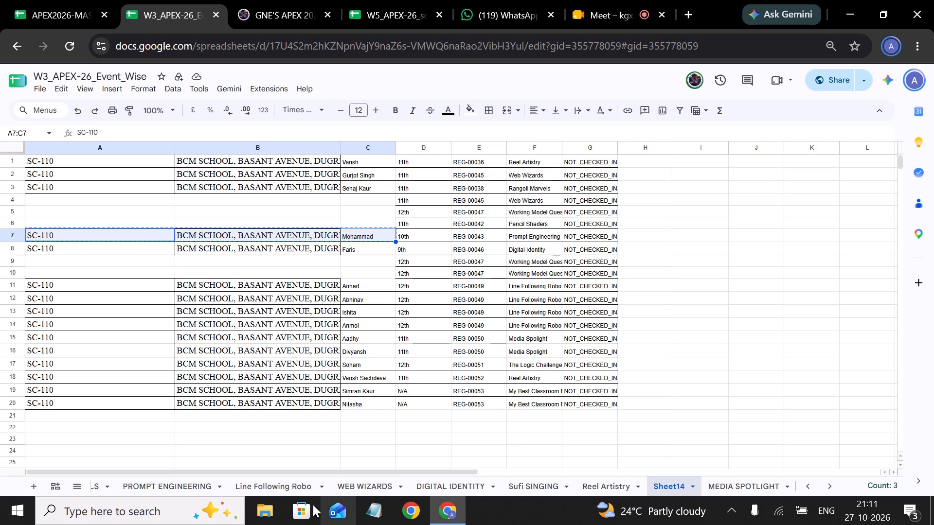
left_click(194, 478)
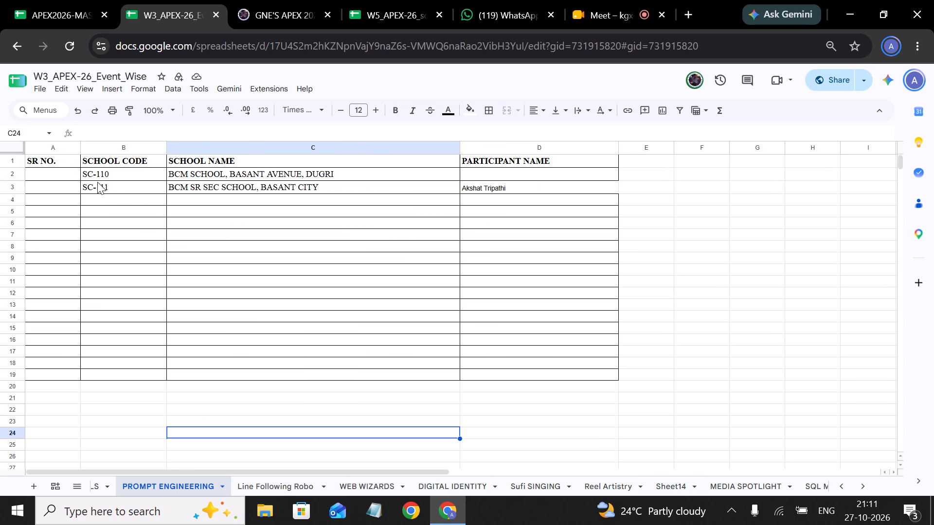
left_click_drag(115, 176, 414, 175)
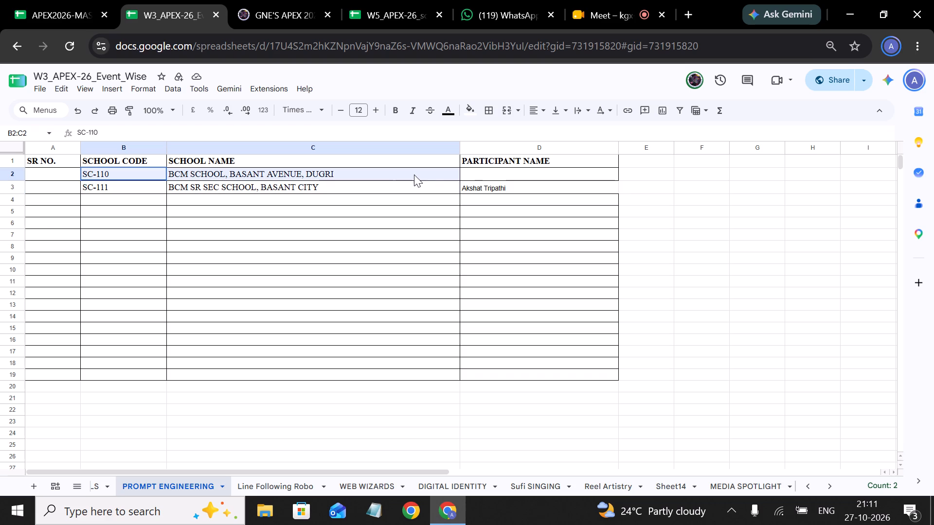
left_click_drag(414, 175, 471, 179)
key("ctrl+v")
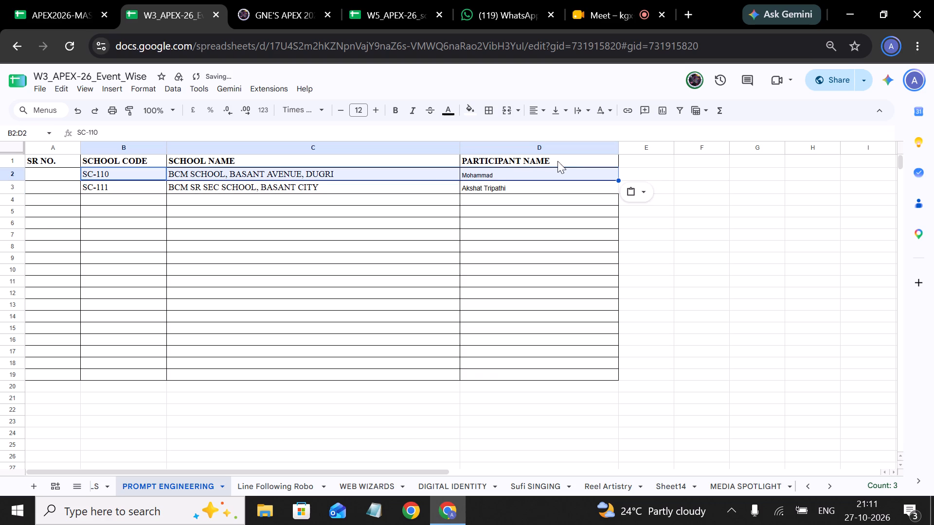
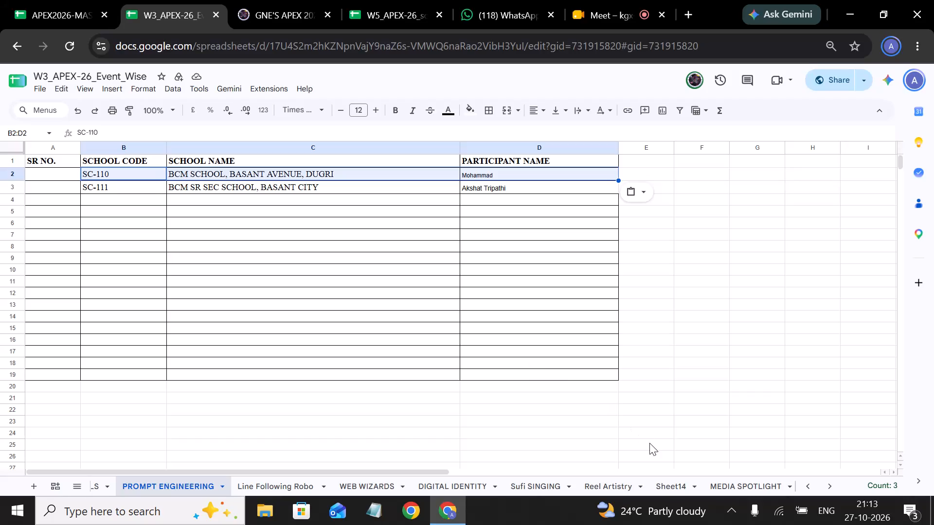
Clear the Prompt Engineering participant's code, school and name from A7:C7 of Sheet14.
left_click(669, 478)
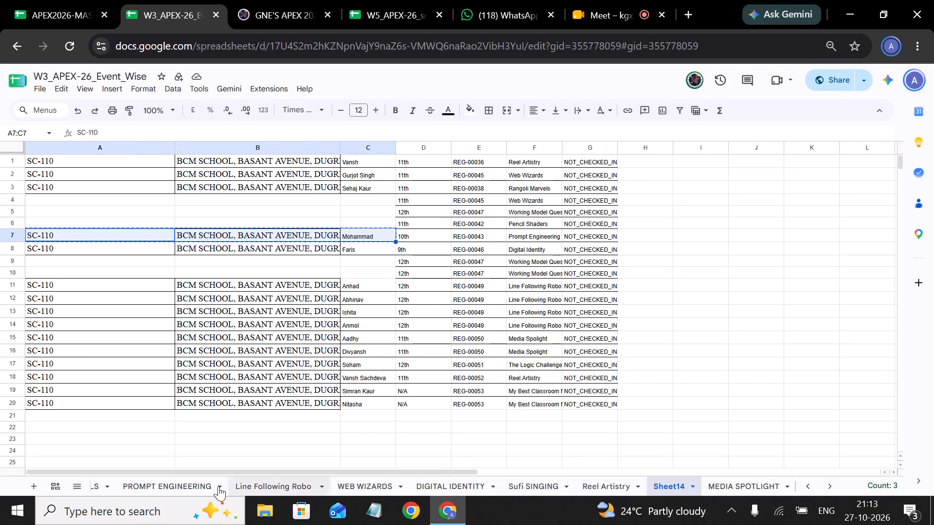
left_click(194, 489)
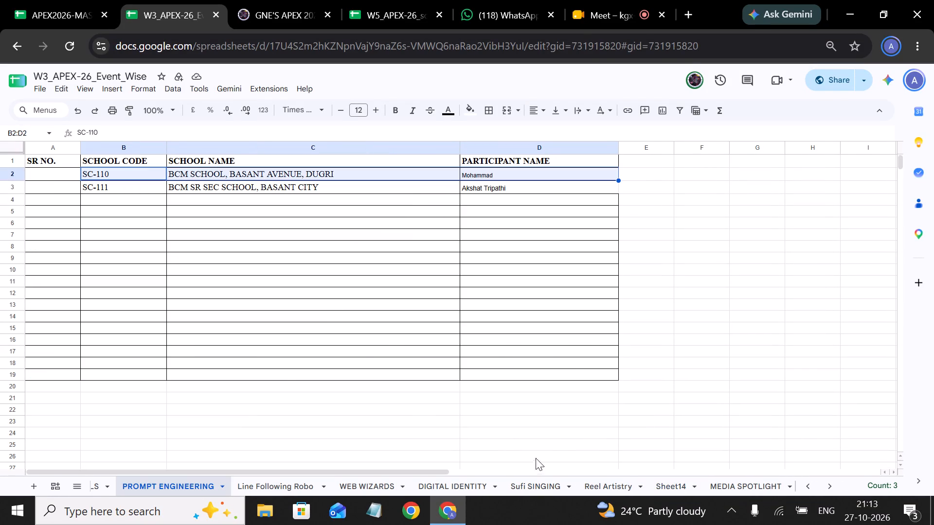
left_click(656, 489)
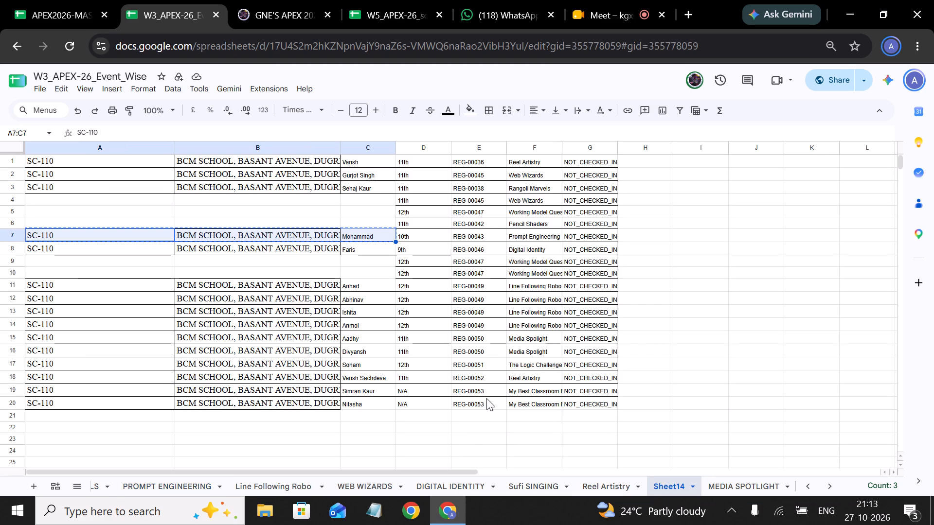
key("BackSpace")
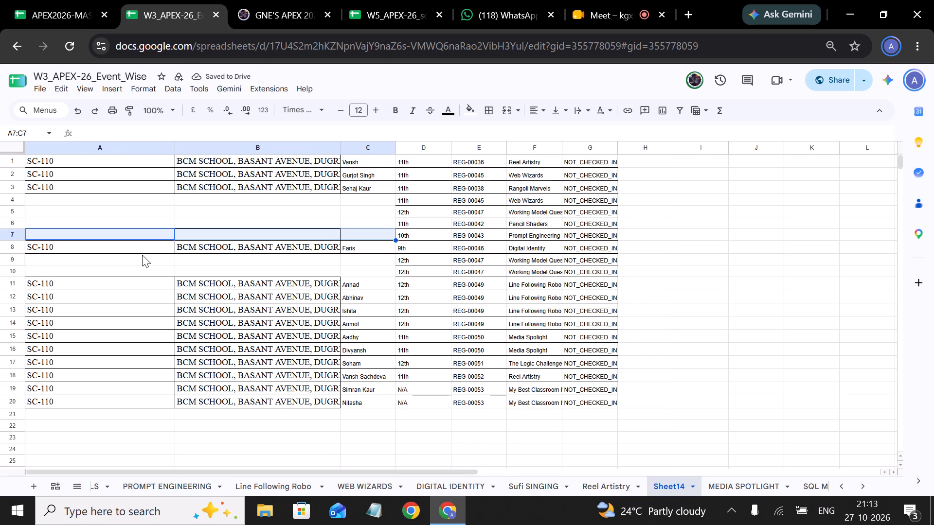
Copy the Digital Identity participant's code, school and name from A8:C8 of Sheet14 into B2:D2 of the DIGITAL IDENTITY sheet and return to Sheet14.
left_click_drag(140, 247, 361, 251)
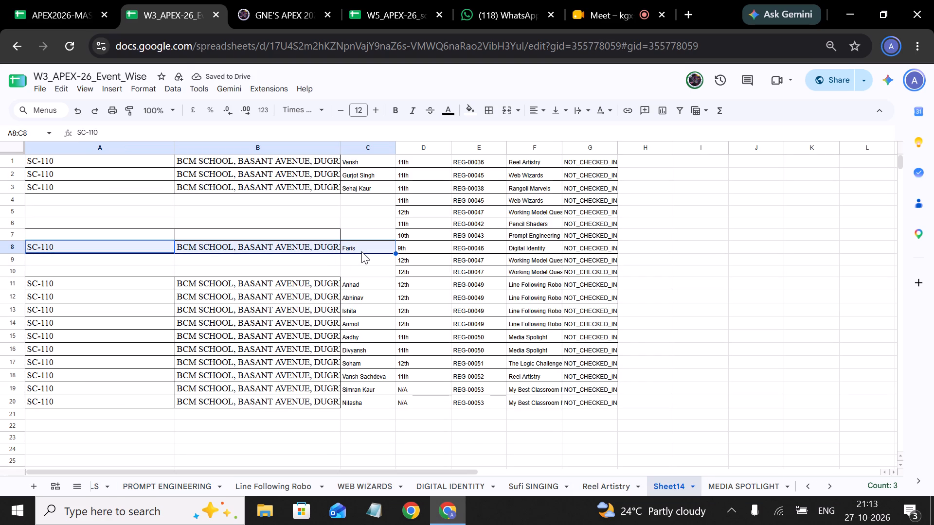
key("ctrl+c")
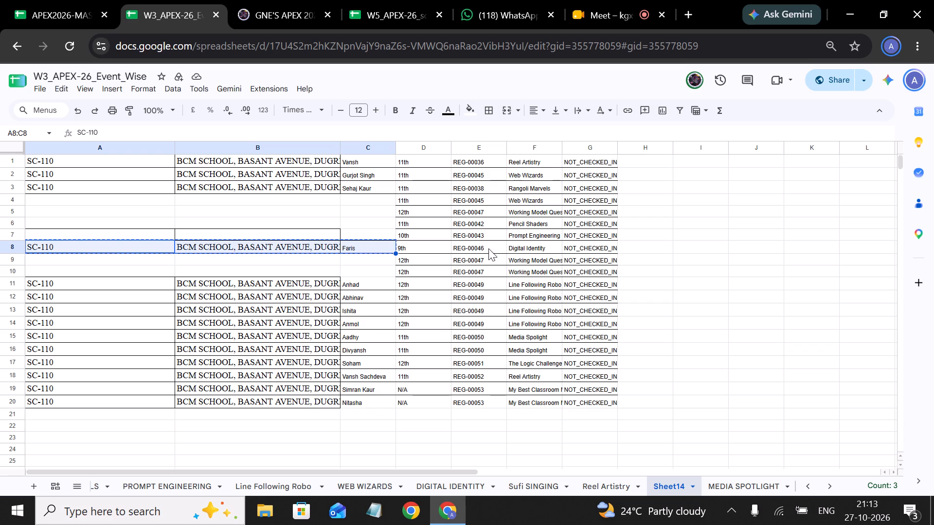
scroll(286, 482, "right", 3)
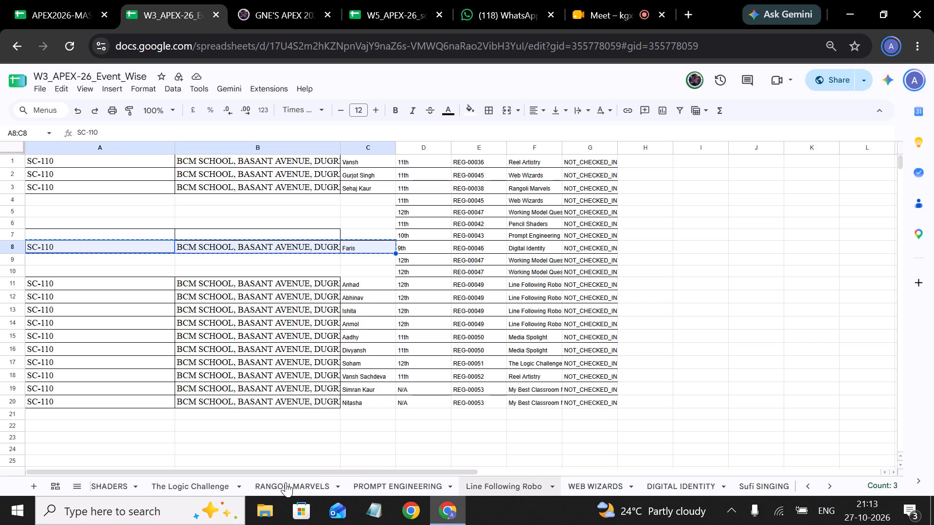
left_click(680, 485)
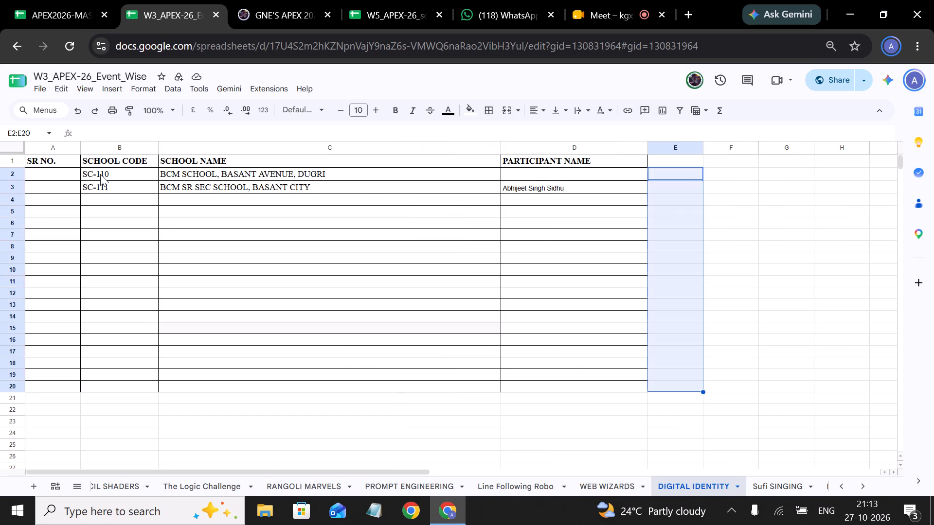
left_click_drag(100, 174, 534, 180)
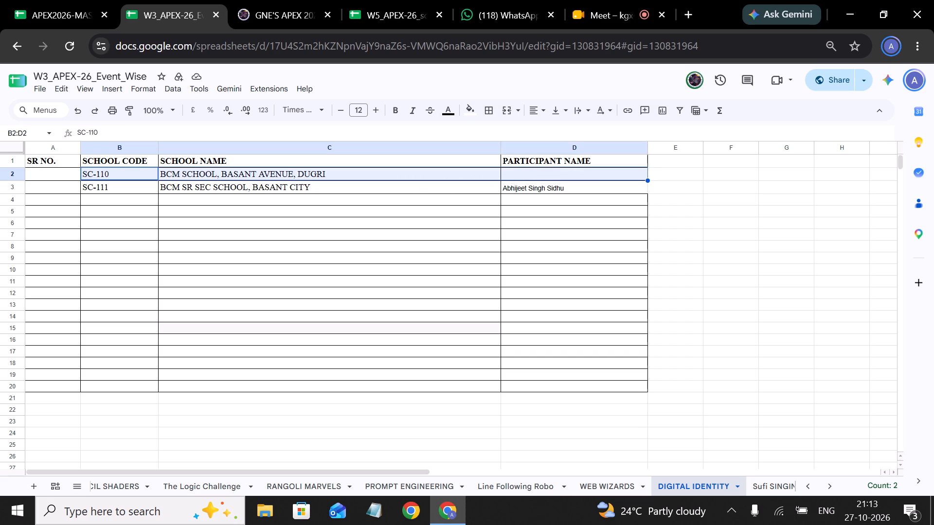
key("ctrl+v")
scroll(401, 316, "up", 1)
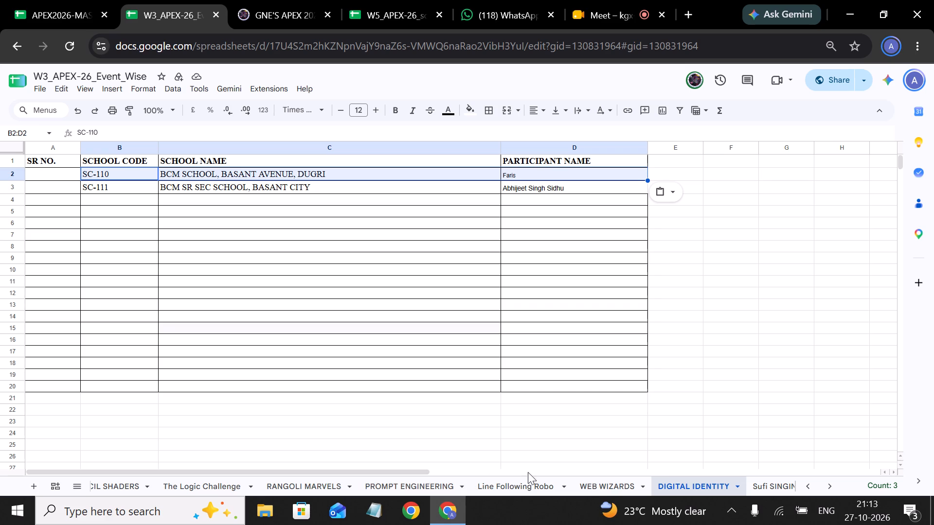
scroll(719, 476, "left", 2)
scroll(463, 513, "down", 1, "ctrl")
scroll(586, 492, "left", 3)
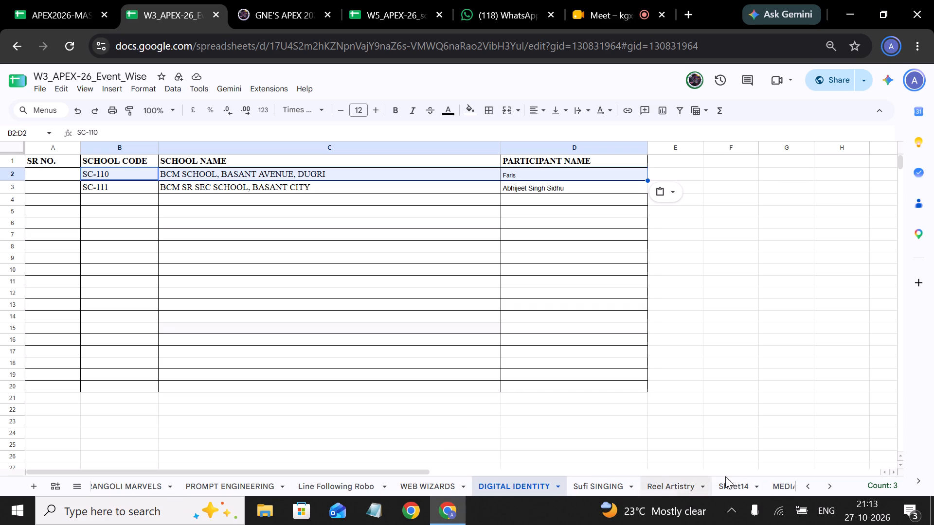
left_click(736, 482)
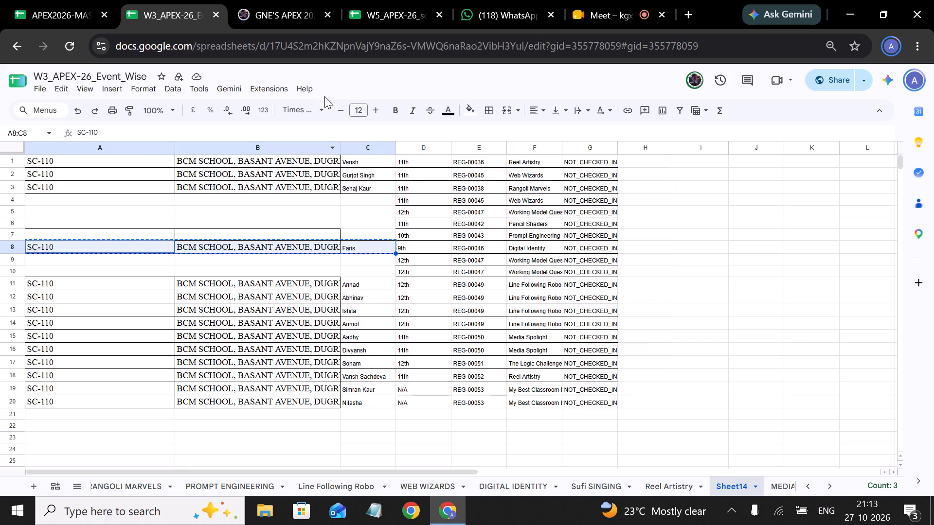
Switch to the registration portal, close the SC-110 school details and open the Event Catalog to examine the events list.
left_click(250, 12)
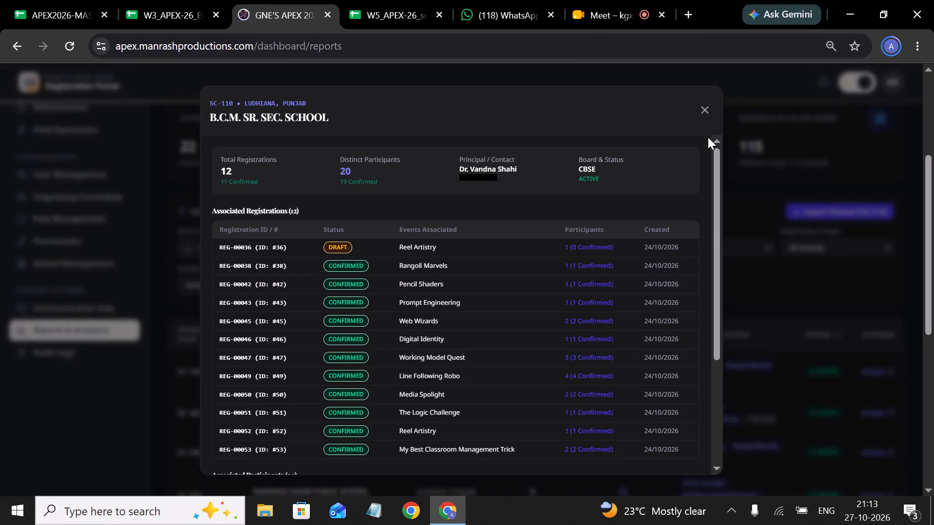
left_click(704, 110)
scroll(153, 176, "up", 1)
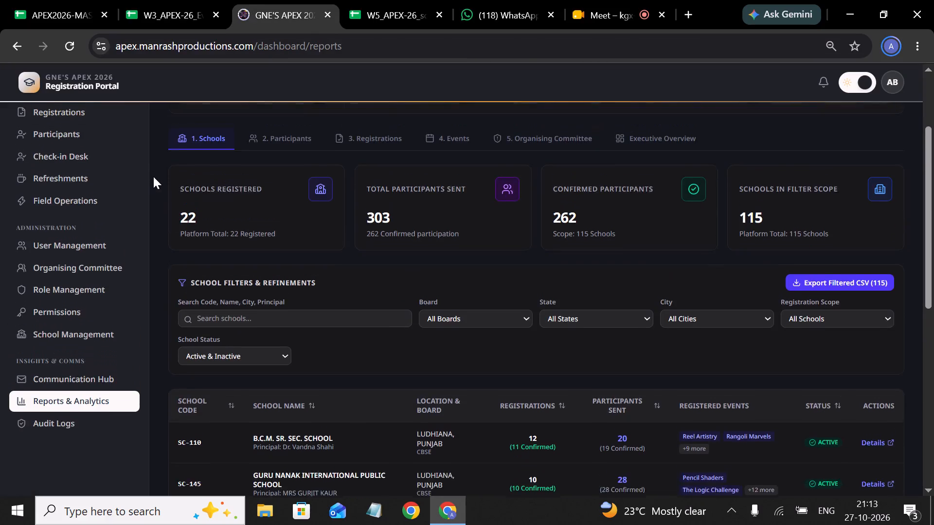
scroll(128, 195, "up", 1)
left_click(104, 179)
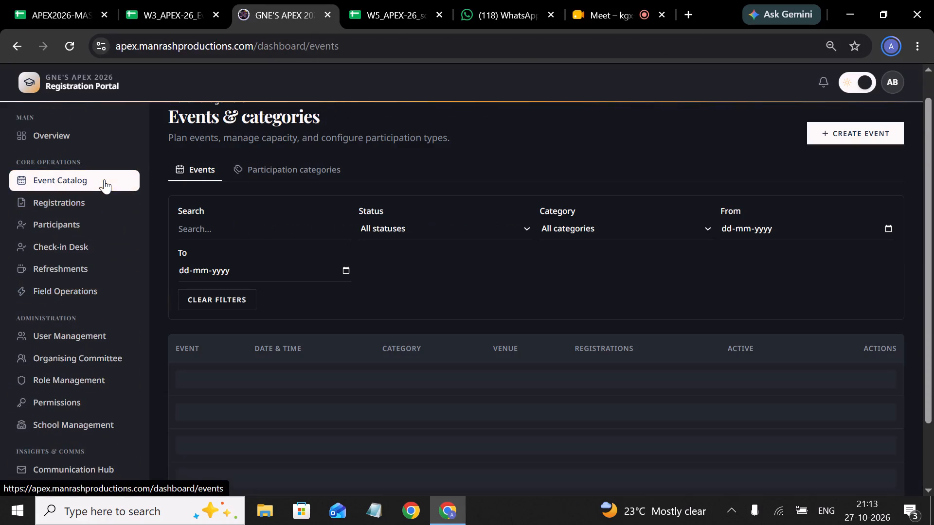
left_click(637, 227)
left_click(637, 227)
scroll(524, 313, "down", 1)
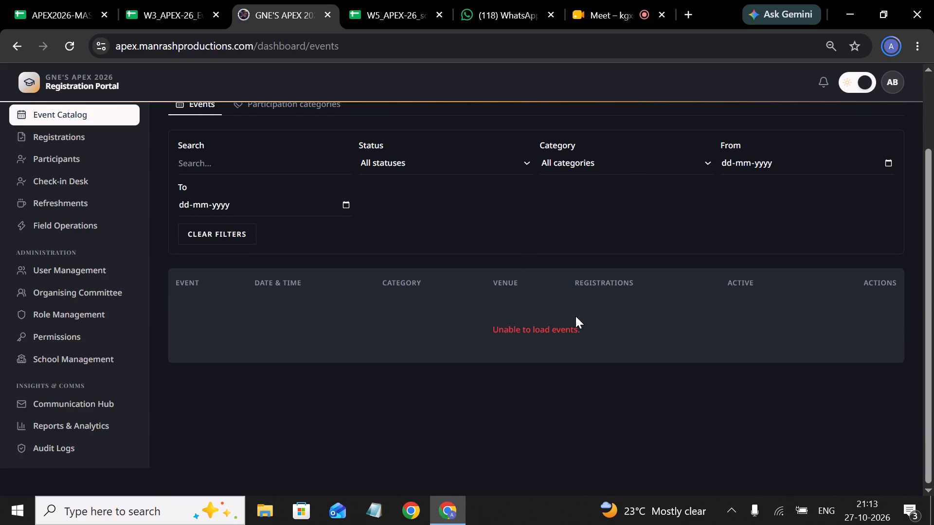
left_click(551, 332)
scroll(744, 195, "up", 3)
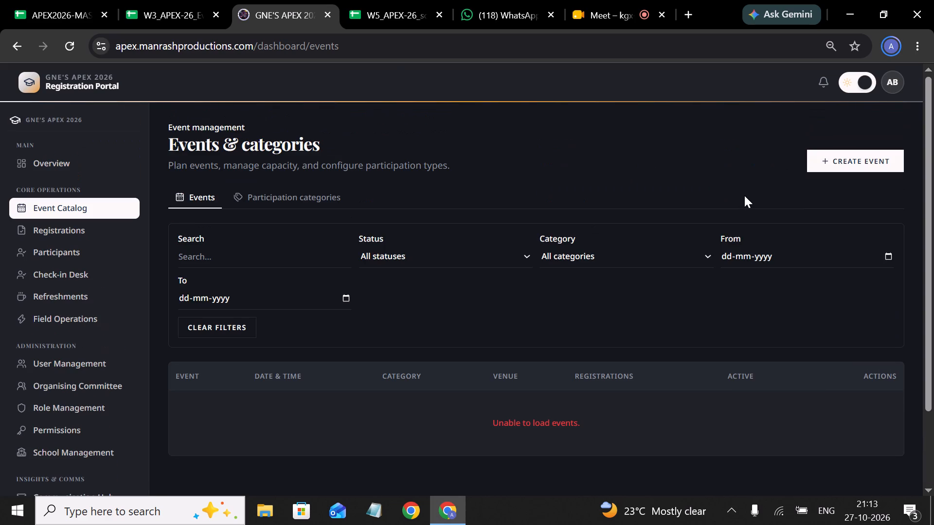
scroll(744, 195, "up", 1)
Reload the Event Catalog page and check the events list again.
left_click(60, 45)
scroll(577, 224, "down", 1)
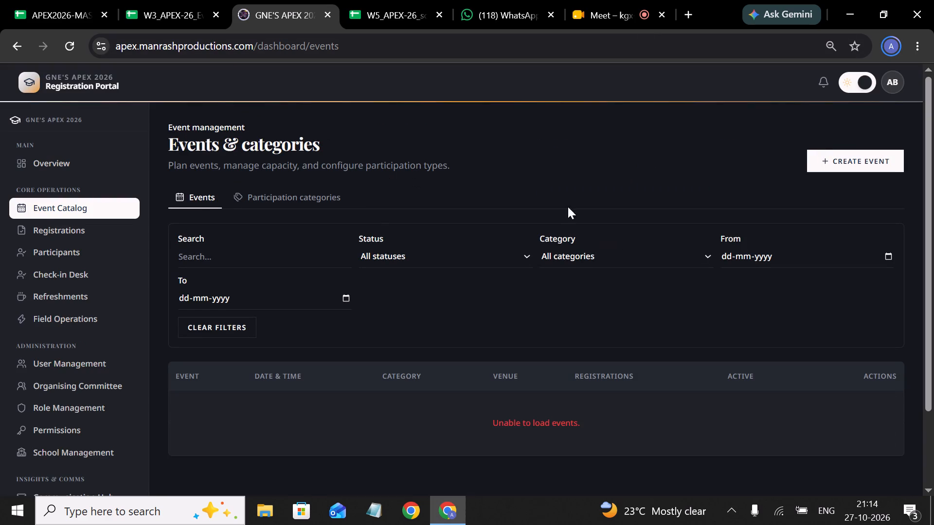
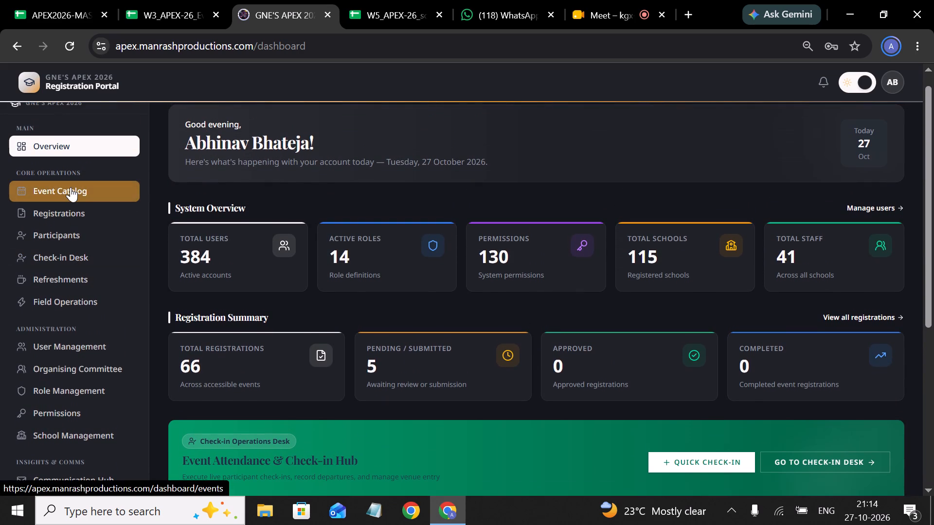
Open the Event Catalog and view the details of the Prompt Engineering event.
left_click(71, 187)
scroll(382, 302, "down", 1)
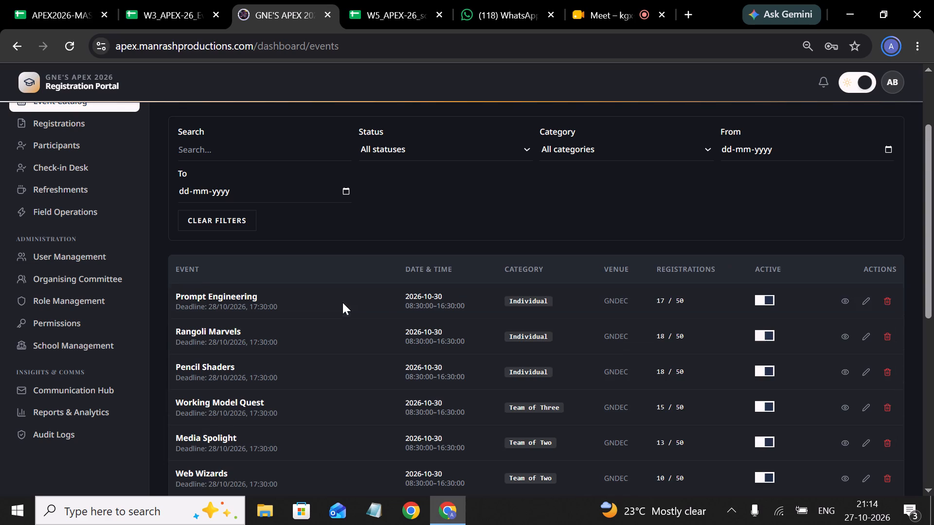
scroll(398, 346, "down", 1)
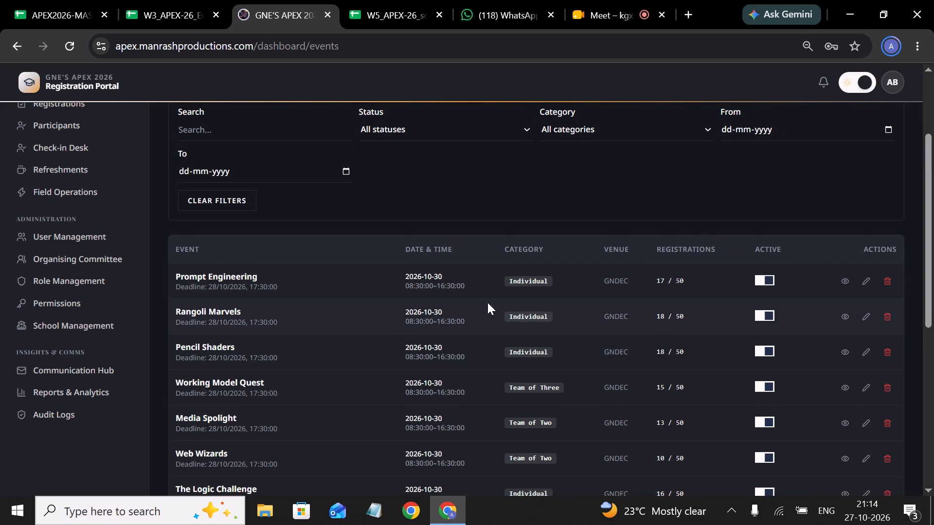
left_click(847, 282)
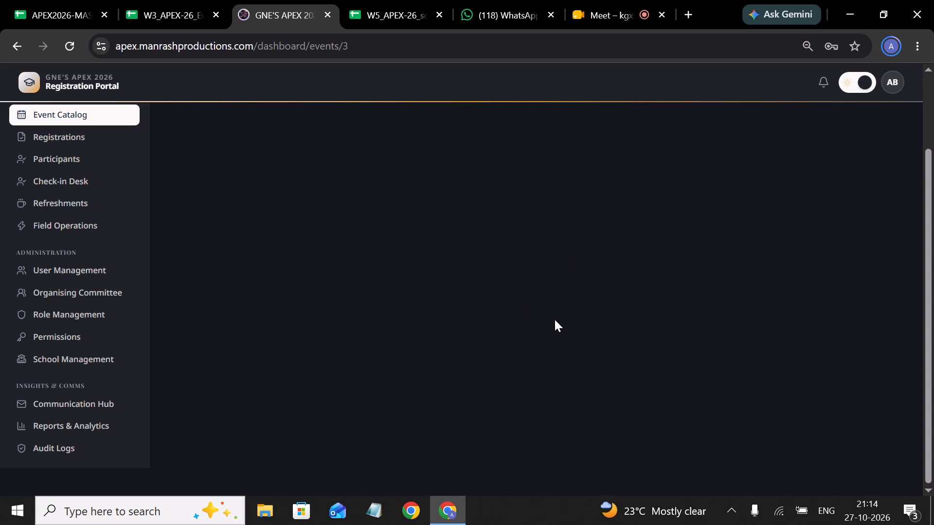
scroll(555, 319, "down", 1)
scroll(555, 319, "up", 1)
Open the registrations records of the Prompt Engineering event to check them, and return to the event details.
left_click(233, 362)
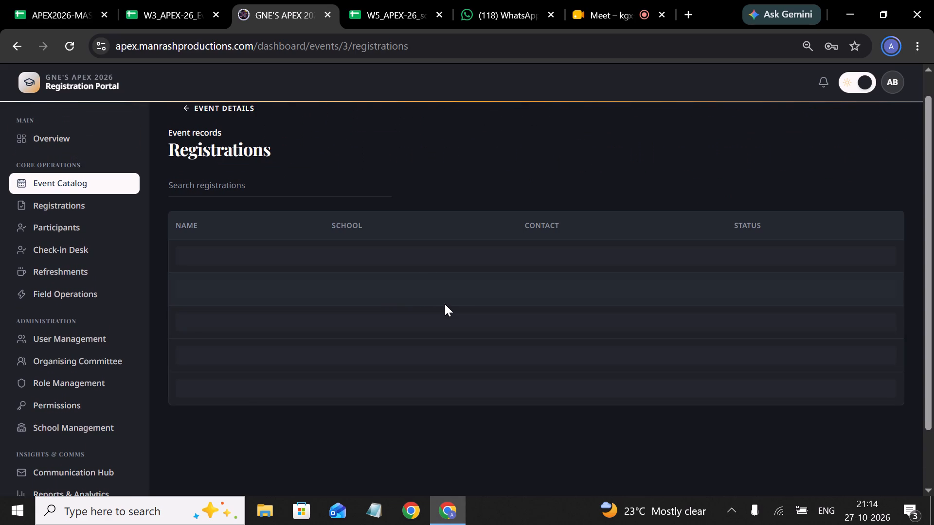
scroll(445, 304, "down", 1)
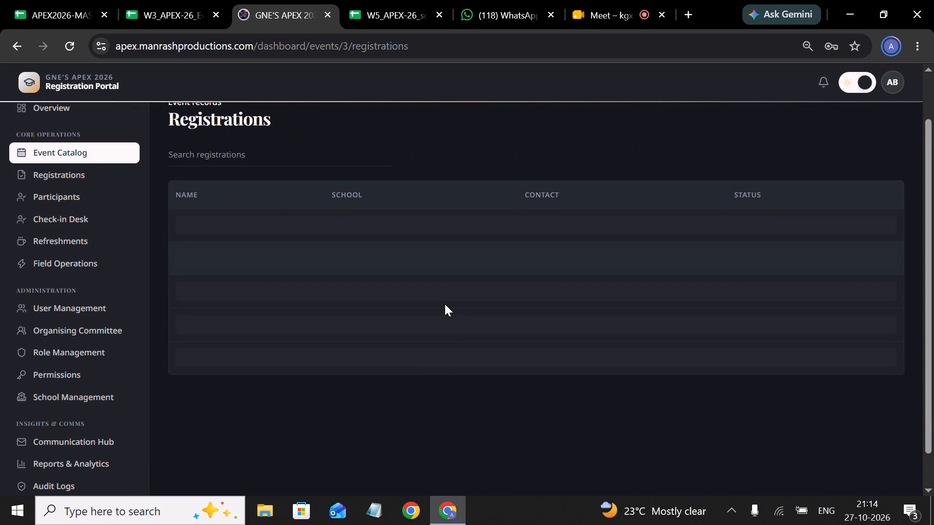
scroll(445, 304, "down", 2)
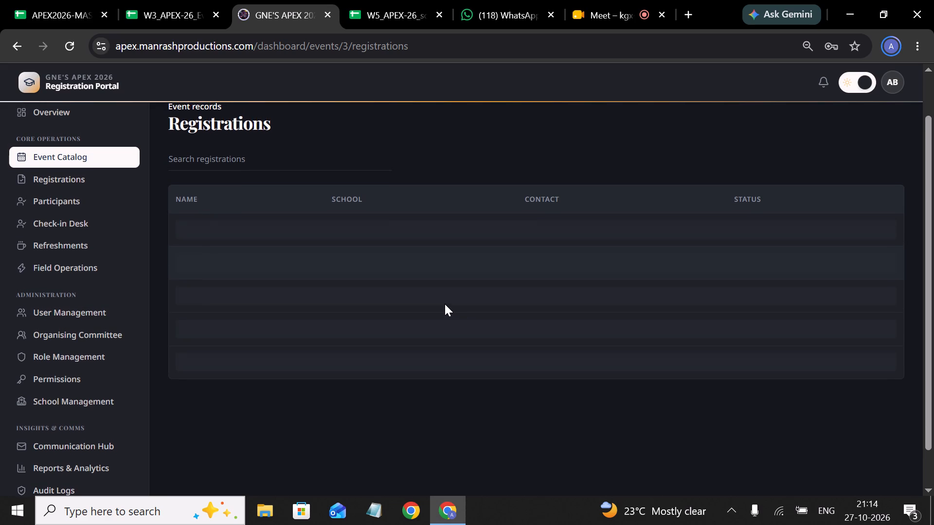
scroll(445, 304, "down", 1)
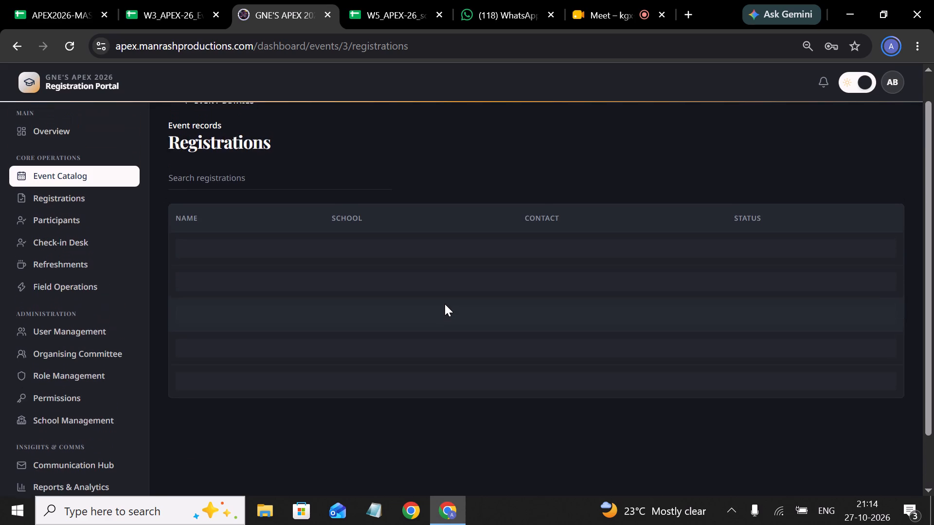
scroll(445, 304, "up", 2)
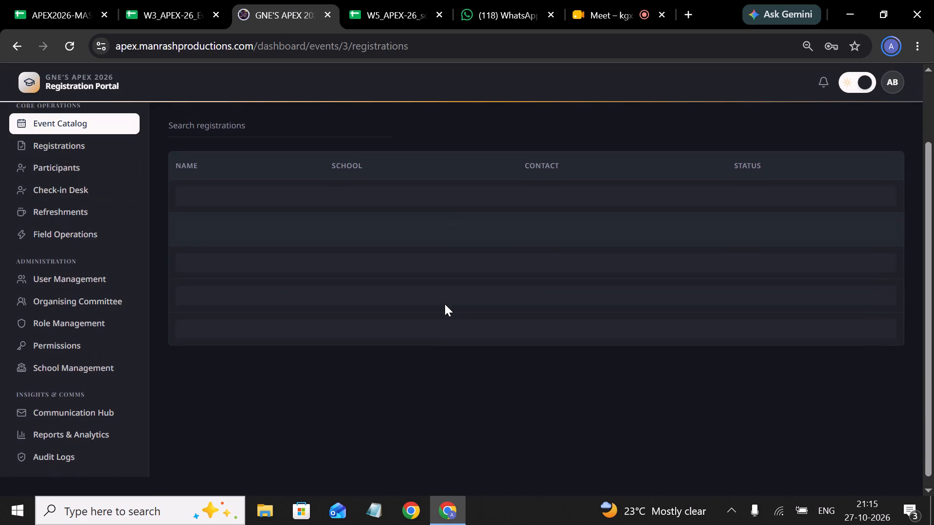
scroll(303, 182, "up", 2)
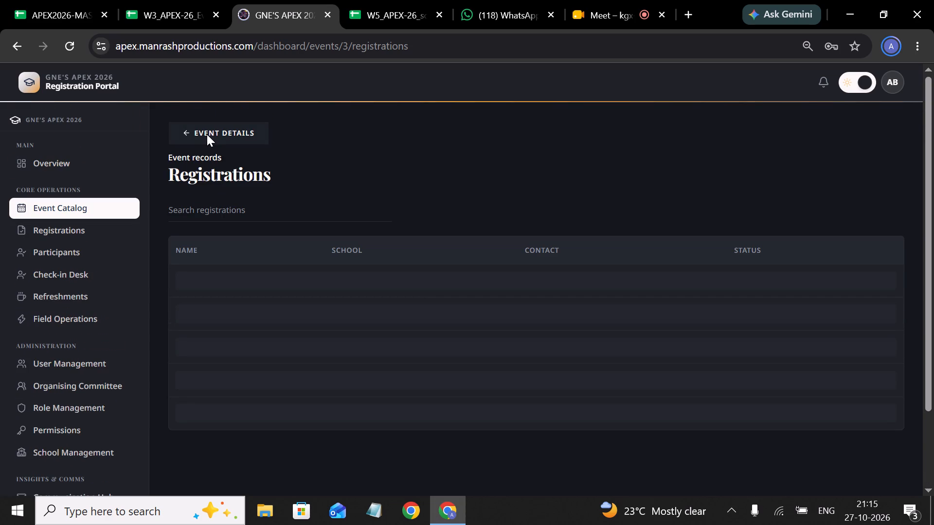
left_click(207, 134)
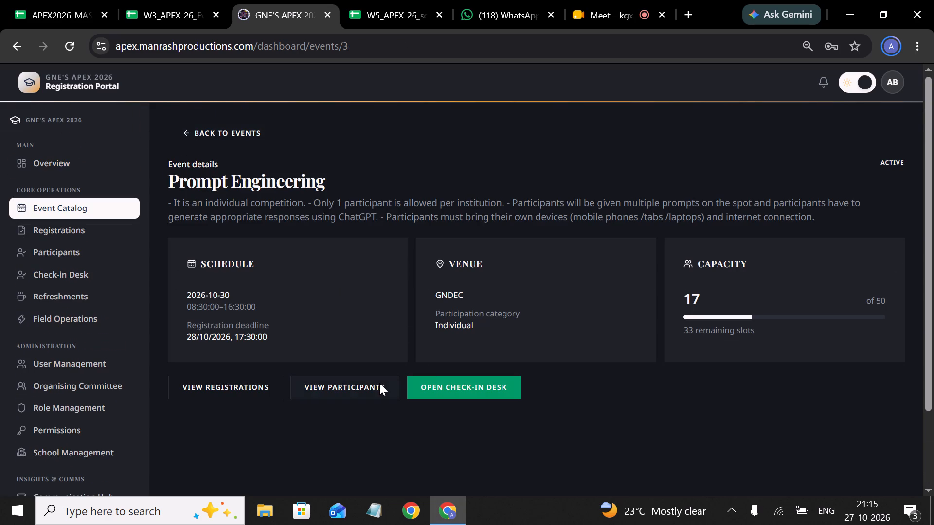
Open the Prompt Engineering event's participants list, examine the names from first to last, and return to the event details.
left_click(379, 383)
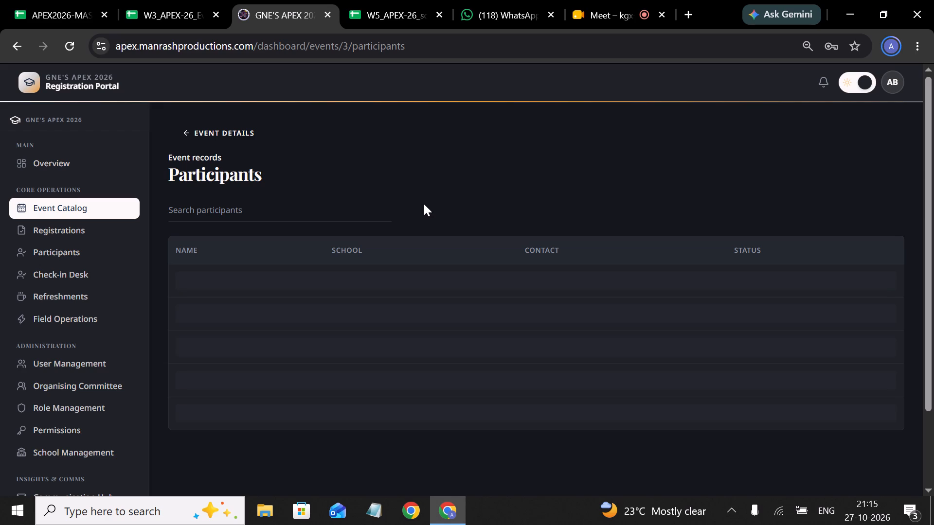
scroll(424, 204, "down", 1)
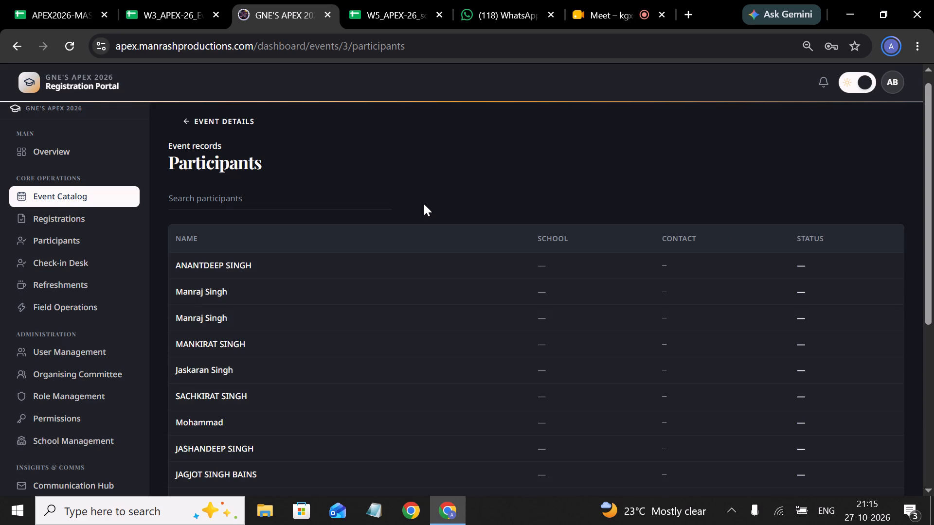
scroll(424, 204, "down", 5)
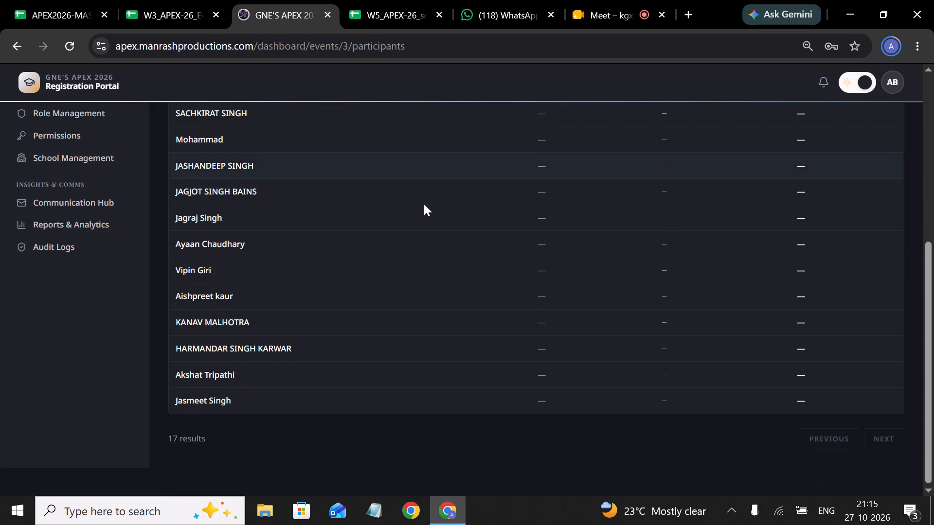
scroll(424, 204, "down", 1)
scroll(424, 204, "up", 3)
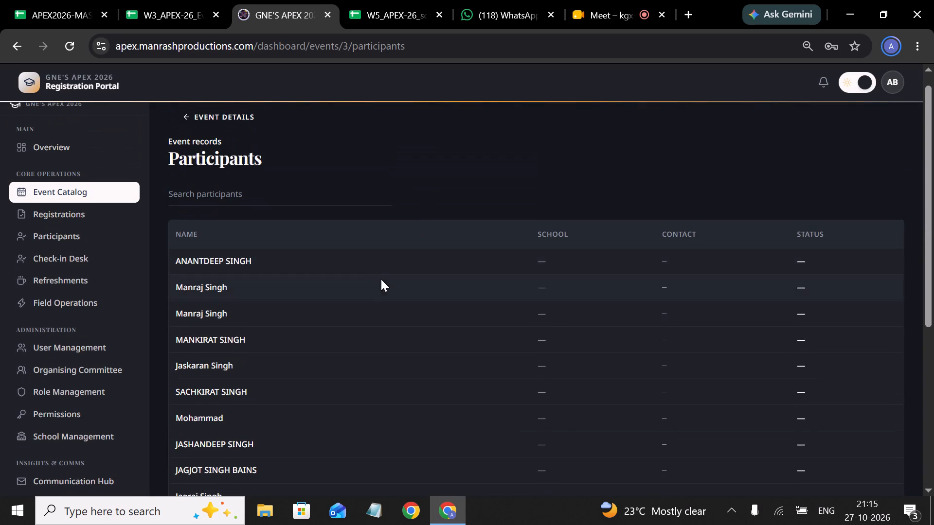
scroll(369, 396, "down", 1)
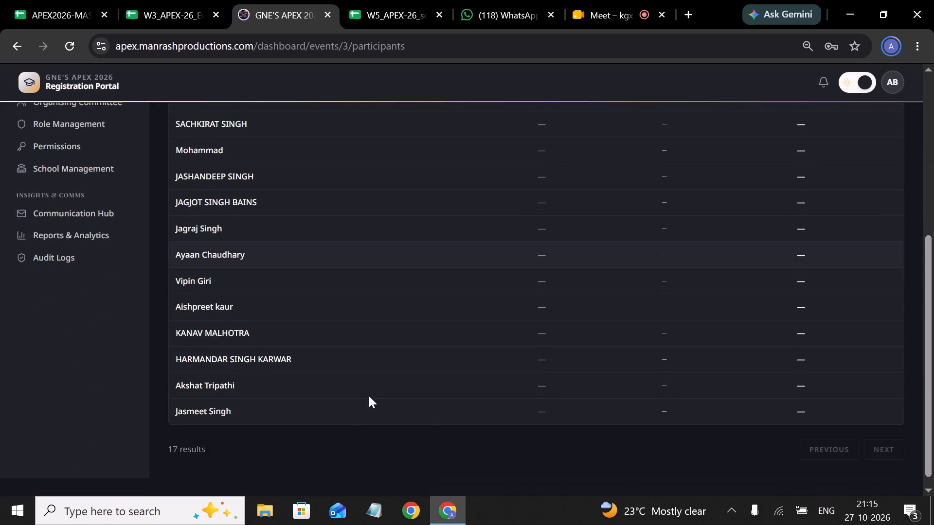
scroll(369, 396, "down", 1)
scroll(356, 280, "up", 5)
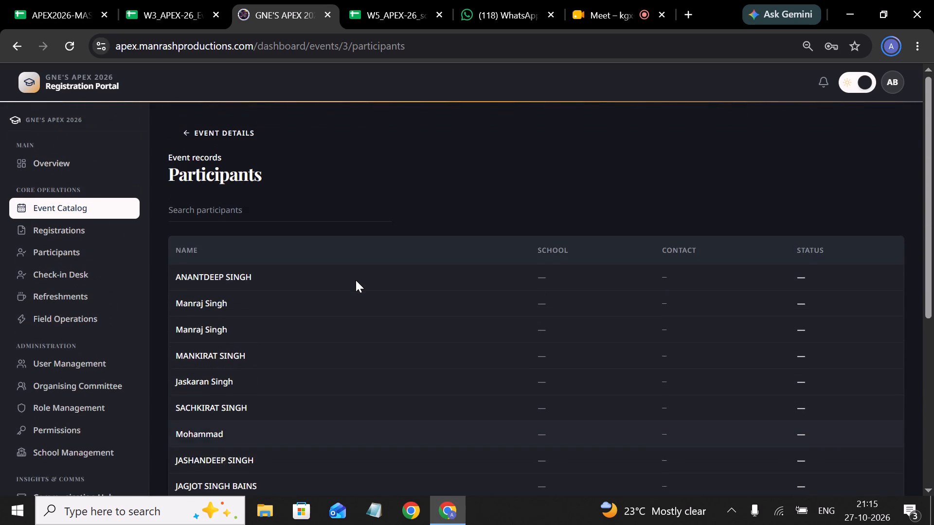
scroll(356, 280, "down", 4)
scroll(356, 280, "up", 5)
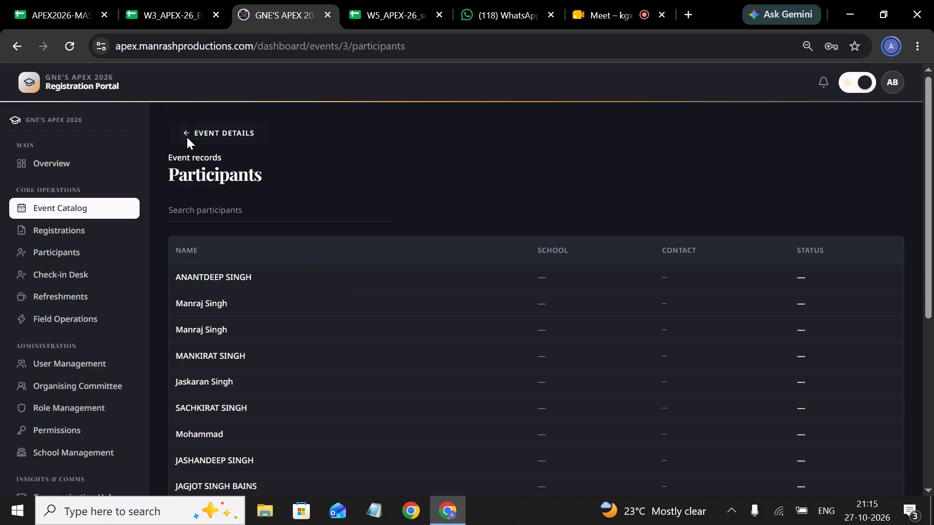
left_click(187, 135)
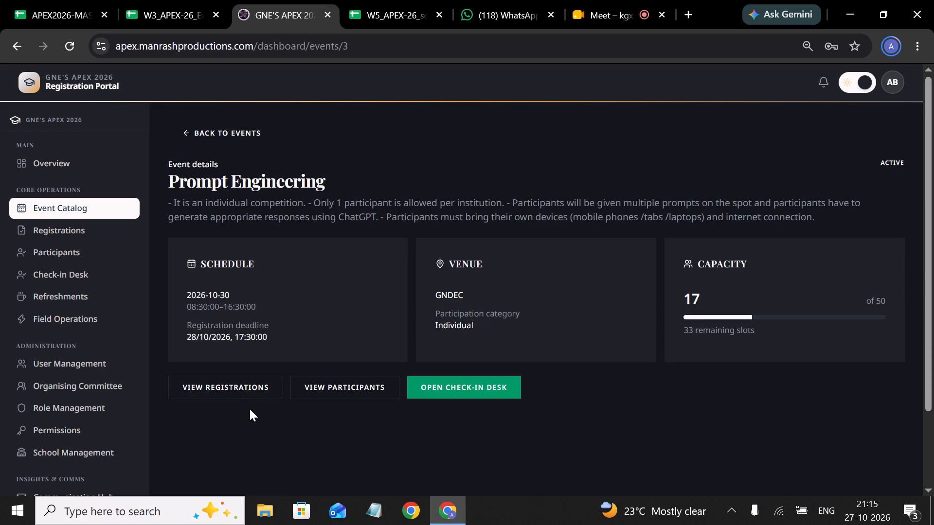
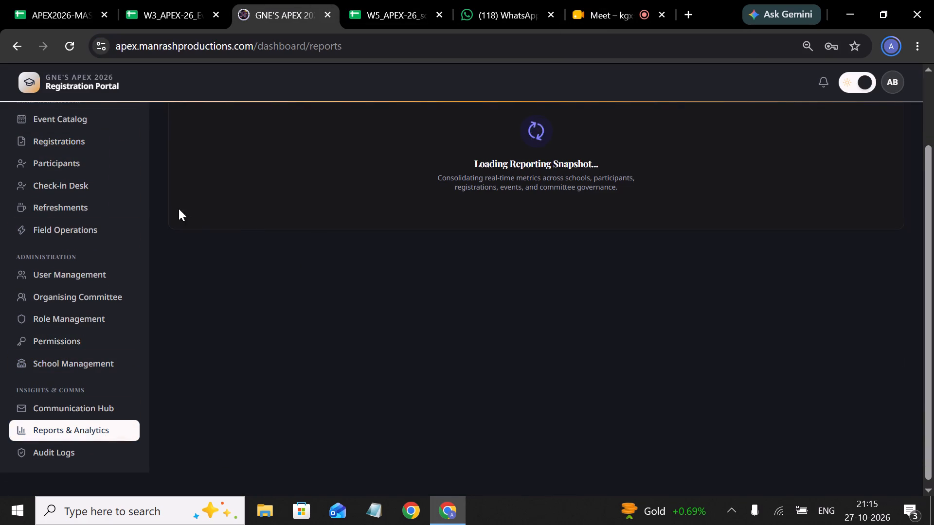
Filter the Reports & Analytics data by the Prompt Engineering (GNDEC) event and examine the schools table.
scroll(99, 193, "up", 1)
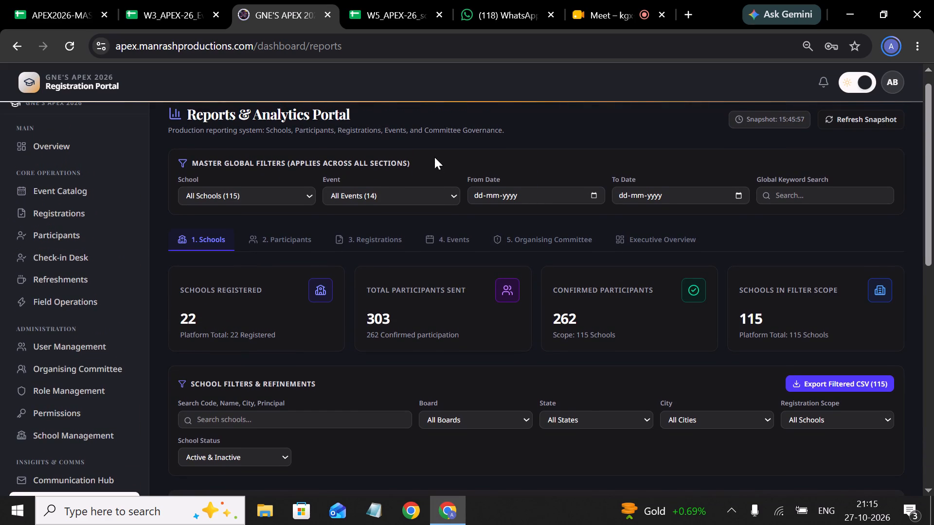
left_click(441, 189)
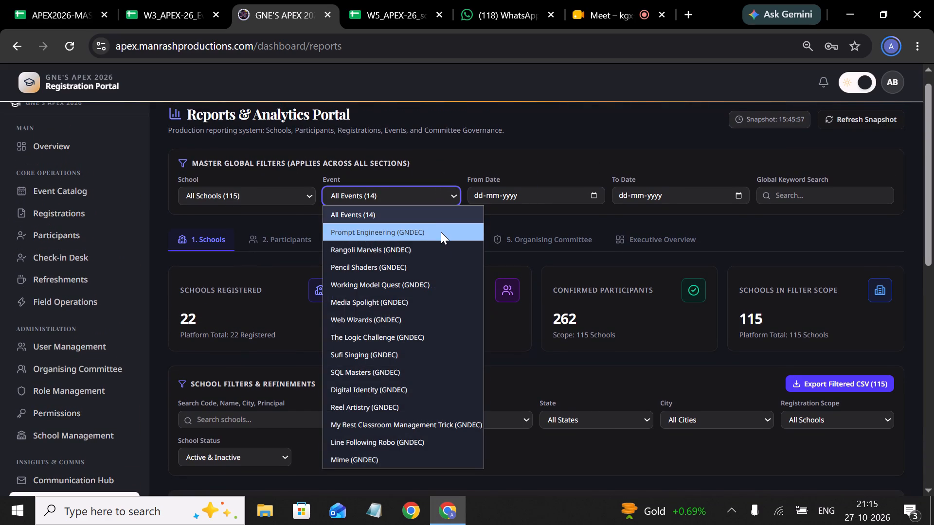
left_click(441, 232)
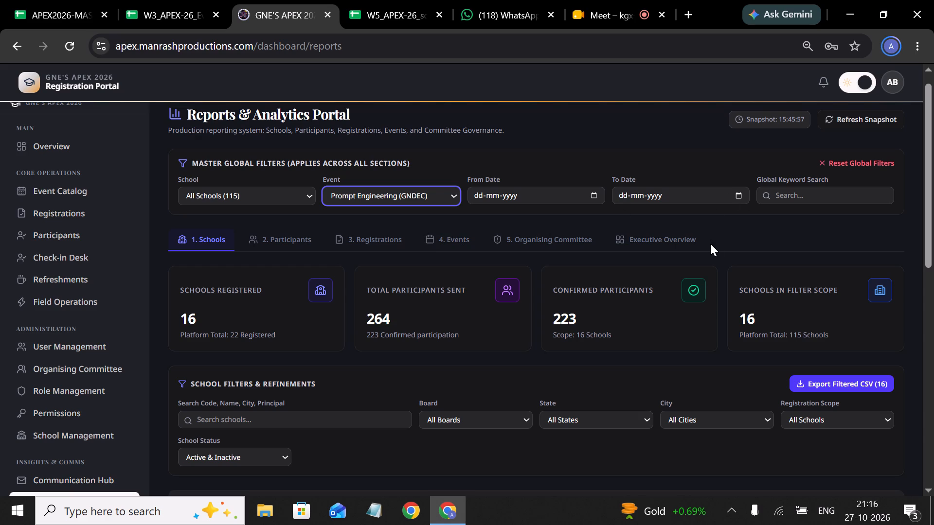
scroll(527, 236, "down", 4)
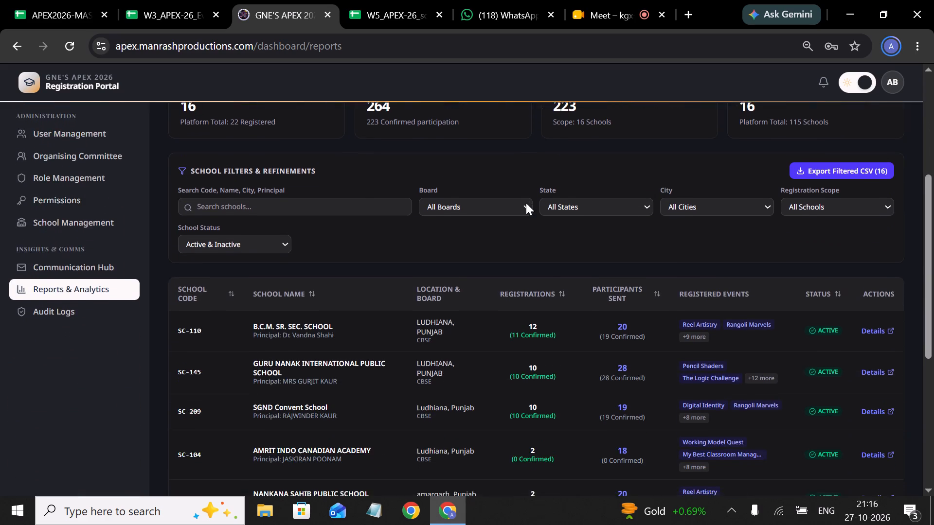
scroll(526, 203, "down", 4)
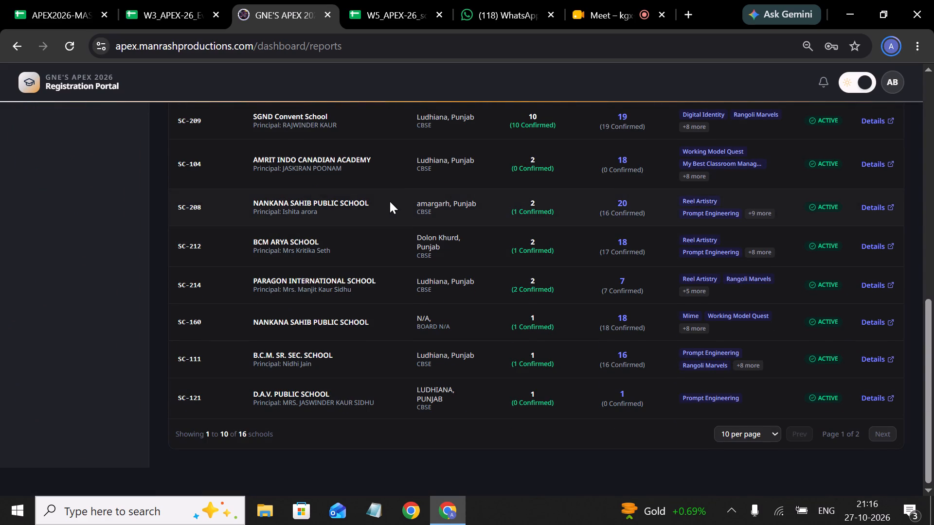
scroll(390, 206, "up", 3)
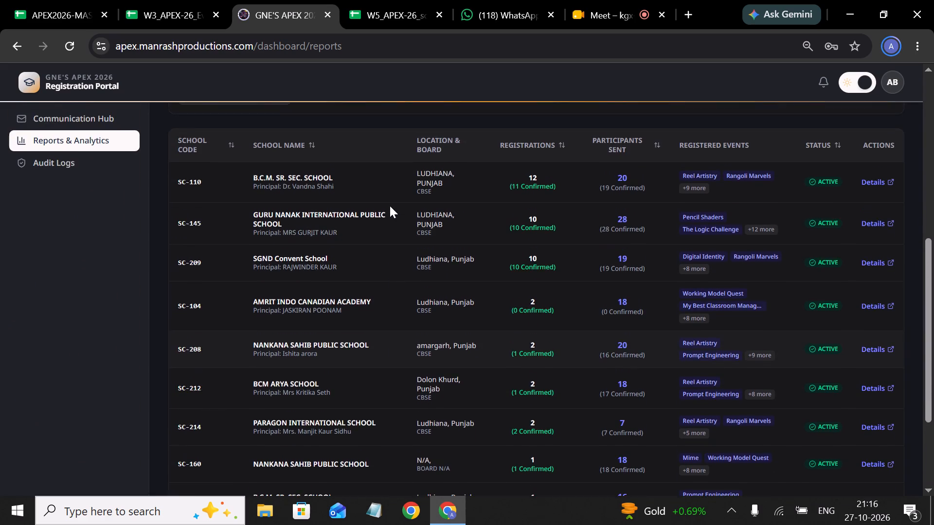
scroll(390, 206, "up", 4)
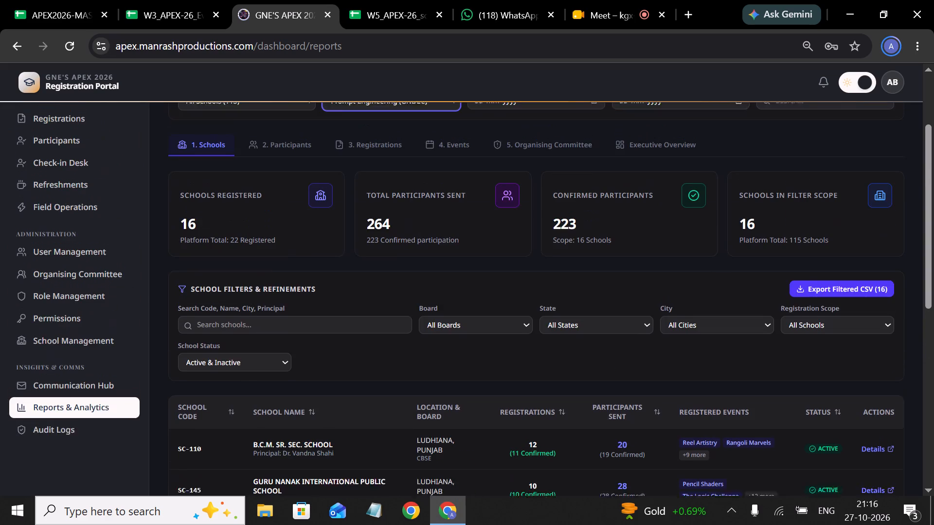
scroll(335, 216, "up", 2)
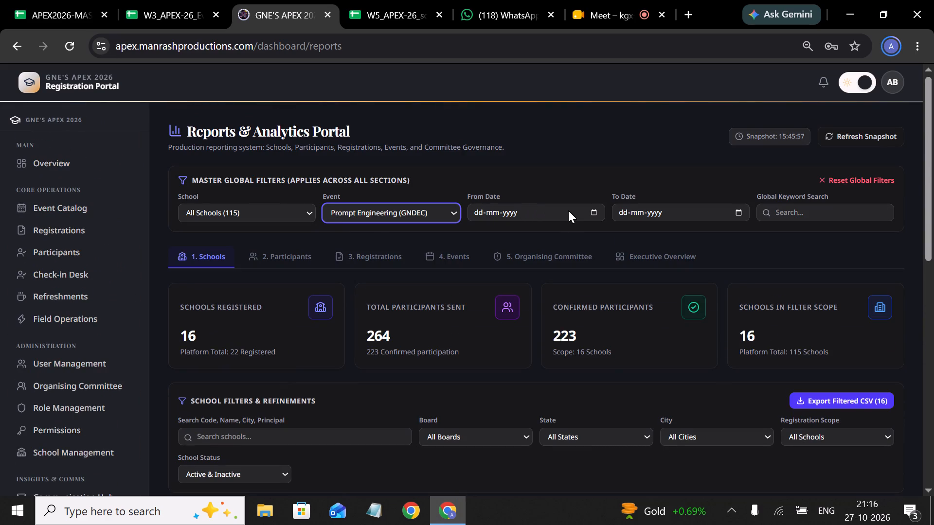
Reset the global filters of the report to all schools and all events.
left_click(283, 203)
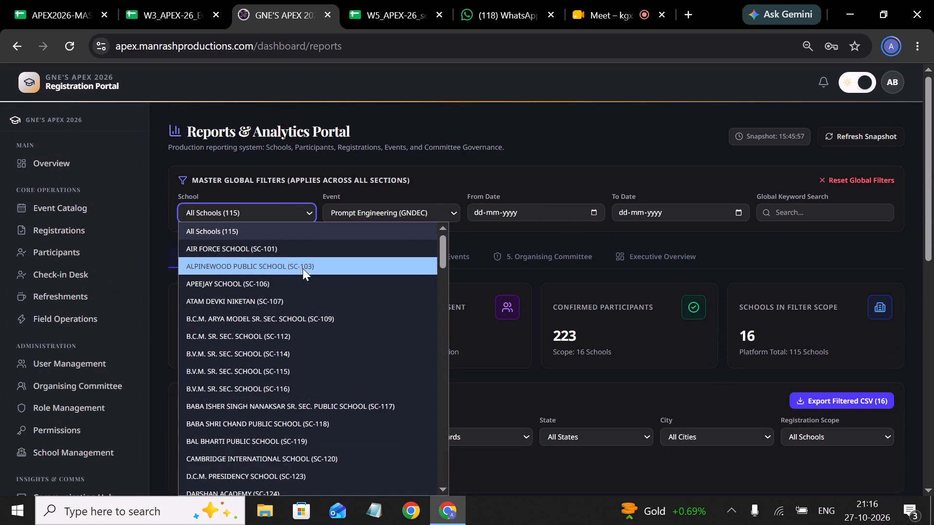
left_click(276, 205)
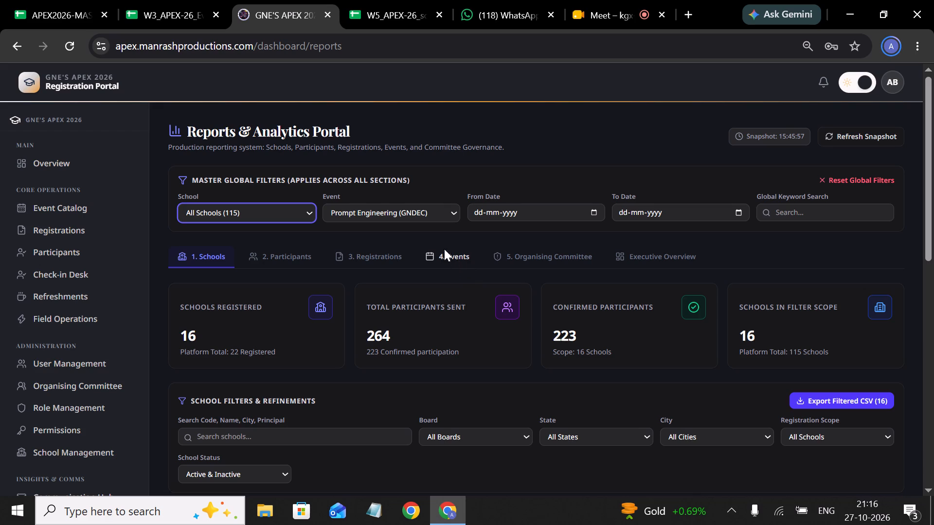
left_click(441, 210)
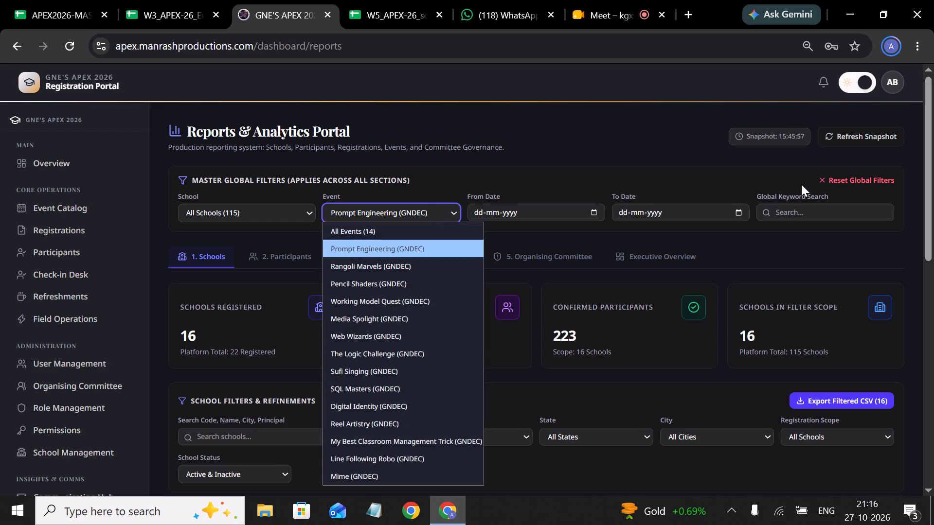
left_click(843, 186)
left_click(850, 179)
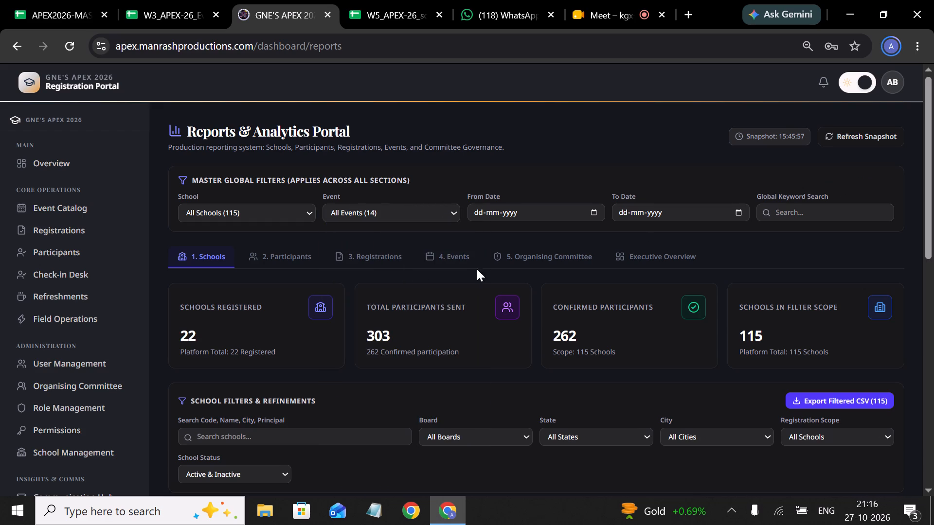
Open the Events report and examine the registration and confirmed participant figures for each event.
left_click(440, 255)
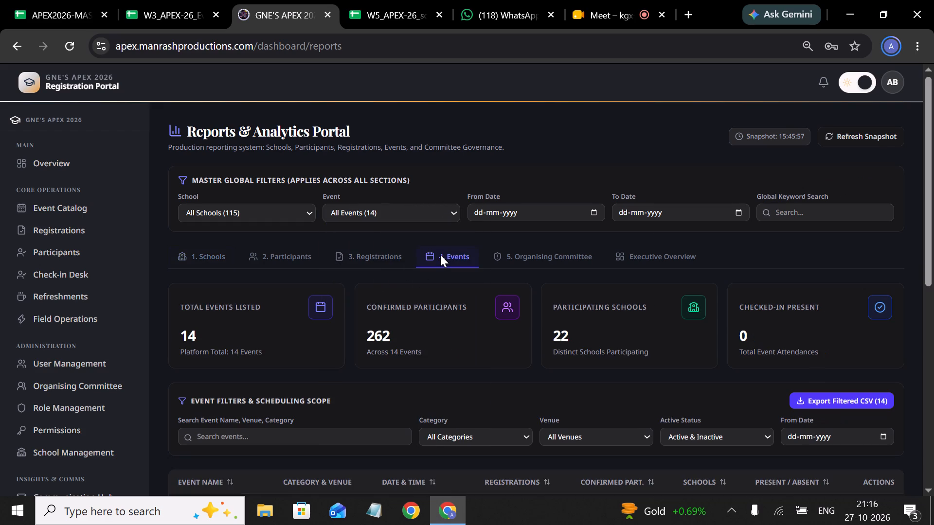
scroll(442, 312, "down", 4)
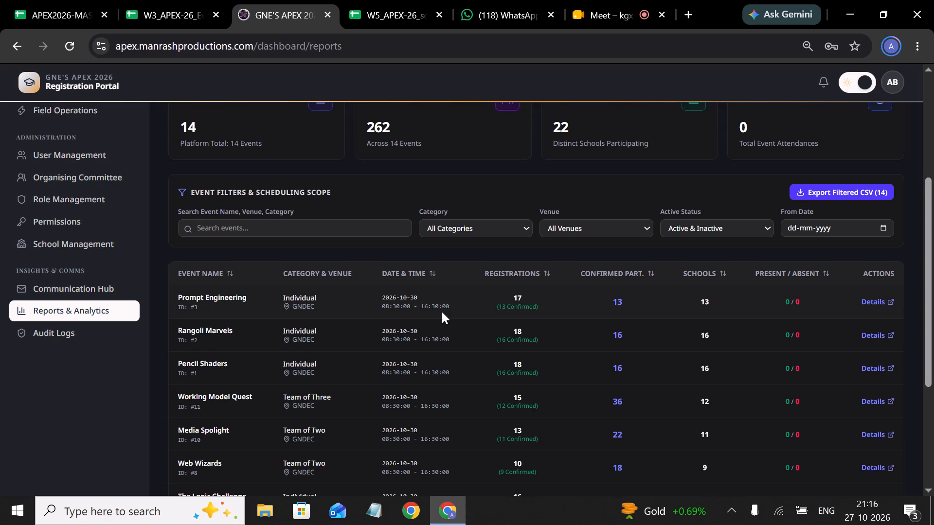
scroll(442, 312, "down", 3)
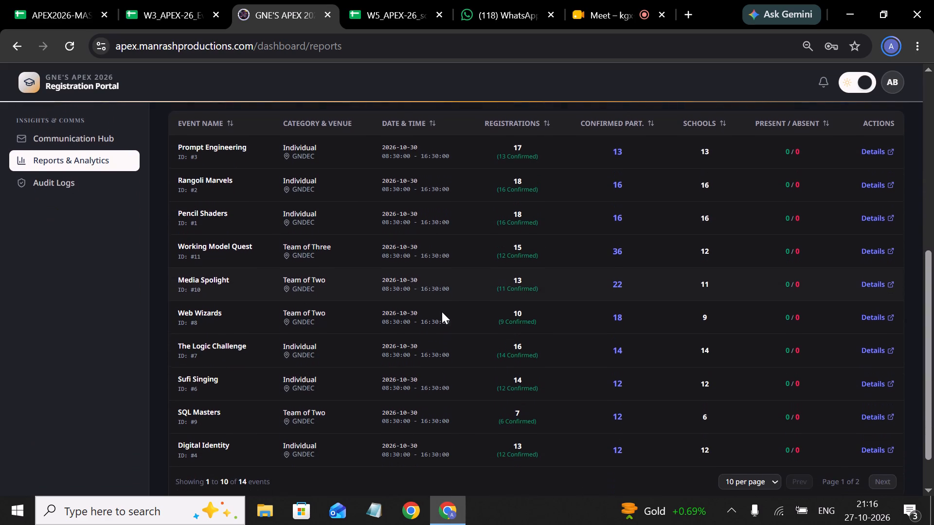
scroll(442, 312, "down", 2)
Open the Prompt Engineering event's details in the report and examine its associated registrations and assigned participants.
left_click(889, 149)
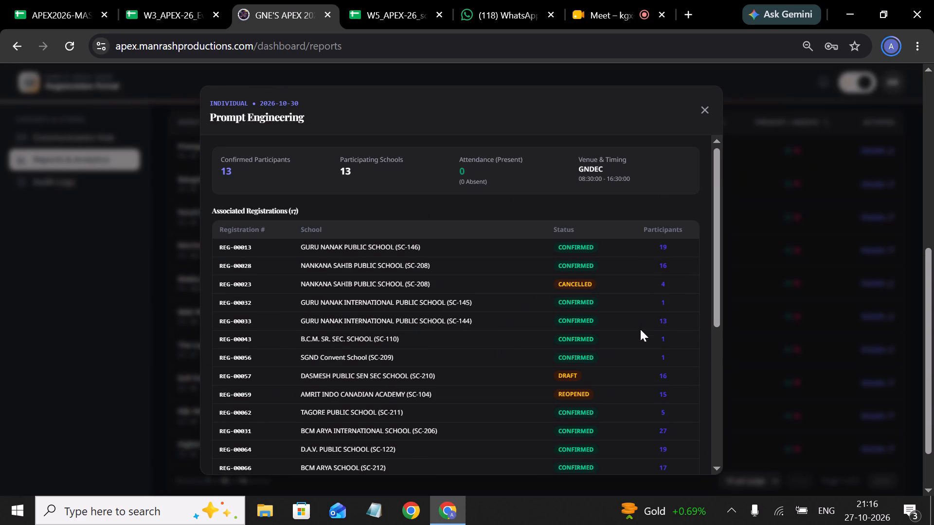
scroll(584, 396, "down", 1)
scroll(584, 396, "up", 1)
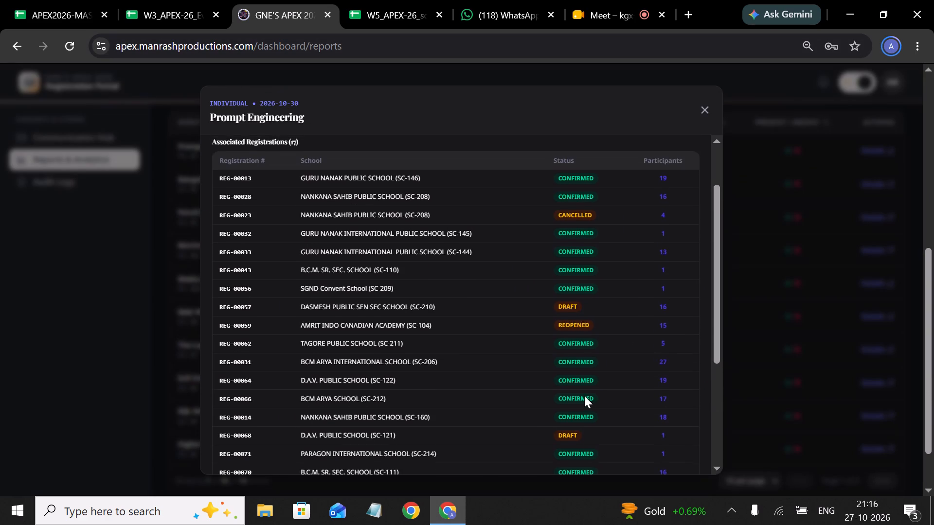
scroll(584, 396, "down", 1)
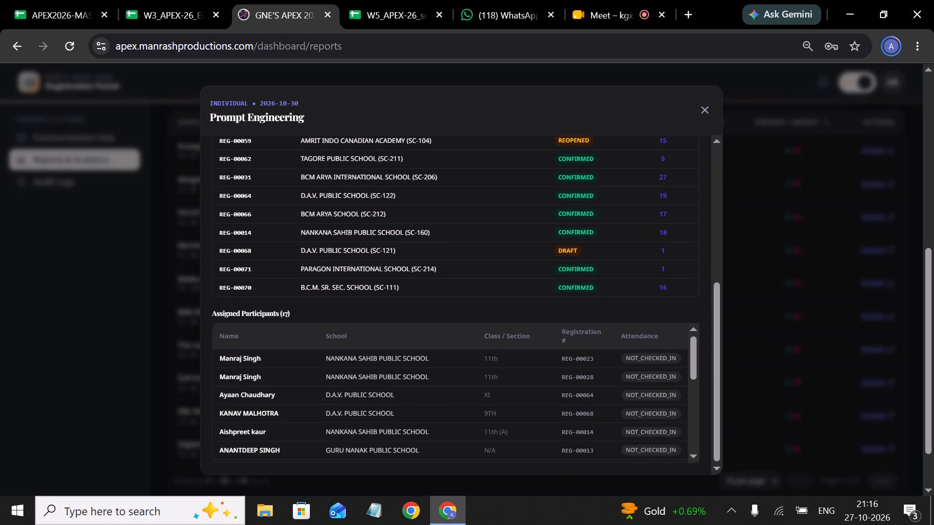
scroll(444, 360, "up", 3)
scroll(444, 360, "down", 2)
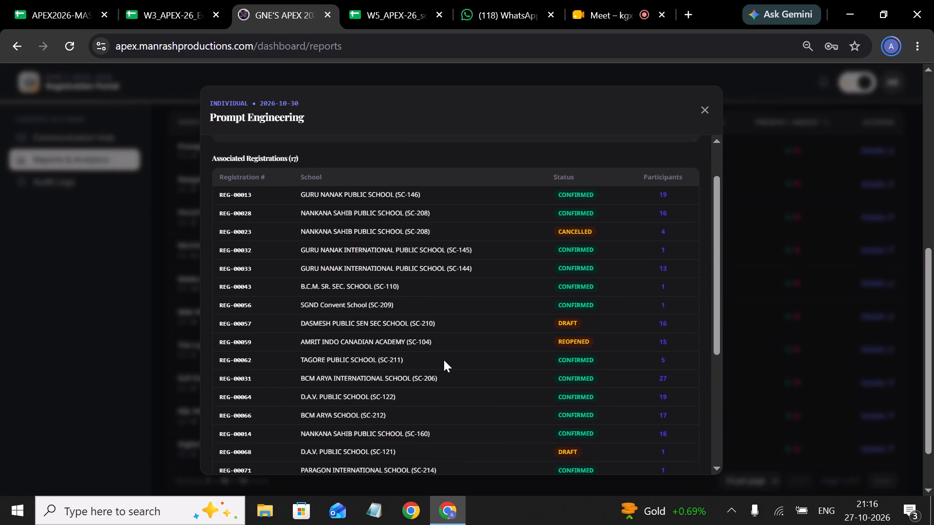
scroll(444, 360, "down", 2)
scroll(557, 438, "down", 2)
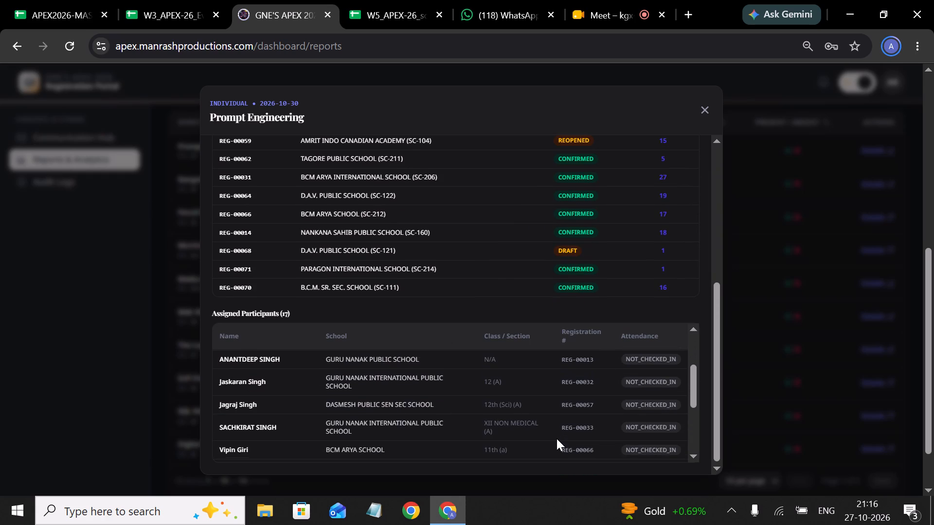
scroll(557, 438, "down", 2)
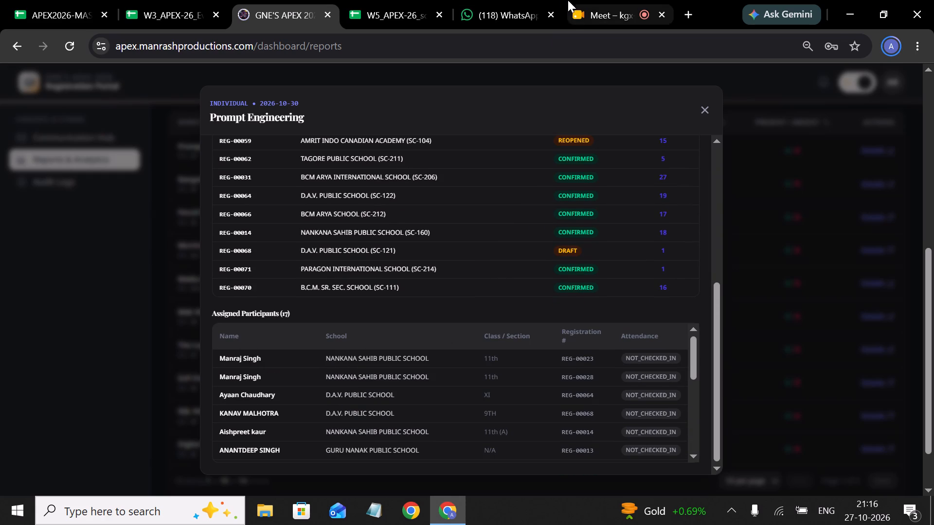
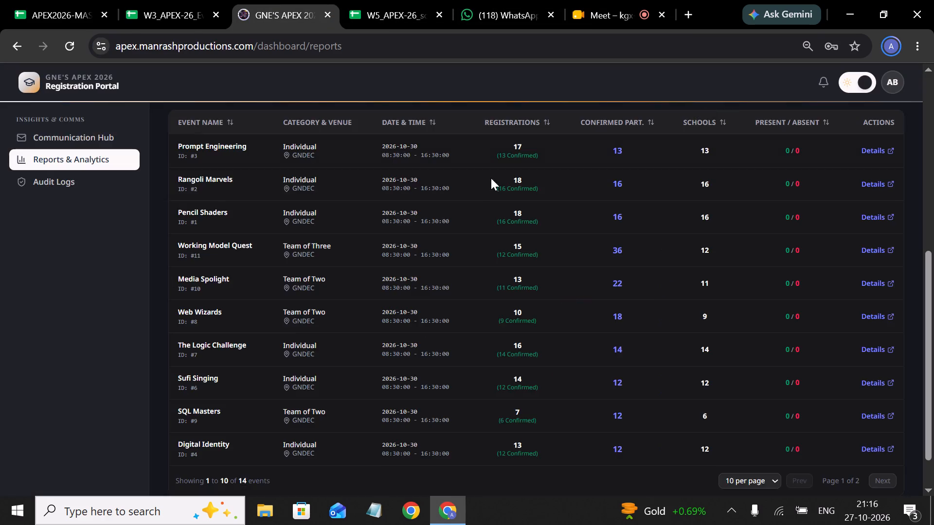
Review the Events report's summary figures and the registrations and confirmed participants columns for each event.
scroll(446, 197, "up", 3)
scroll(268, 215, "up", 1)
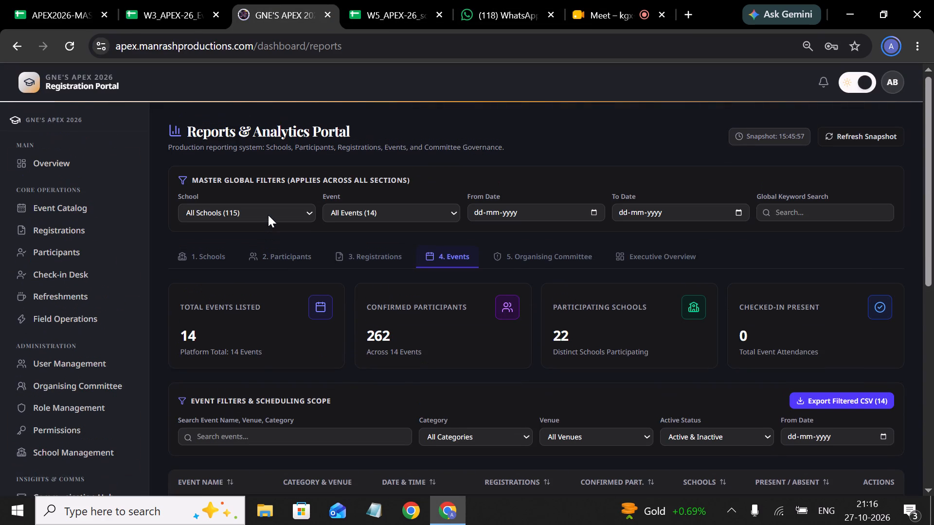
scroll(448, 259, "down", 3)
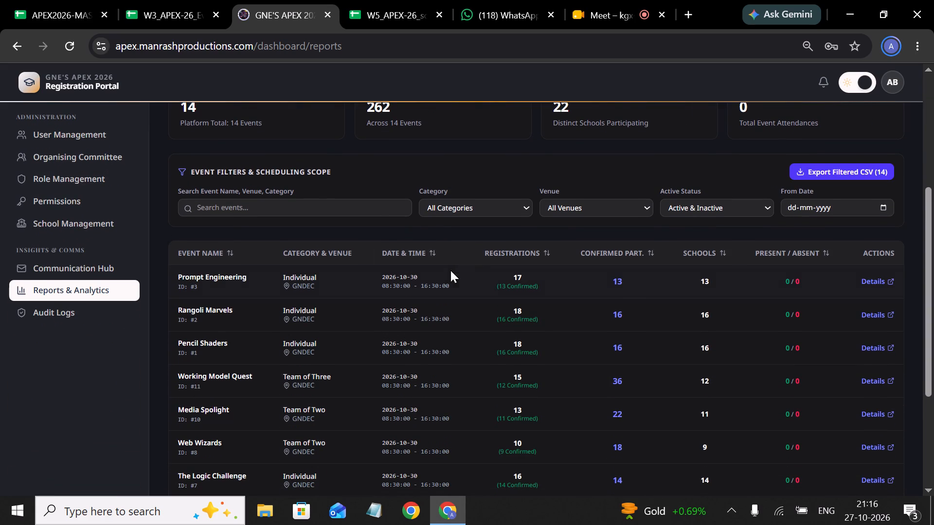
scroll(536, 285, "up", 1)
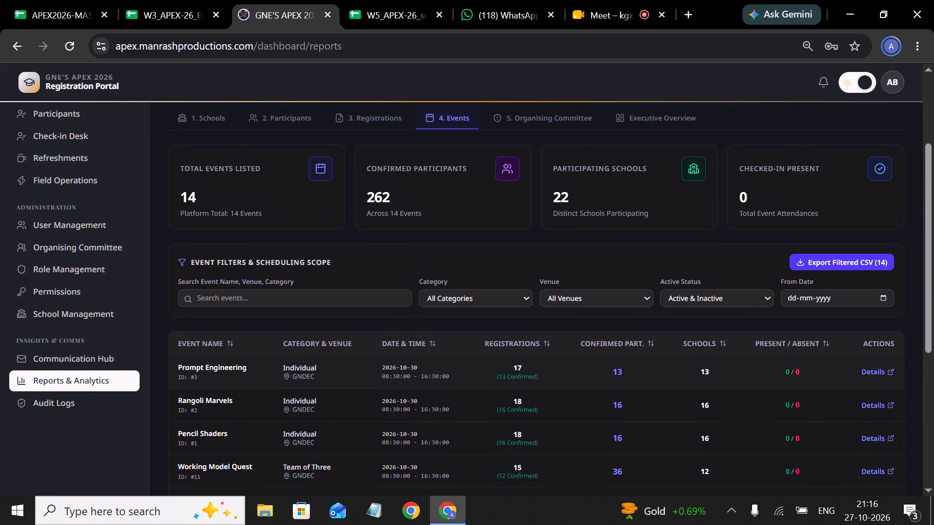
scroll(536, 285, "up", 1)
scroll(536, 285, "down", 3)
scroll(536, 285, "right", 1)
scroll(406, 339, "right", 1)
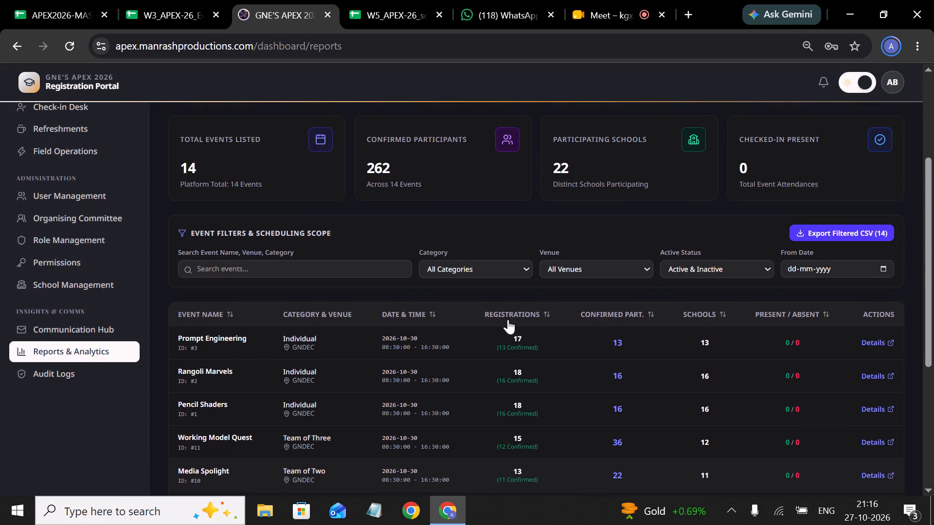
Open the Prompt Engineering event's details and compare its associated registrations with its assigned participants.
left_click(864, 342)
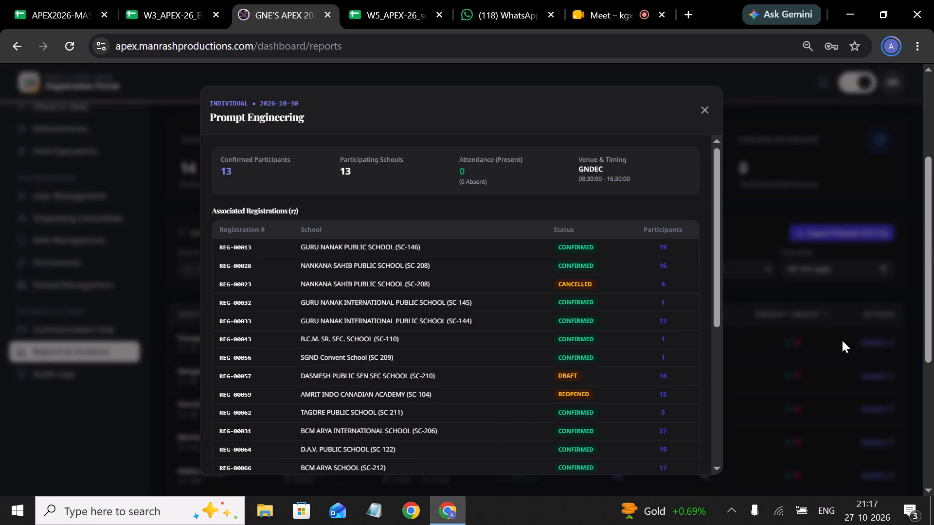
scroll(515, 303, "down", 2)
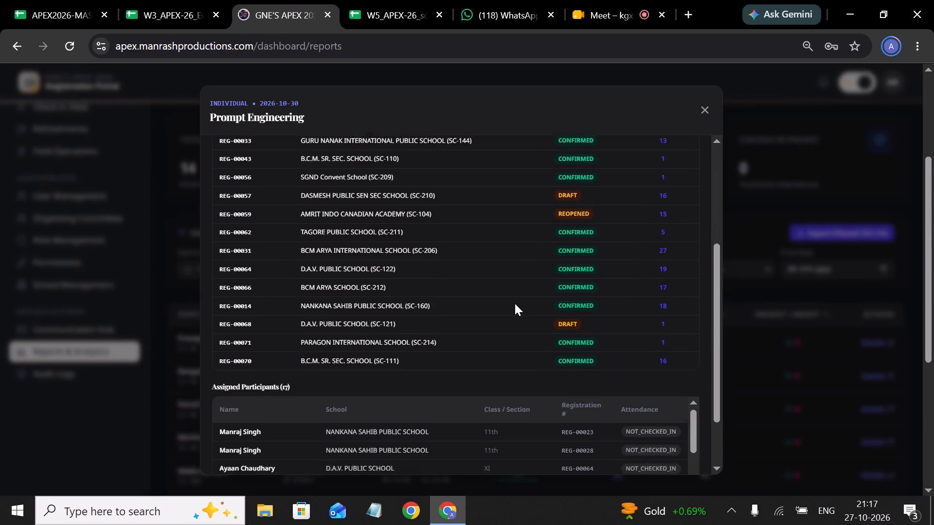
scroll(515, 303, "down", 3)
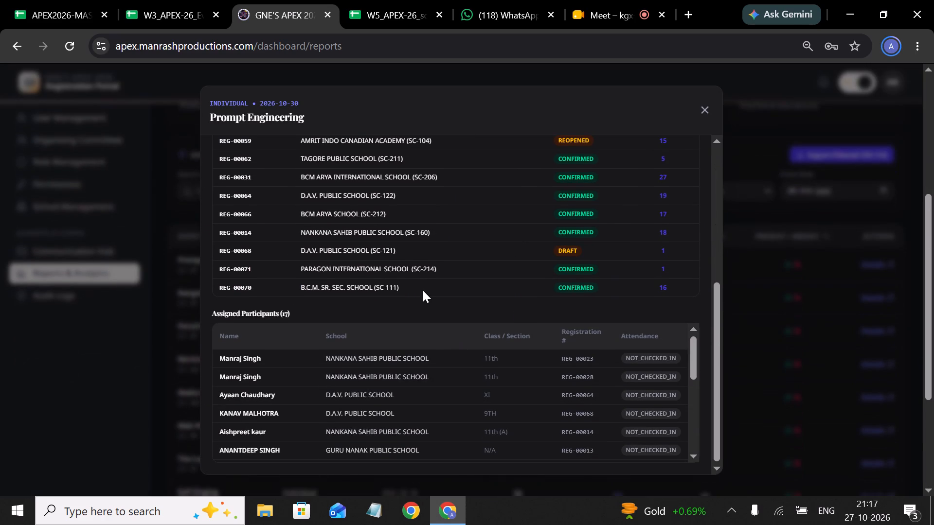
scroll(423, 291, "down", 1)
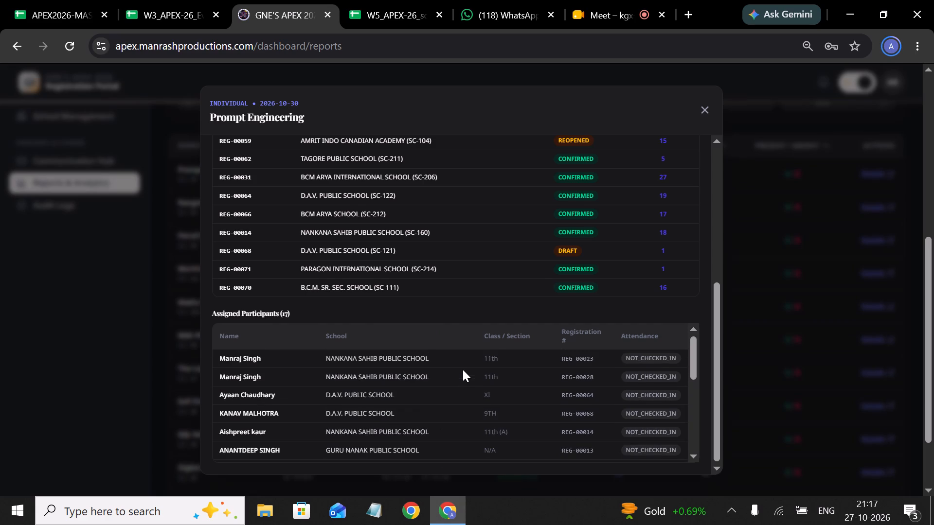
scroll(359, 365, "down", 1)
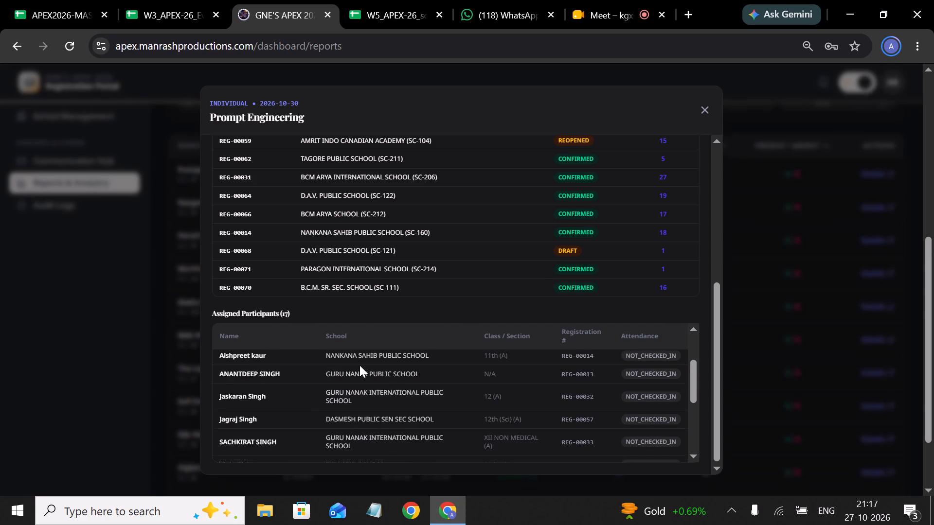
scroll(359, 365, "down", 4)
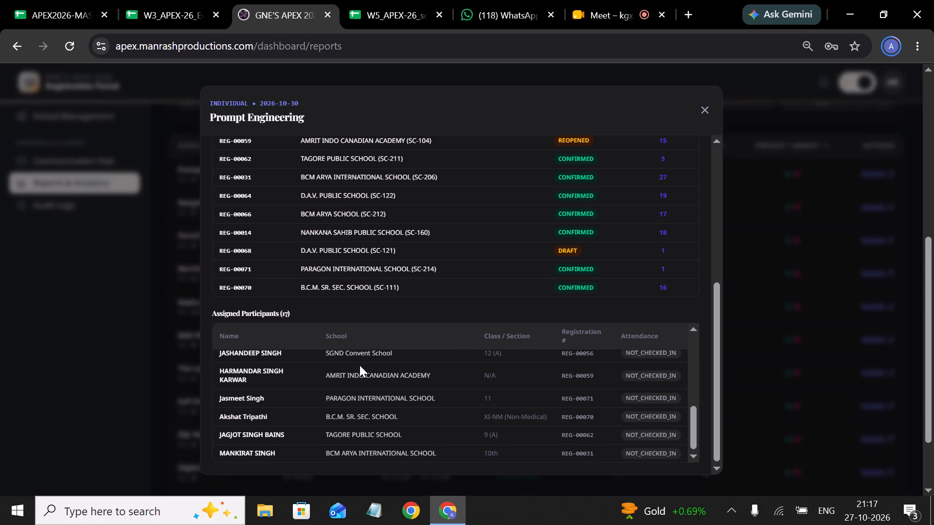
scroll(359, 365, "up", 5)
scroll(359, 365, "down", 4)
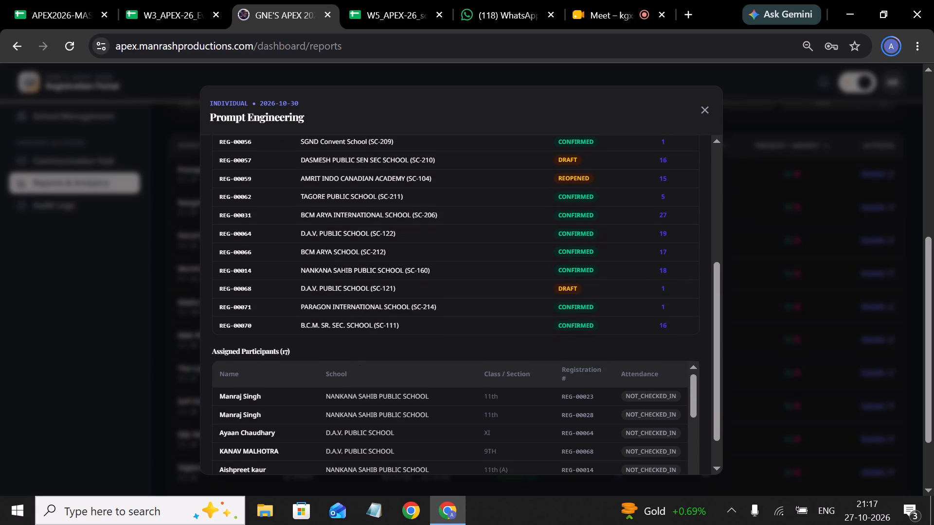
scroll(399, 417, "down", 1)
scroll(399, 417, "up", 2)
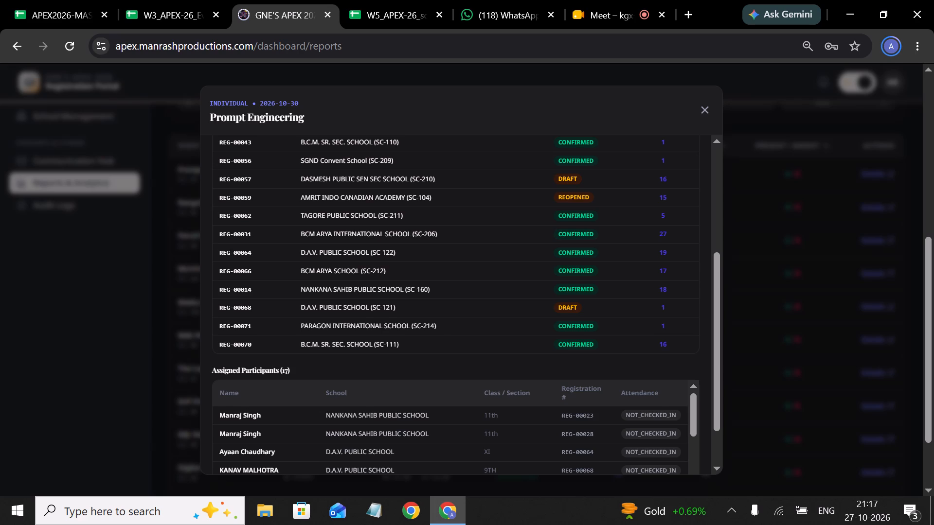
scroll(399, 417, "up", 1)
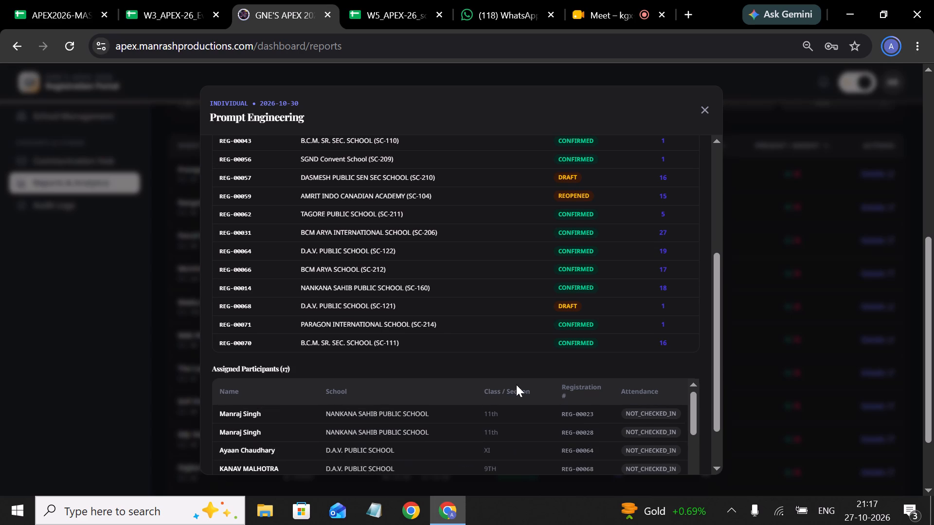
scroll(514, 343, "down", 2)
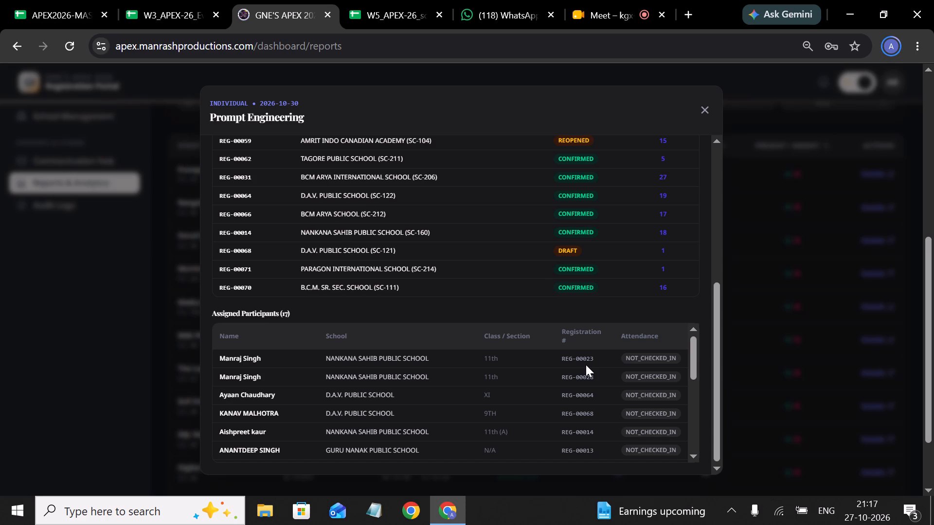
Examine the status of each associated registration for Prompt Engineering, including the cancelled, draft and reopened ones.
scroll(561, 286, "up", 3)
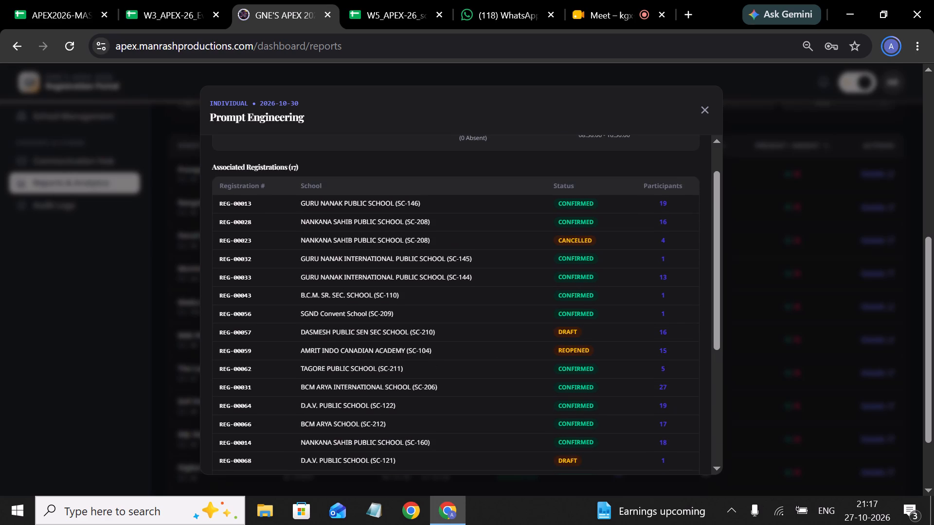
scroll(560, 293, "up", 2)
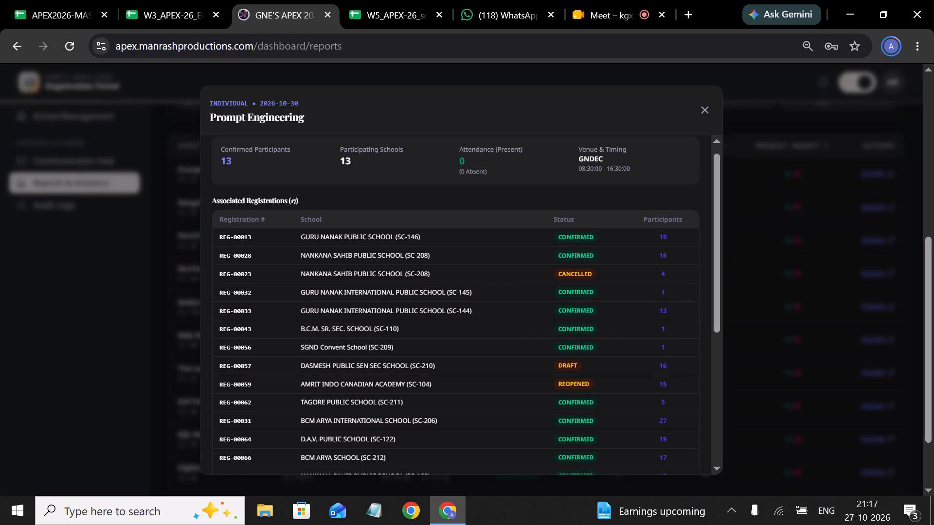
scroll(560, 293, "up", 2)
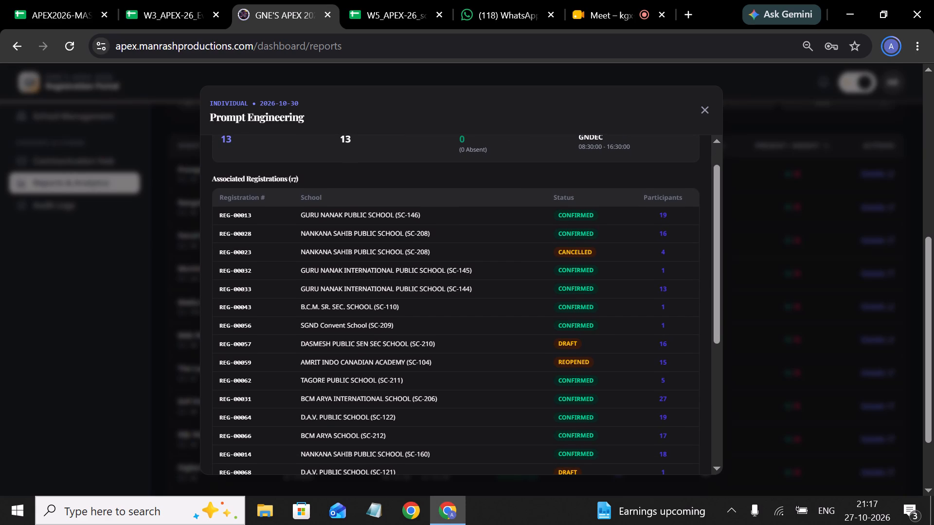
scroll(560, 293, "up", 2)
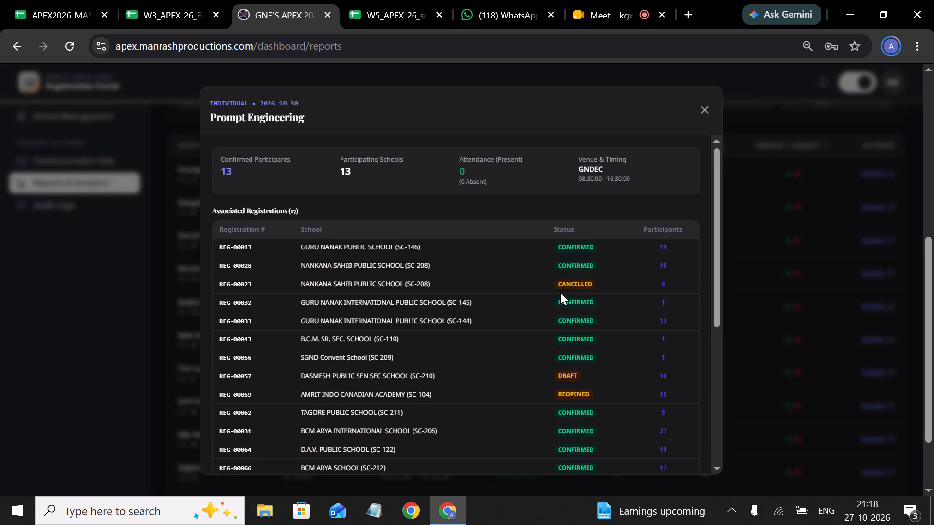
scroll(560, 293, "down", 6)
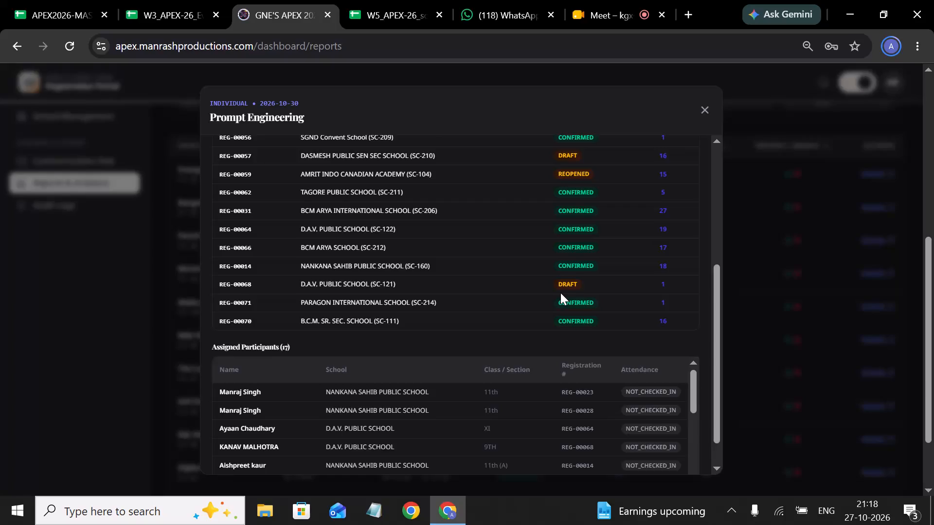
Examine the schools and registration numbers in Prompt Engineering's assigned participants list.
scroll(560, 293, "down", 2)
scroll(566, 425, "down", 1)
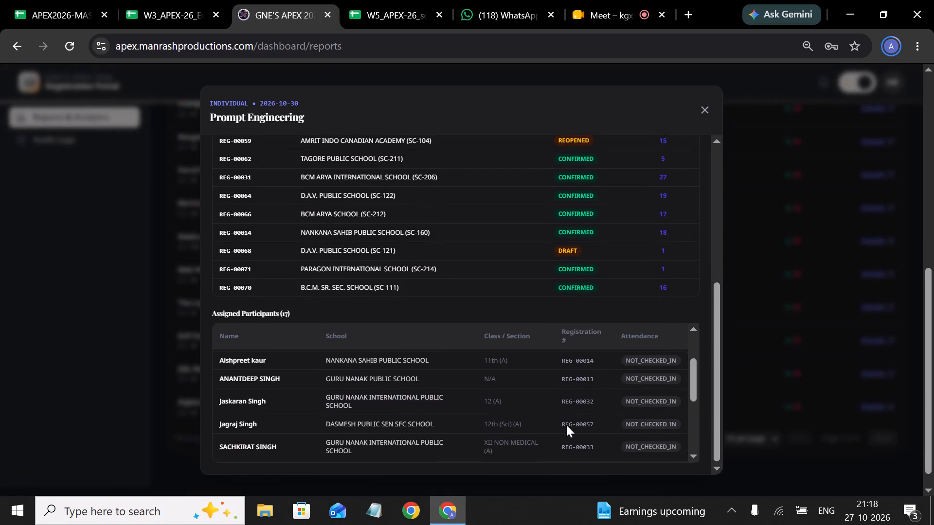
scroll(566, 425, "down", 5)
scroll(566, 425, "up", 2)
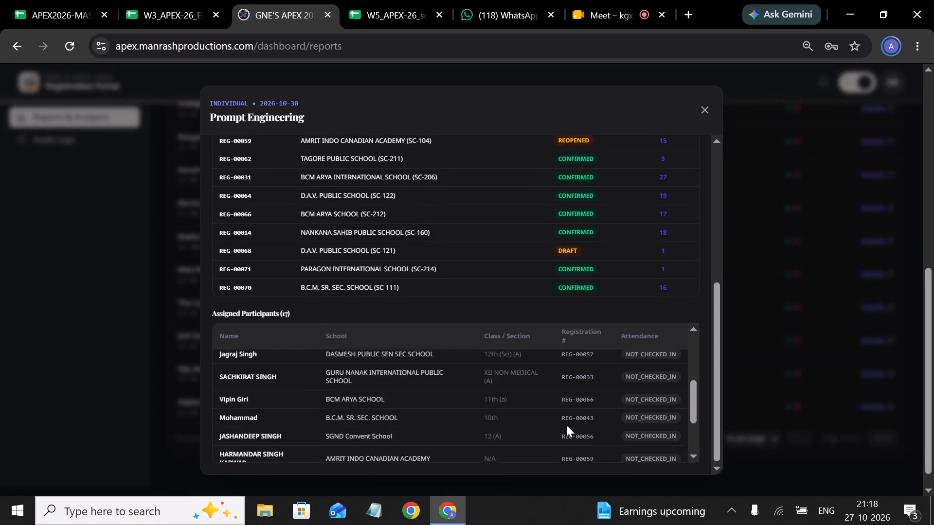
scroll(566, 425, "up", 1)
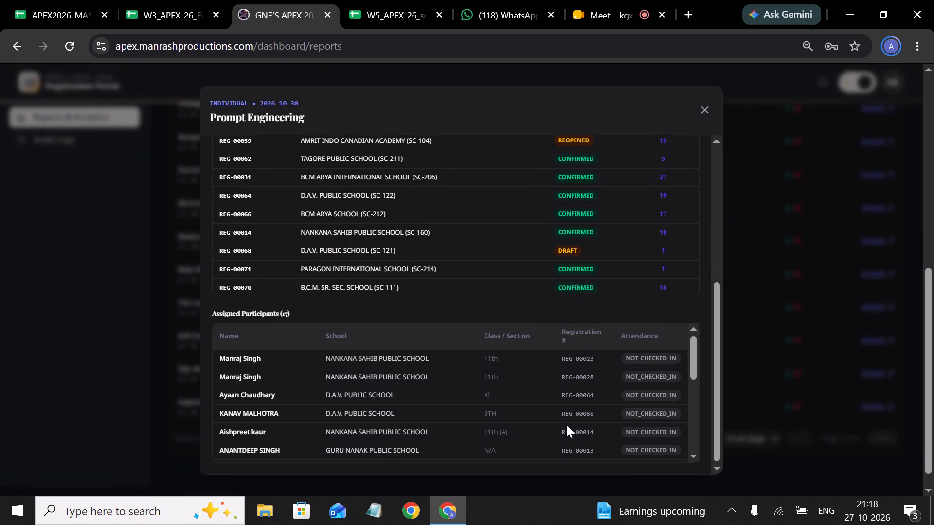
scroll(432, 385, "down", 6)
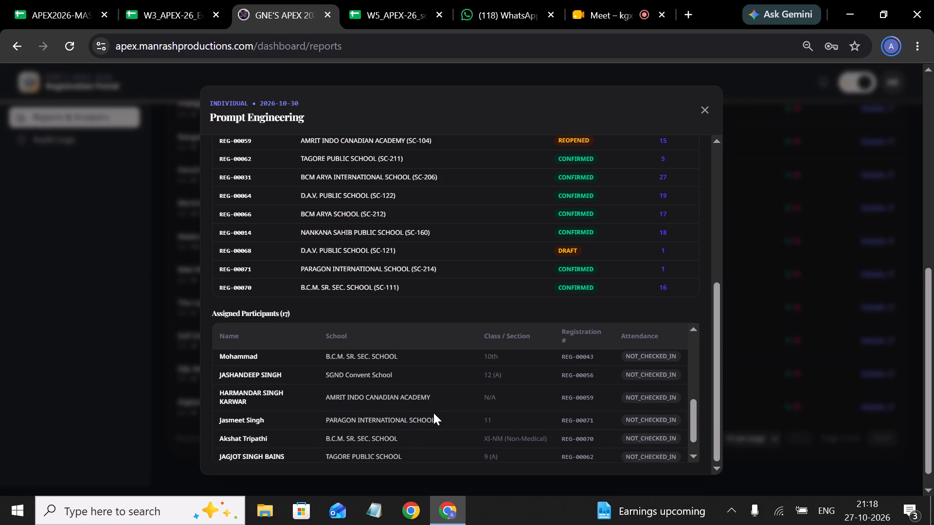
scroll(433, 413, "down", 2)
scroll(285, 403, "up", 3)
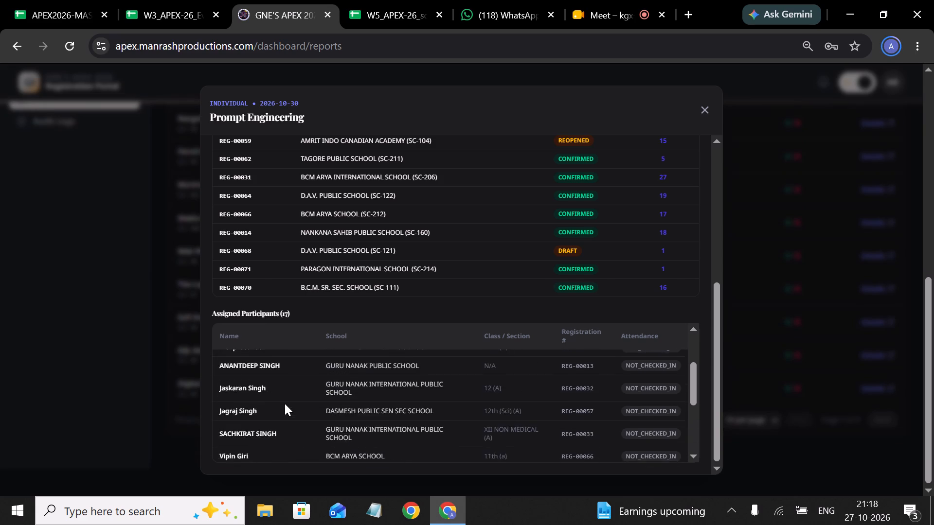
Recheck the names, schools and registration numbers from the start of Prompt Engineering's assigned participants list.
scroll(285, 403, "up", 2)
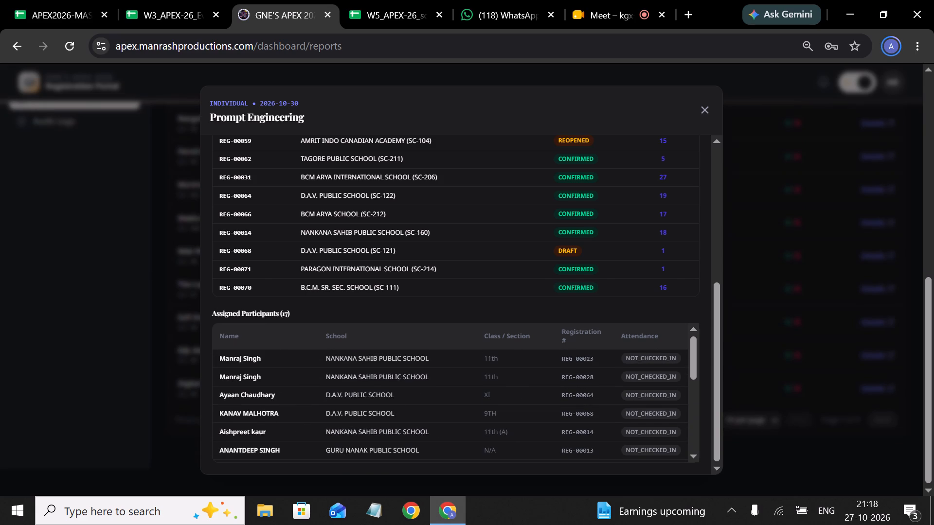
scroll(377, 264, "down", 1)
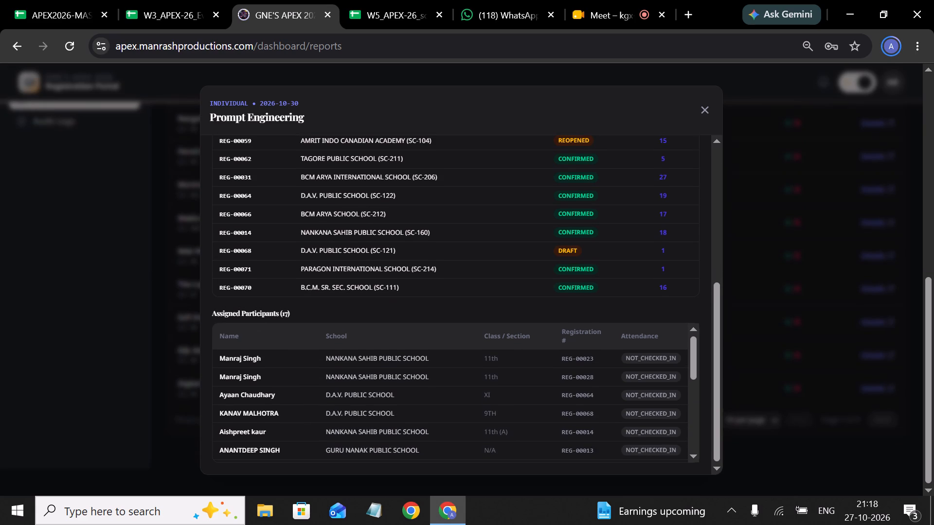
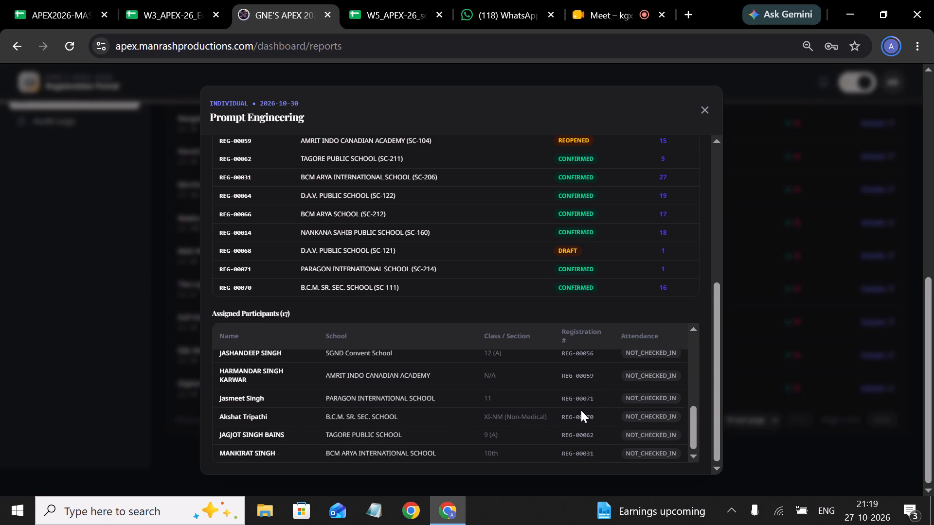
Compare the schools in Prompt Engineering's associated registrations with the school codes and names listed in the W5_APEX-26_school_incharges sheet.
scroll(581, 410, "up", 1)
scroll(500, 430, "down", 5)
scroll(466, 389, "up", 2)
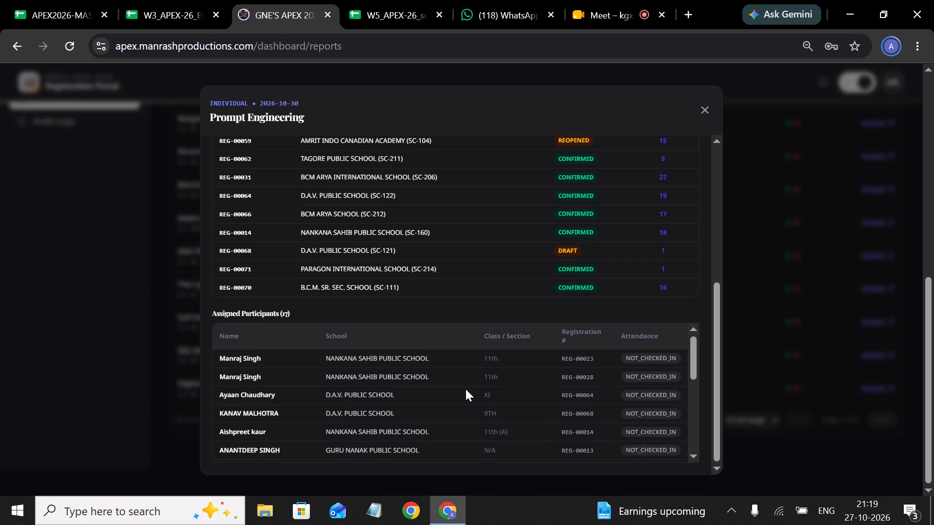
scroll(466, 389, "up", 3)
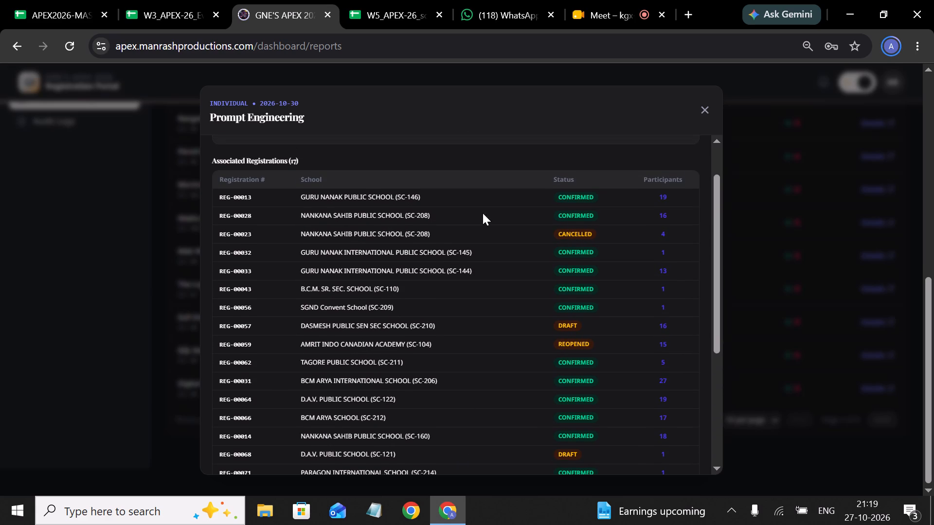
scroll(485, 152, "down", 1)
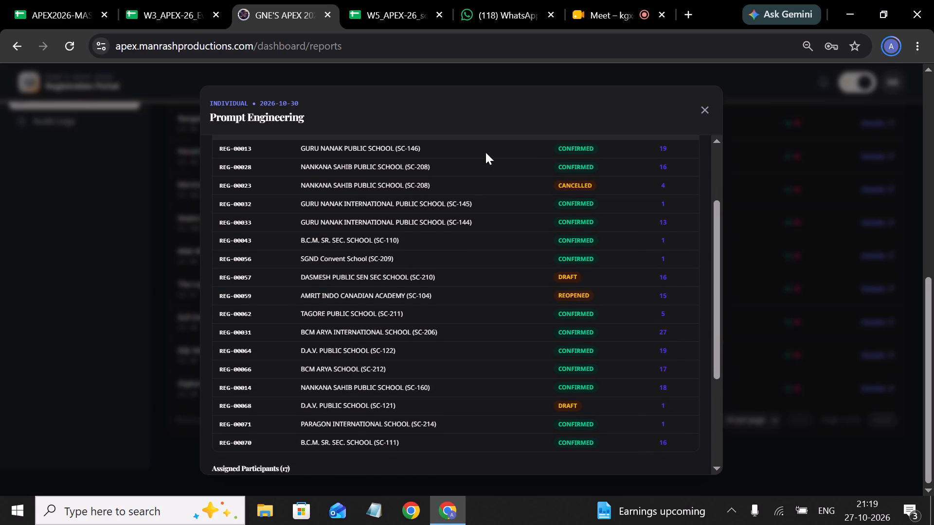
left_click(388, 16)
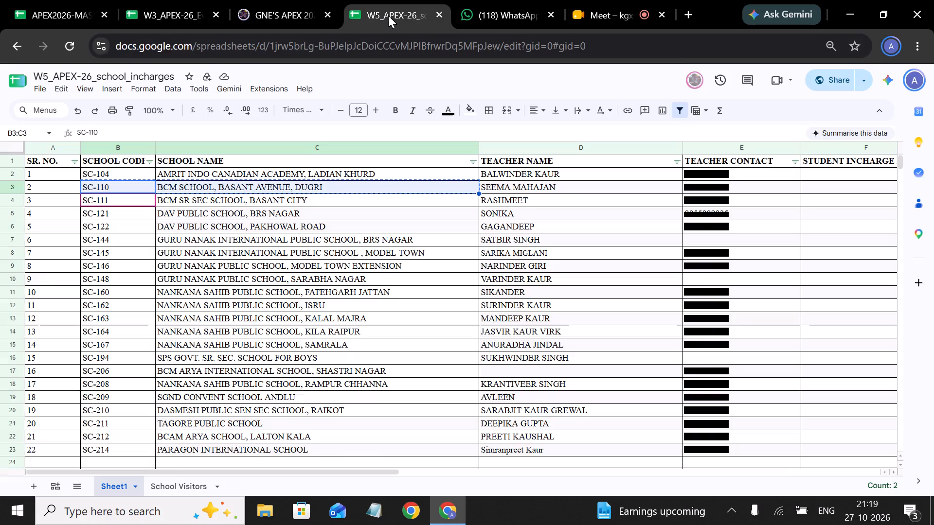
scroll(293, 273, "down", 1)
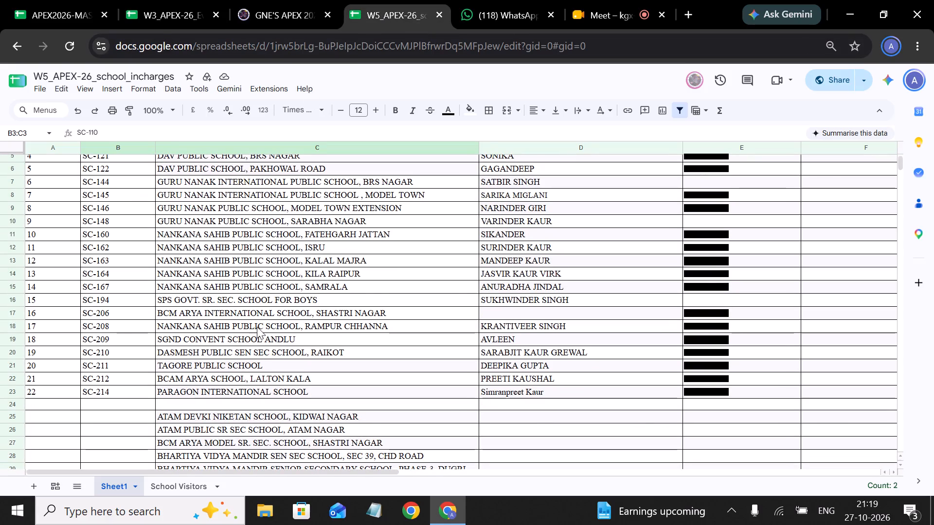
left_click(271, 9)
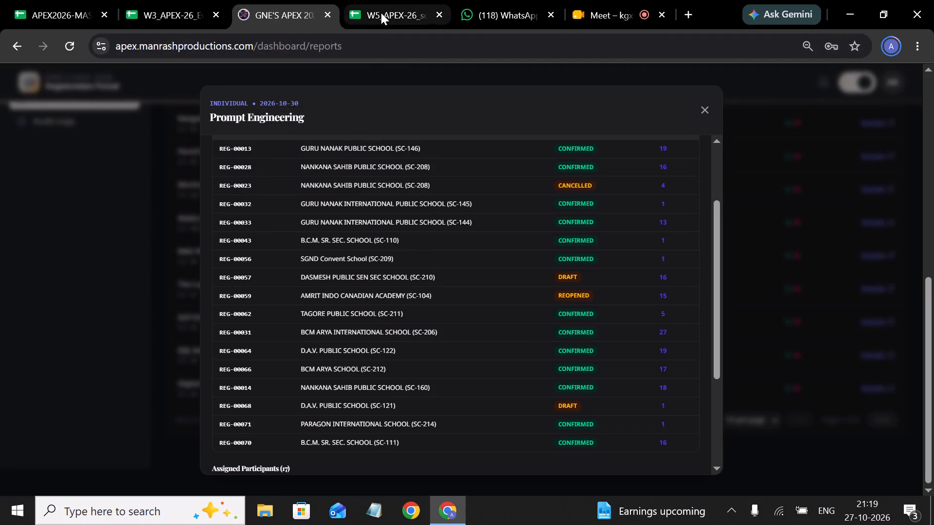
Check Prompt Engineering's assigned participants against its associated registrations by school and registration number.
scroll(397, 300, "down", 2)
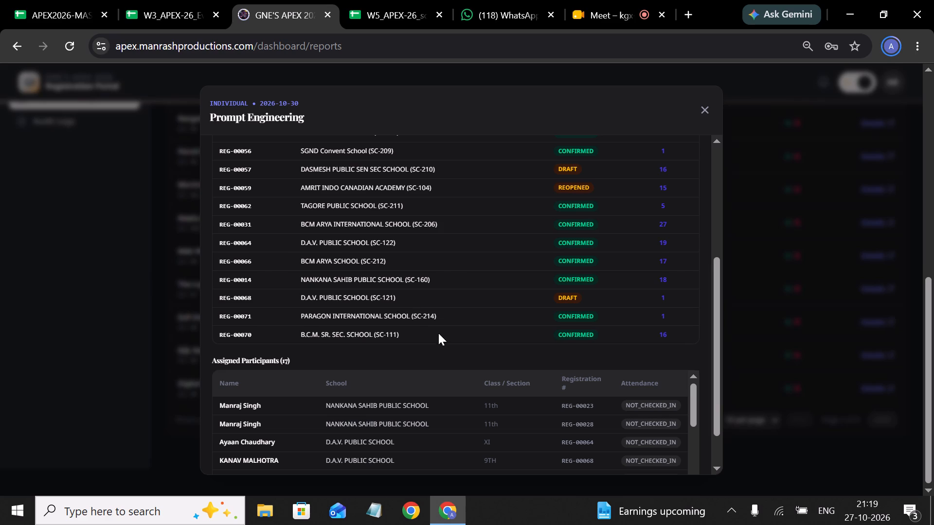
scroll(443, 357, "up", 1)
scroll(443, 357, "down", 1)
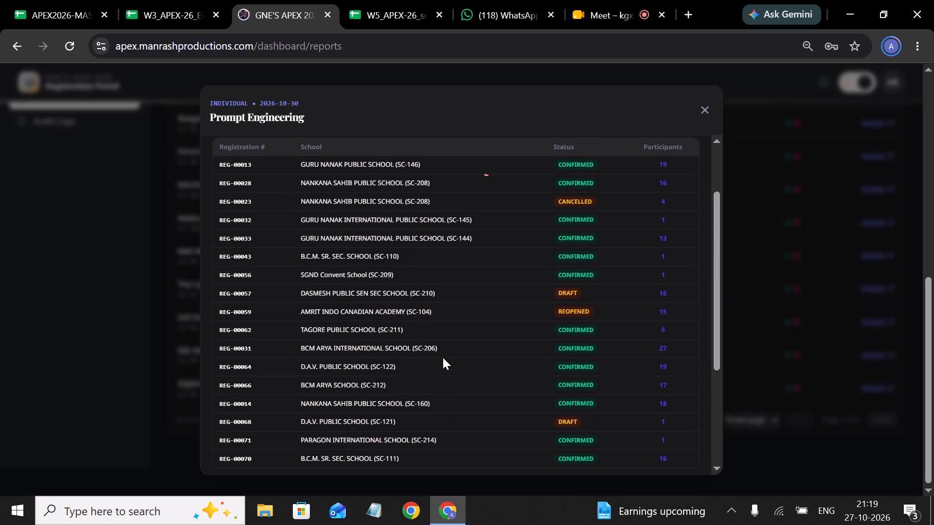
scroll(443, 357, "down", 3)
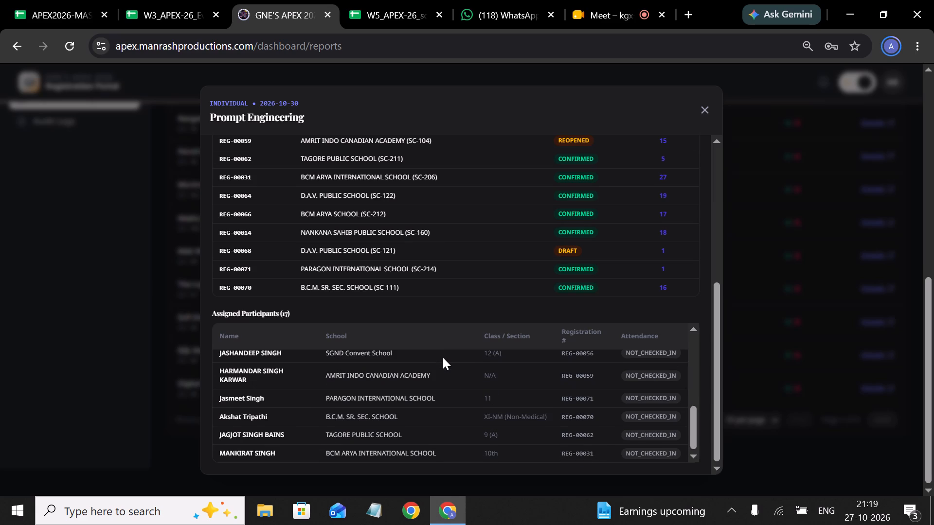
scroll(443, 357, "down", 2)
scroll(415, 397, "up", 3)
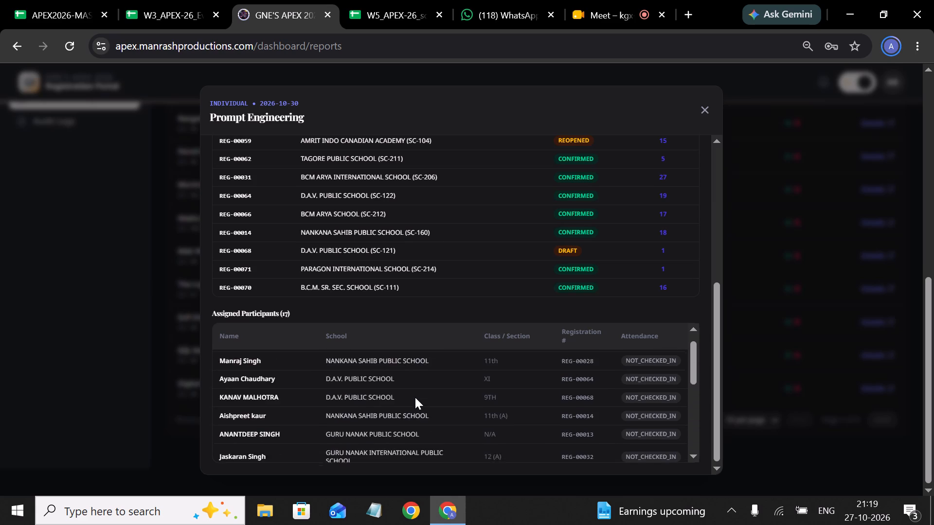
scroll(415, 397, "up", 2)
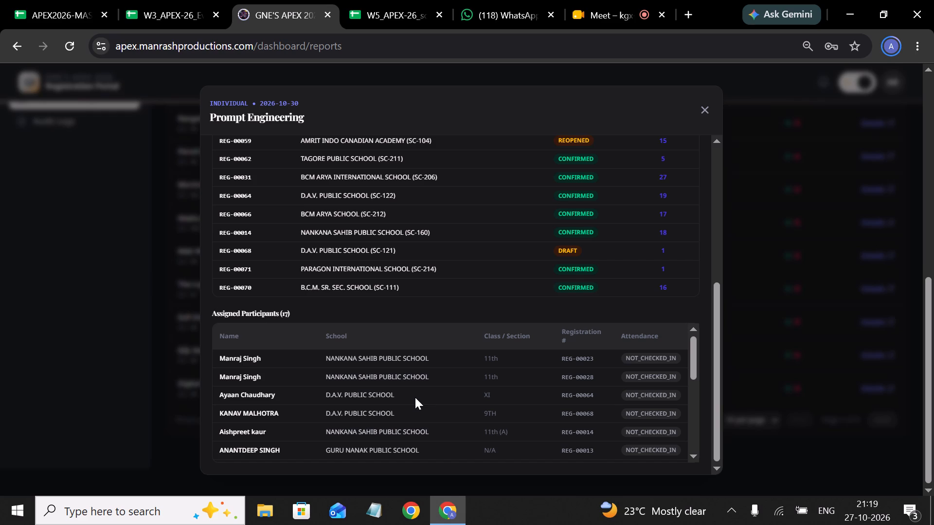
scroll(436, 303, "down", 1)
scroll(423, 245, "right", 1)
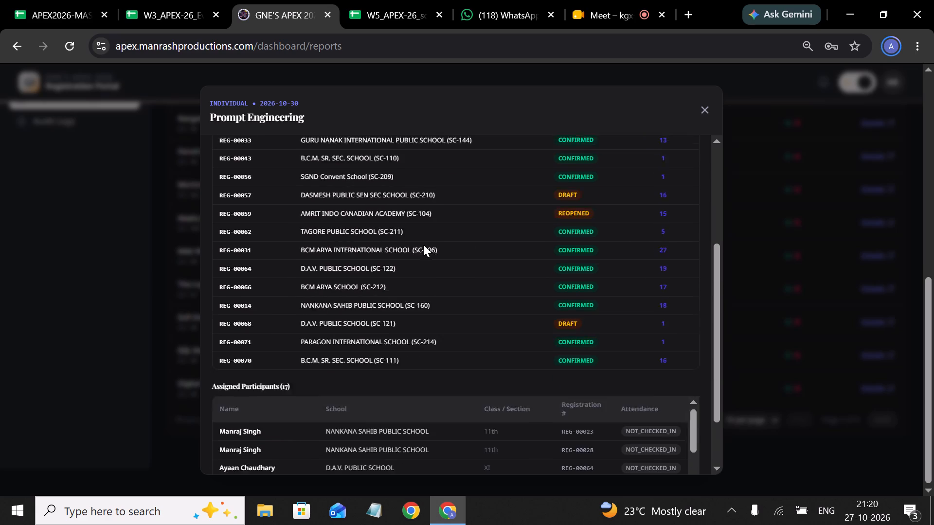
scroll(423, 245, "right", 1)
scroll(427, 322, "down", 2)
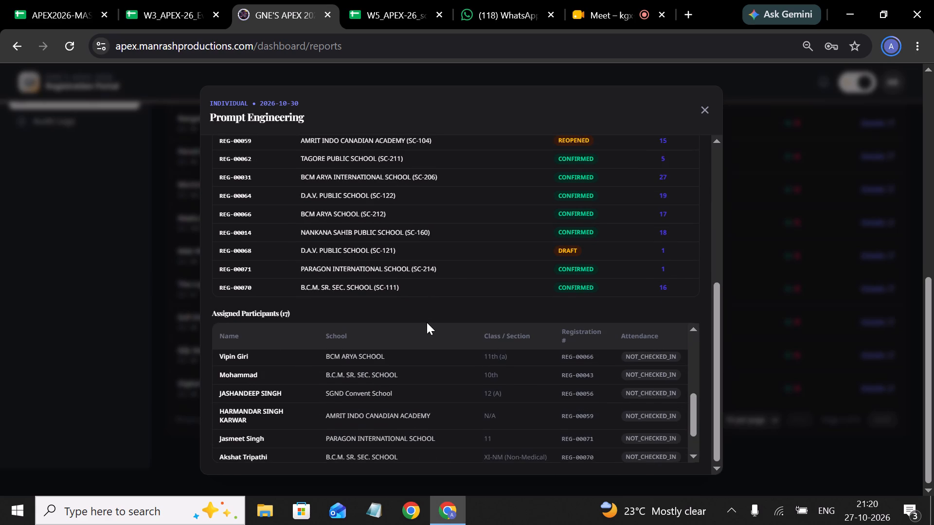
scroll(427, 322, "up", 3)
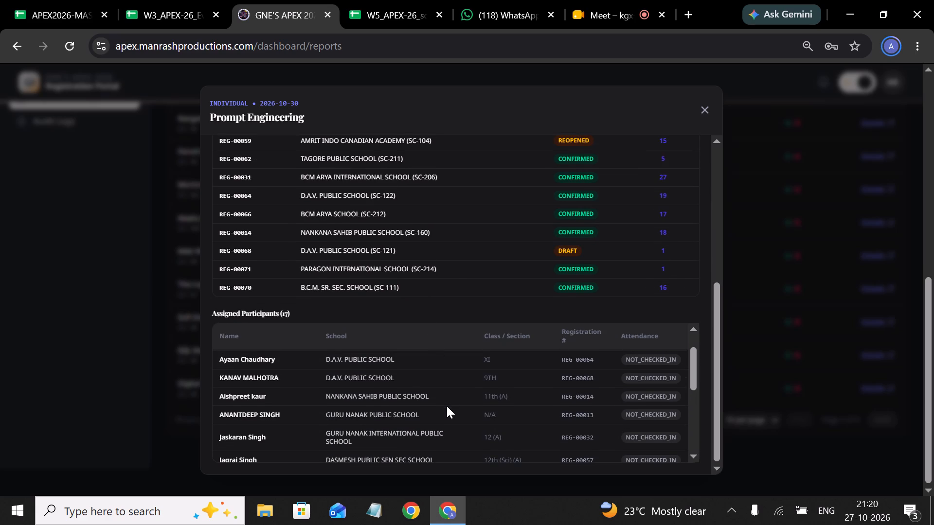
scroll(447, 406, "up", 1)
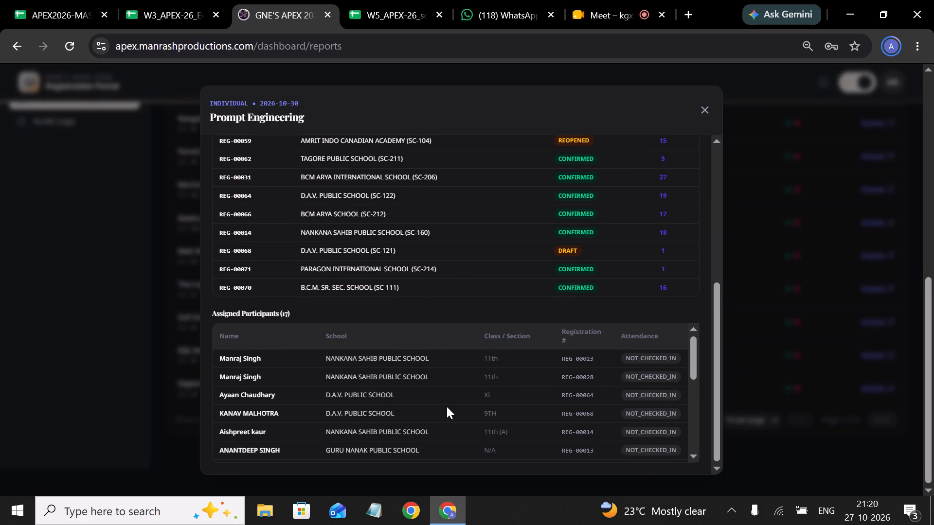
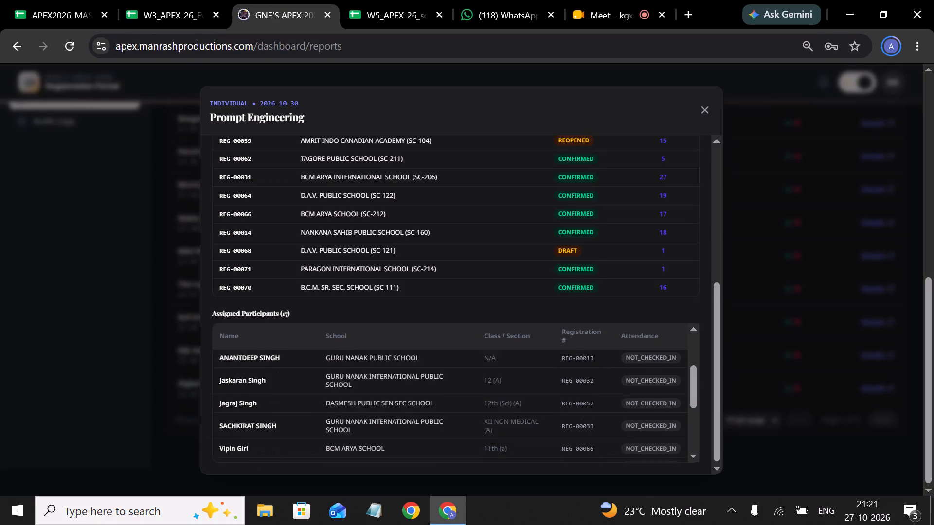
Copy all of Prompt Engineering's assigned participants with their school, class, registration number and attendance from the report details.
scroll(415, 402, "up", 1)
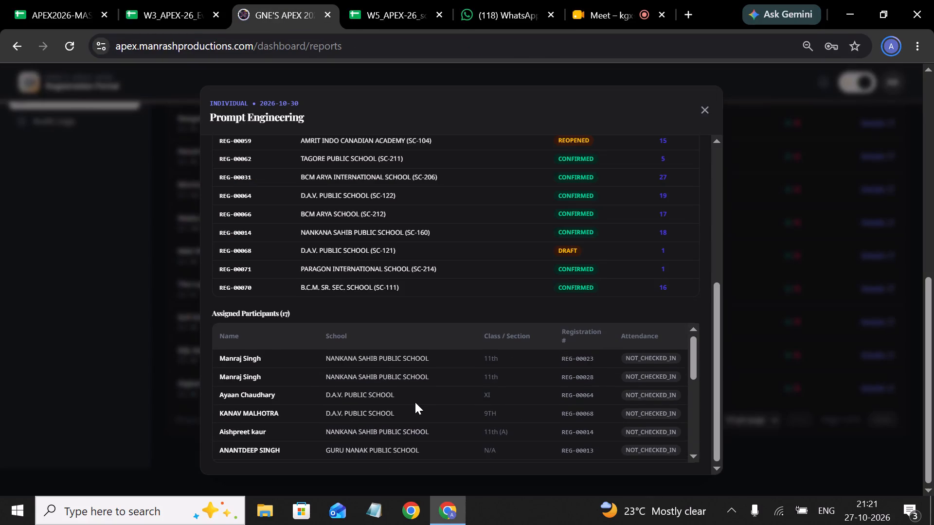
scroll(415, 402, "down", 3)
scroll(415, 402, "up", 5)
scroll(427, 380, "down", 3)
left_click_drag(218, 355, 483, 462)
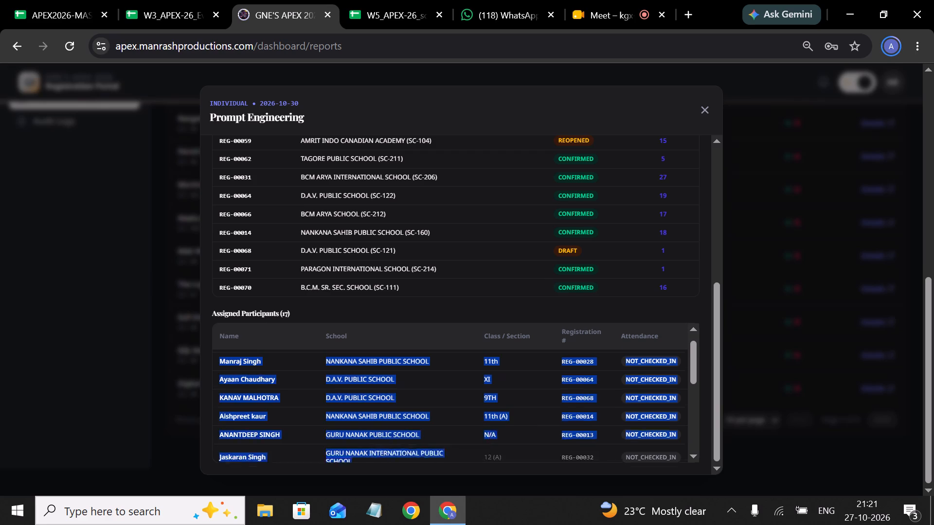
left_click_drag(483, 462, 482, 492)
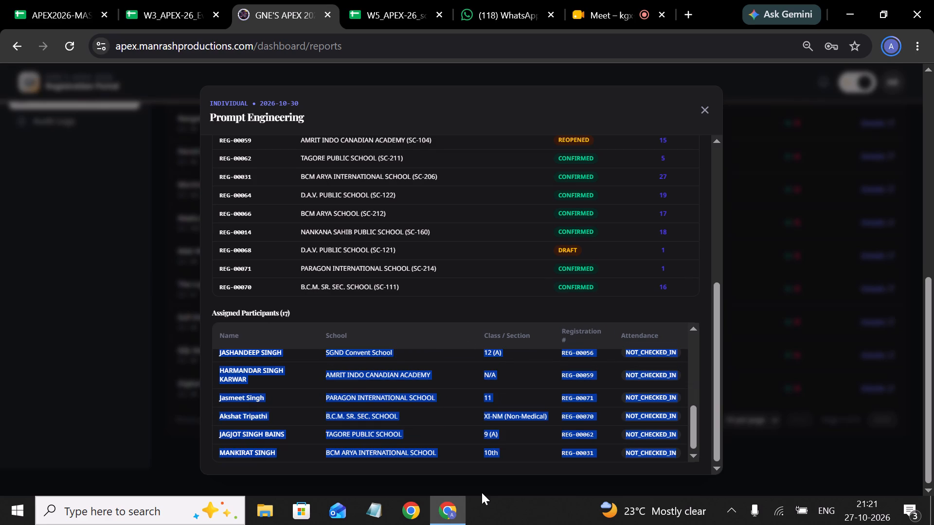
left_click_drag(482, 492, 676, 453)
left_click_drag(676, 453, 685, 455)
scroll(444, 374, "up", 3)
scroll(444, 374, "down", 4)
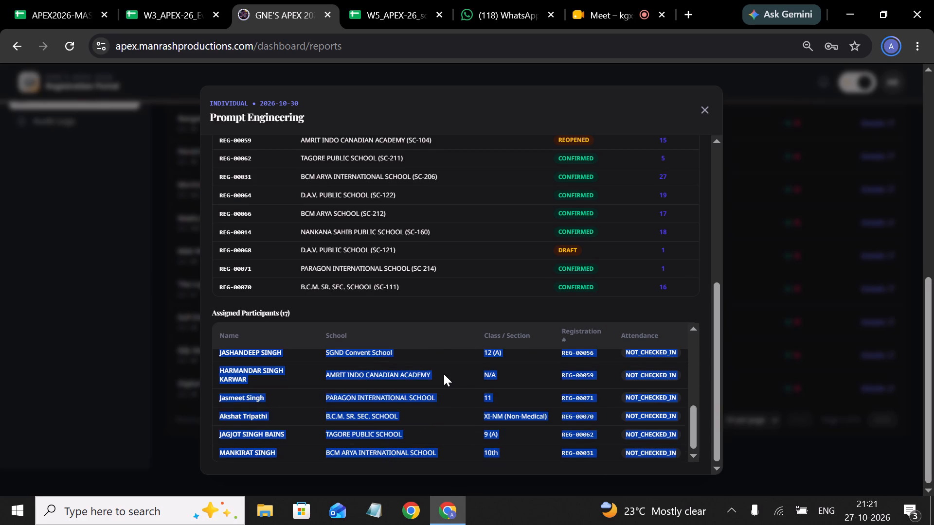
scroll(444, 374, "down", 1)
key("ctrl+c")
In W3_APEX-26_Event_Wise, clear the staged SC-110 participant data in A1:G20 of Sheet14 and delete that sheet.
left_click(173, 0)
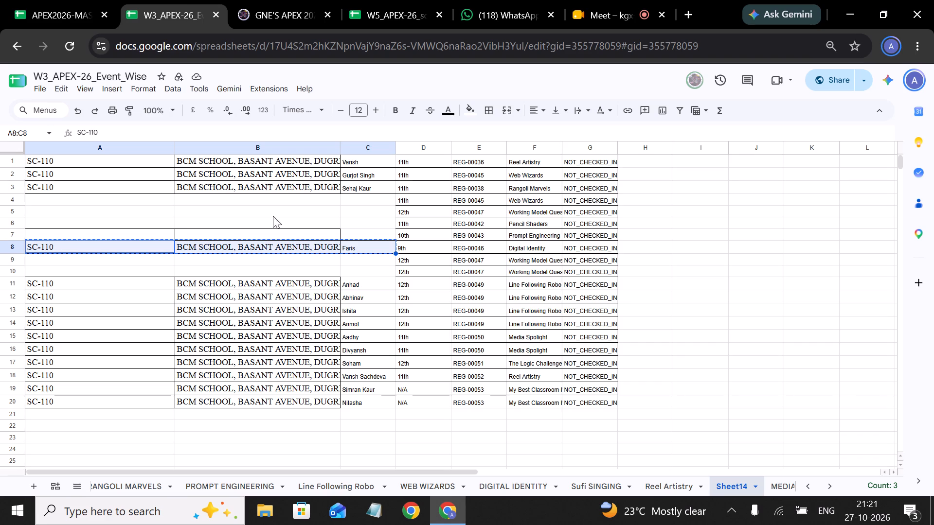
scroll(269, 283, "up", 1)
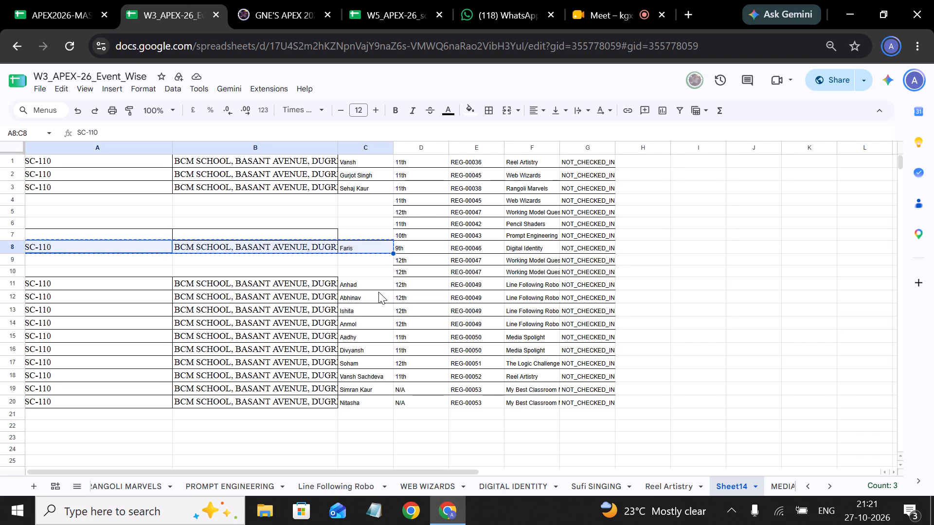
scroll(378, 292, "right", 2)
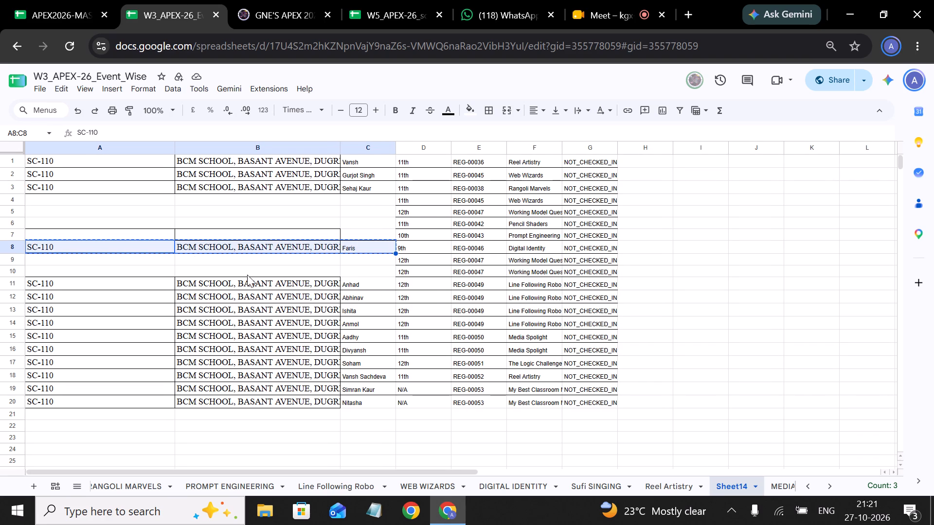
left_click_drag(36, 165, 375, 307)
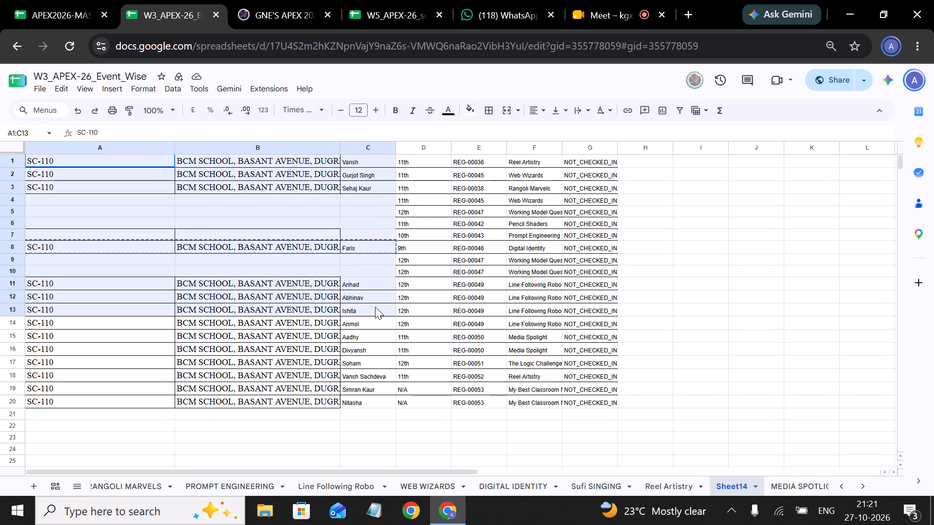
left_click_drag(375, 307, 590, 404)
key("BackSpace")
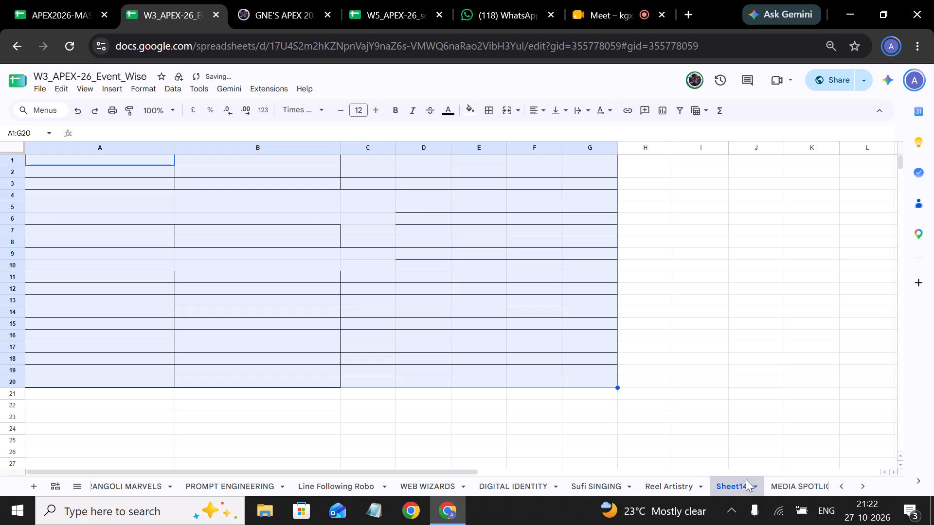
right_click(746, 479)
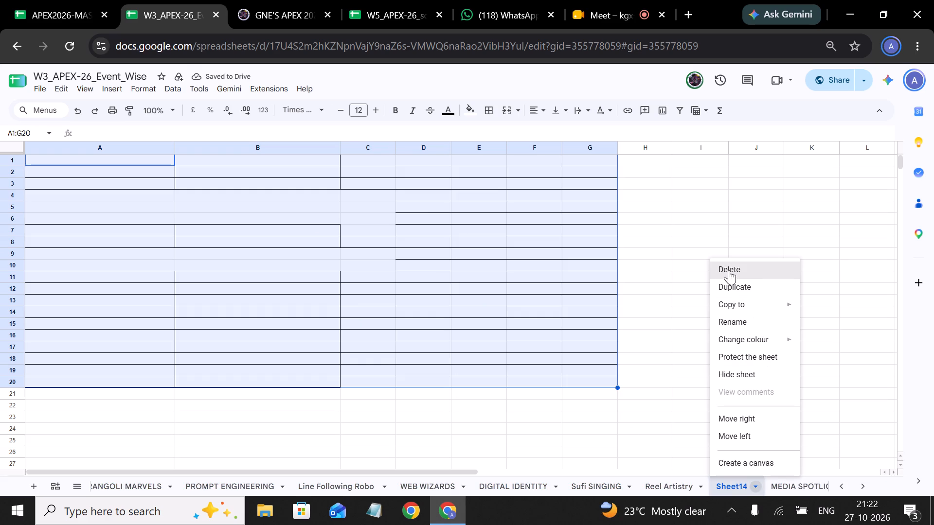
left_click(729, 270)
left_click(587, 304)
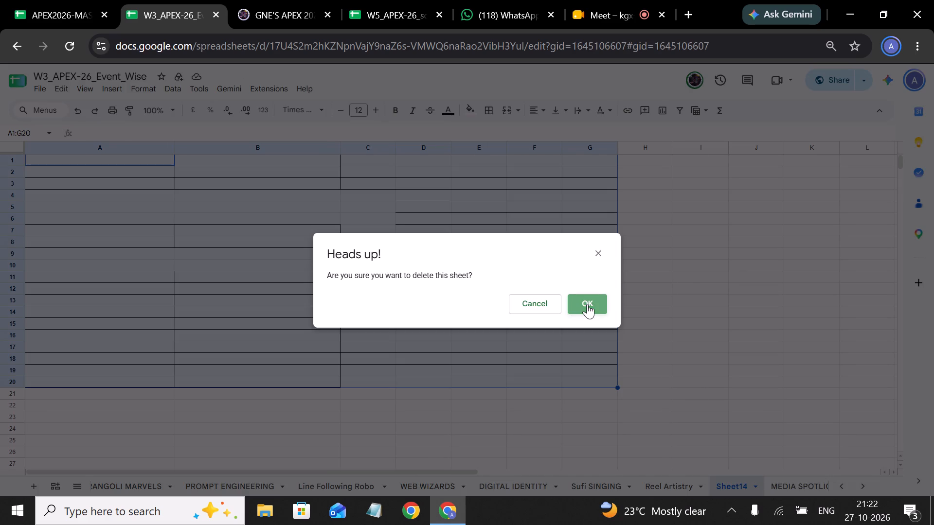
Open the RANGOLI MARVELS event sheet and look through the neighbouring event sheets.
scroll(351, 260, "right", 2)
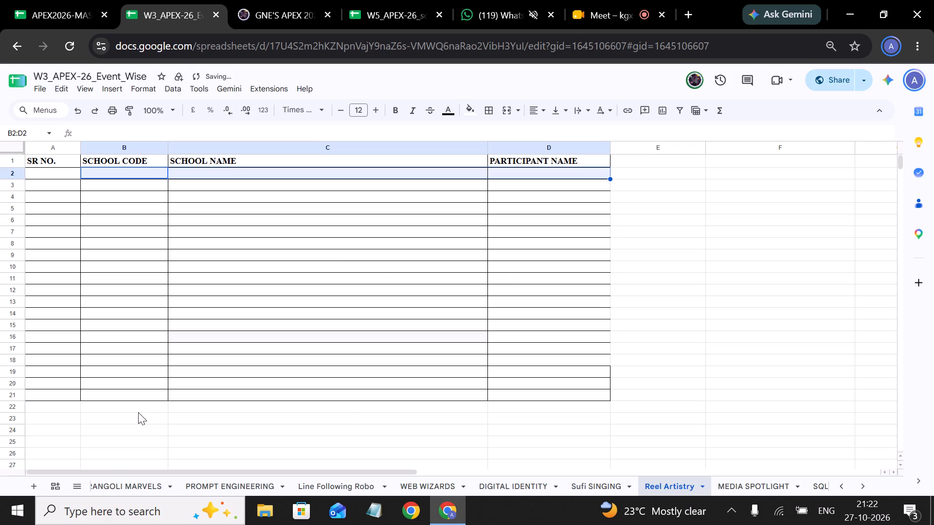
left_click(115, 489)
scroll(115, 489, "right", 7)
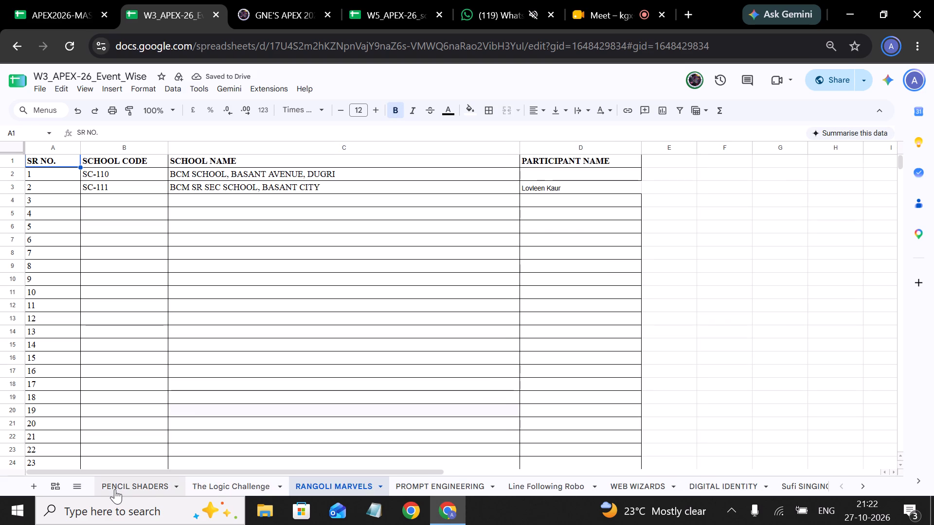
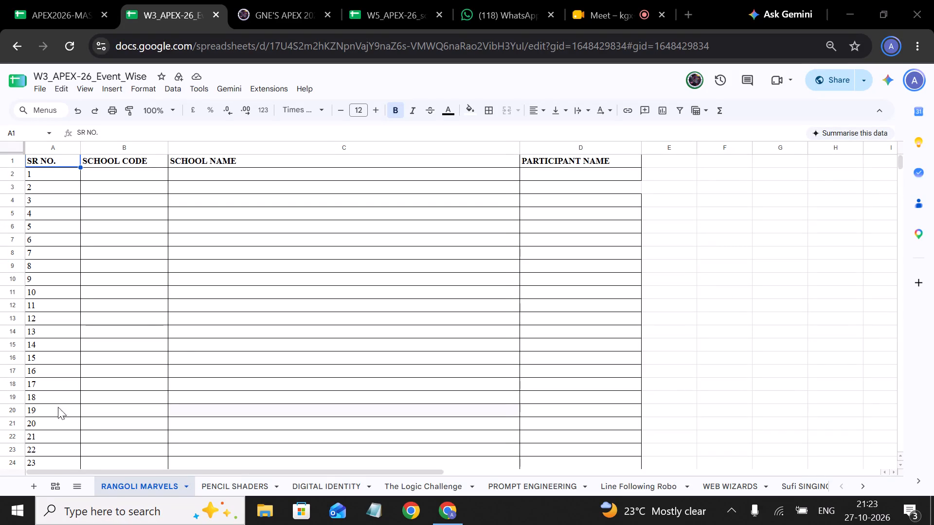
Look through the event sheets from RANGOLI MARVELS to Sufi SINGING to check that their participant rows are cleared.
scroll(110, 221, "down", 2)
scroll(110, 230, "up", 4)
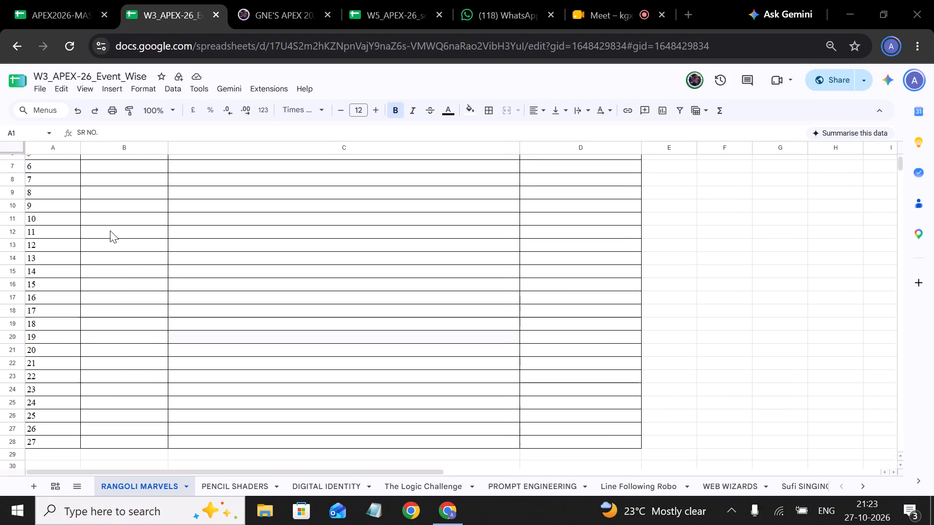
scroll(110, 230, "up", 2)
left_click(260, 484)
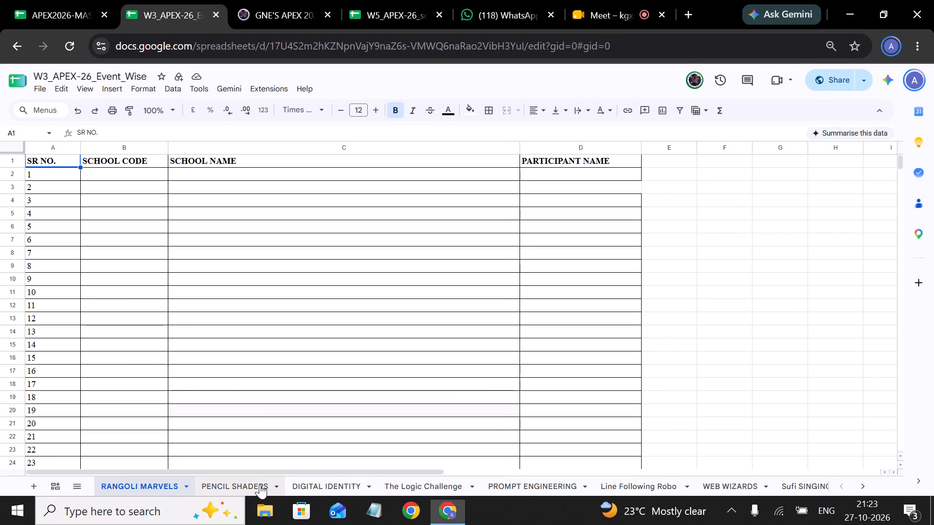
left_click(330, 486)
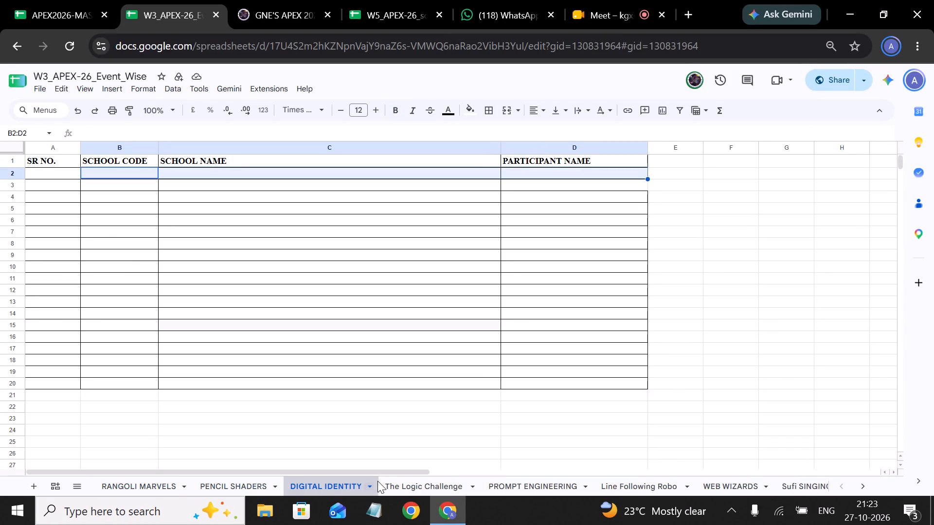
left_click(394, 481)
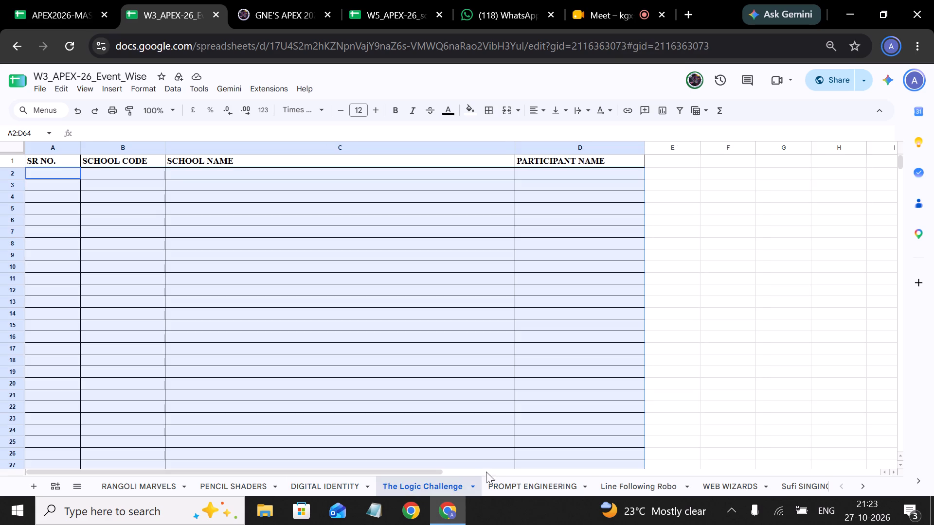
left_click(836, 432)
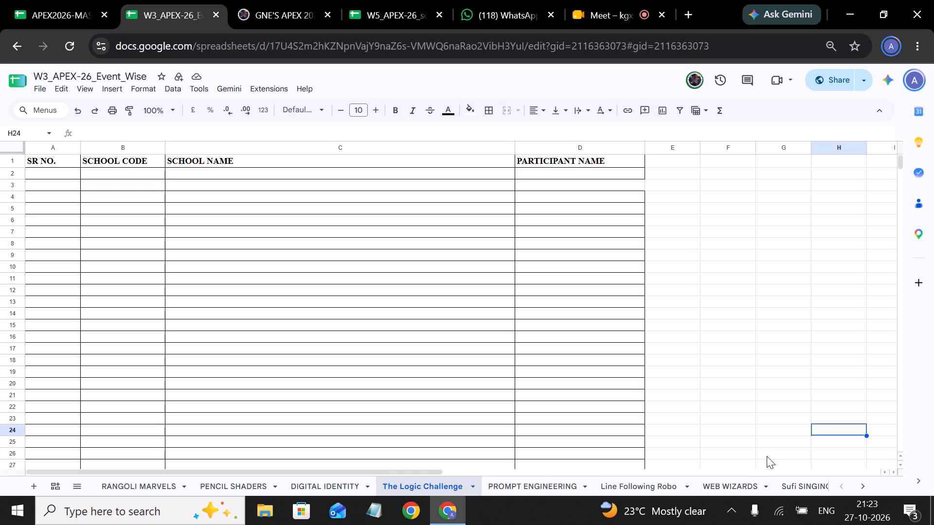
left_click(545, 495)
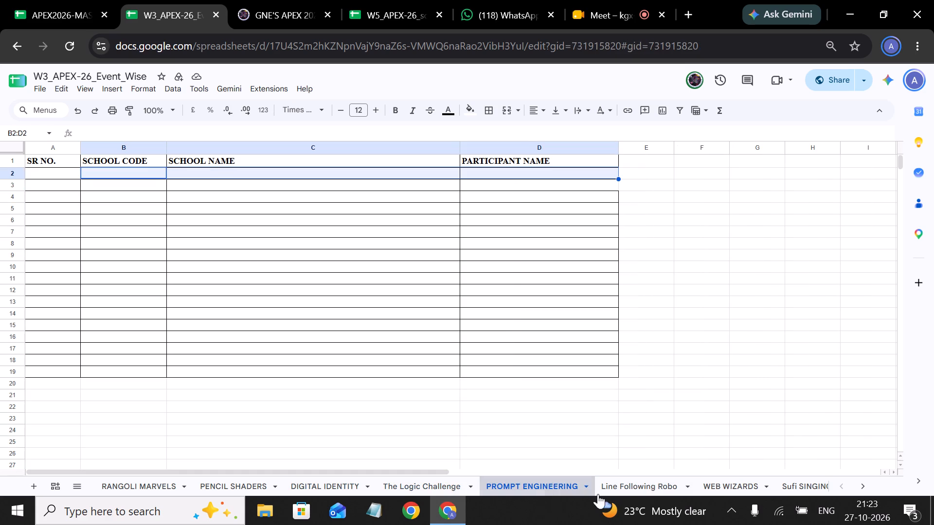
left_click(635, 488)
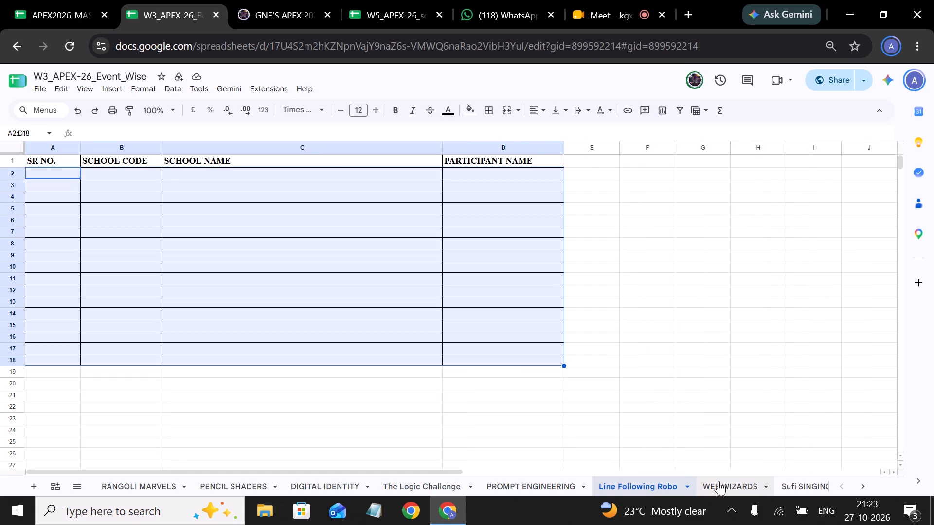
left_click(718, 481)
left_click(799, 482)
Check the remaining event sheets, including MEDIA SPOTLIGHT, WORKING MODEL QUEST, My Best Classroom Mnagement Trick and Mime, for leftover participant entries.
scroll(799, 482, "left", 2)
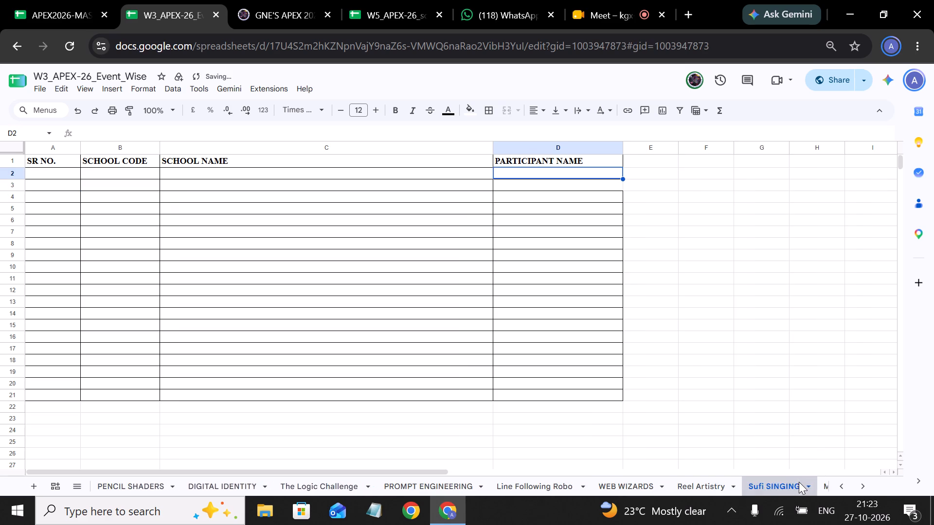
scroll(799, 482, "left", 3)
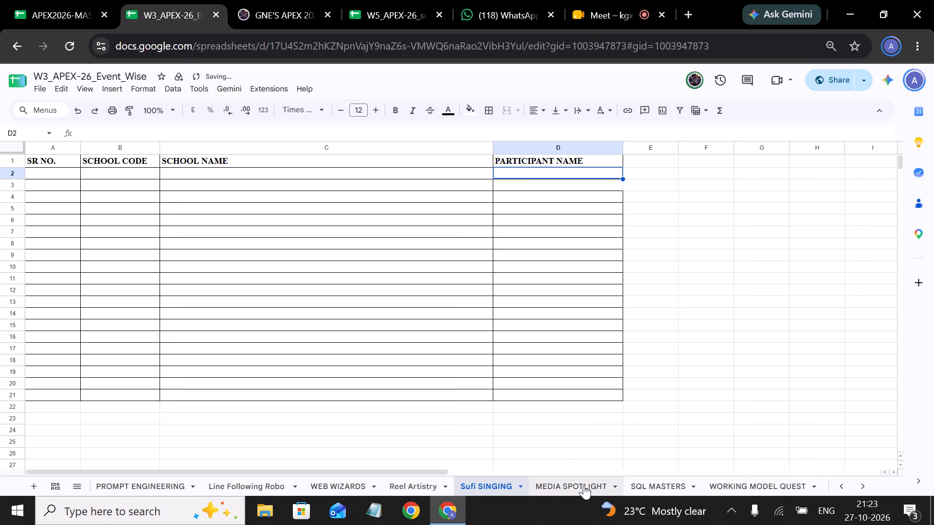
left_click(584, 485)
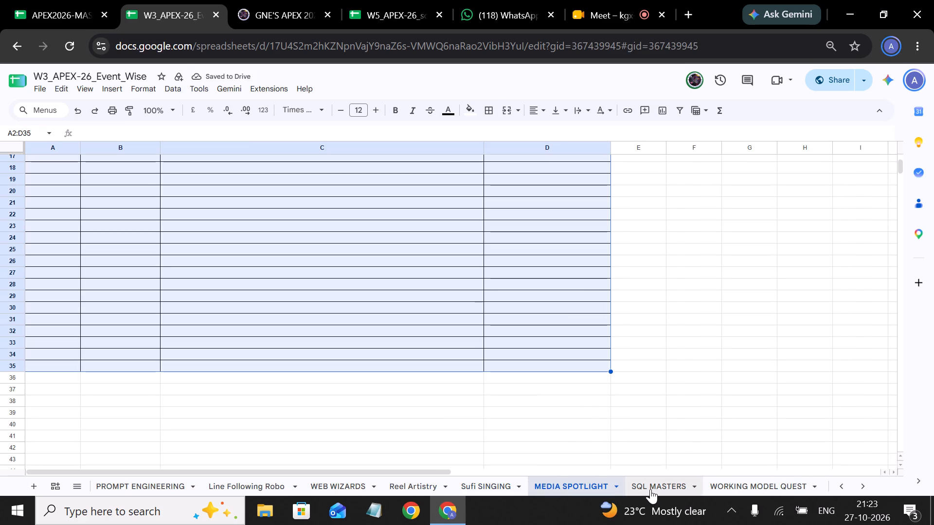
left_click(636, 467)
scroll(636, 467, "up", 5)
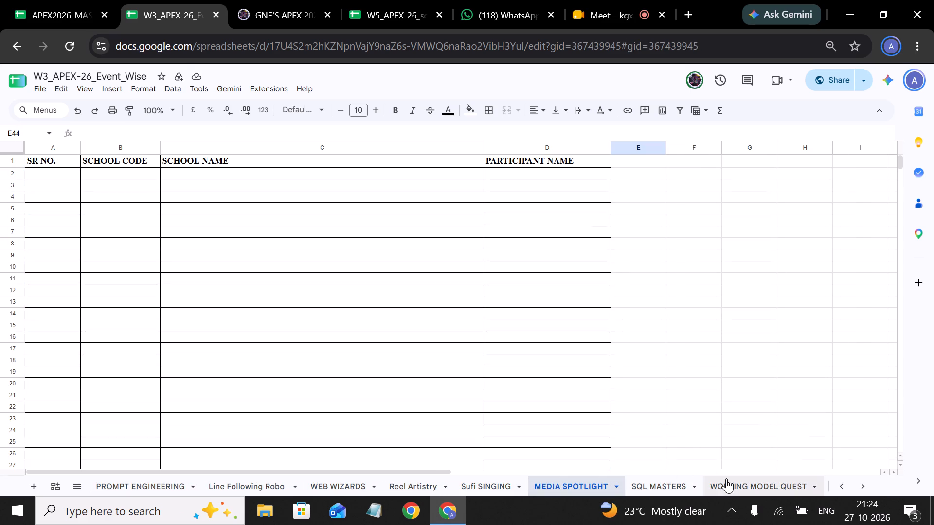
left_click(744, 492)
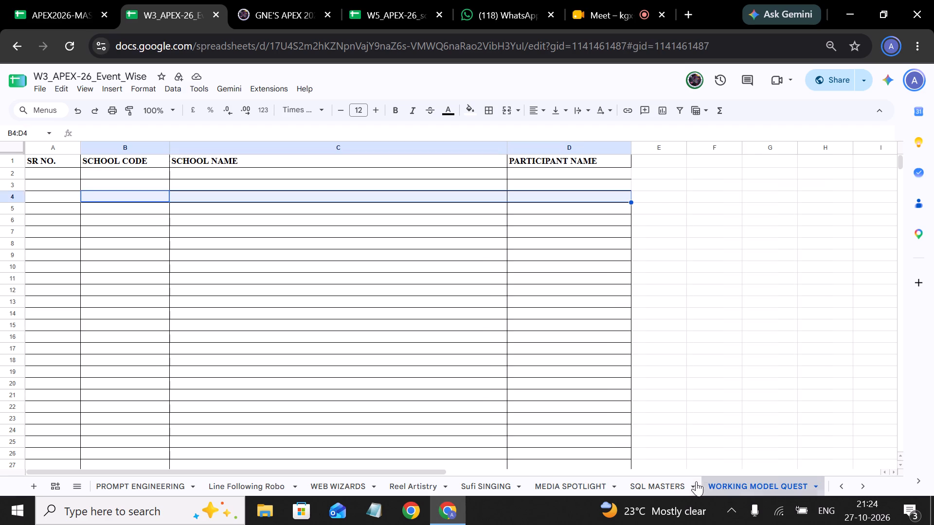
left_click(611, 396)
scroll(611, 396, "left", 5)
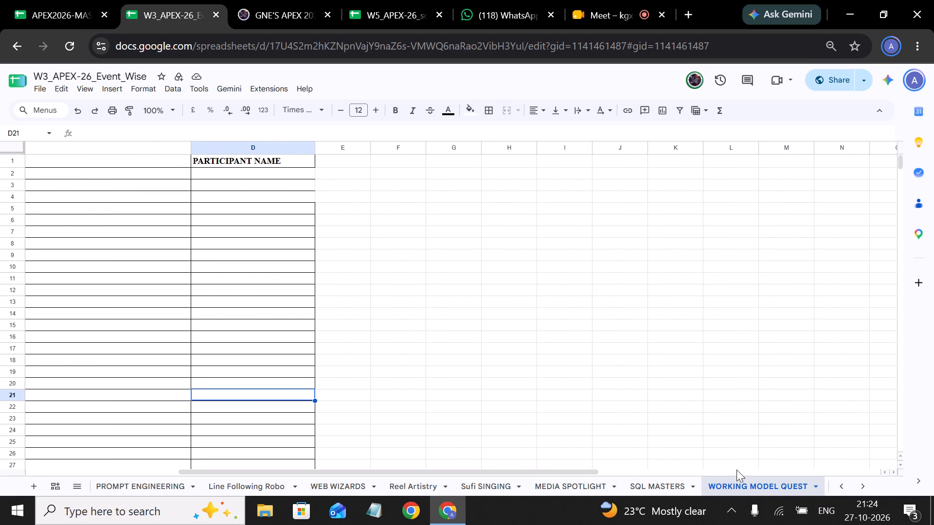
scroll(740, 478, "left", 7)
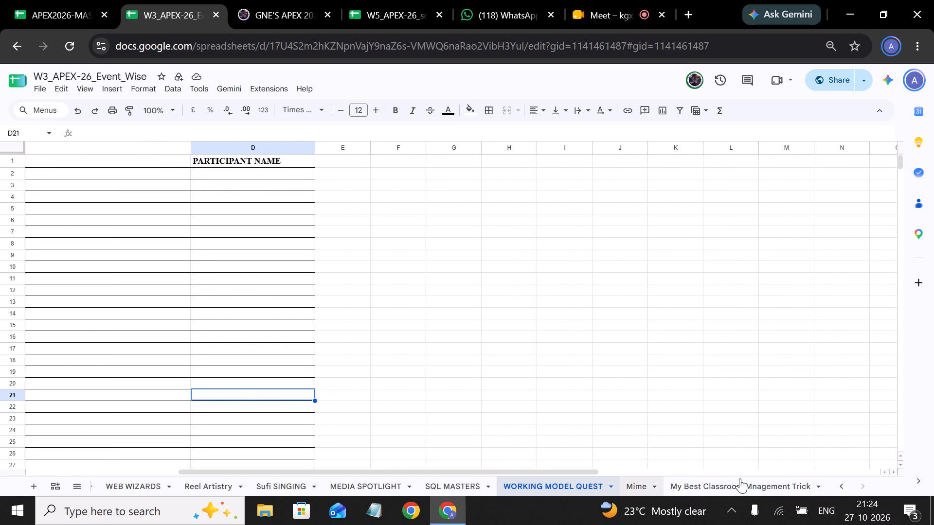
left_click(730, 484)
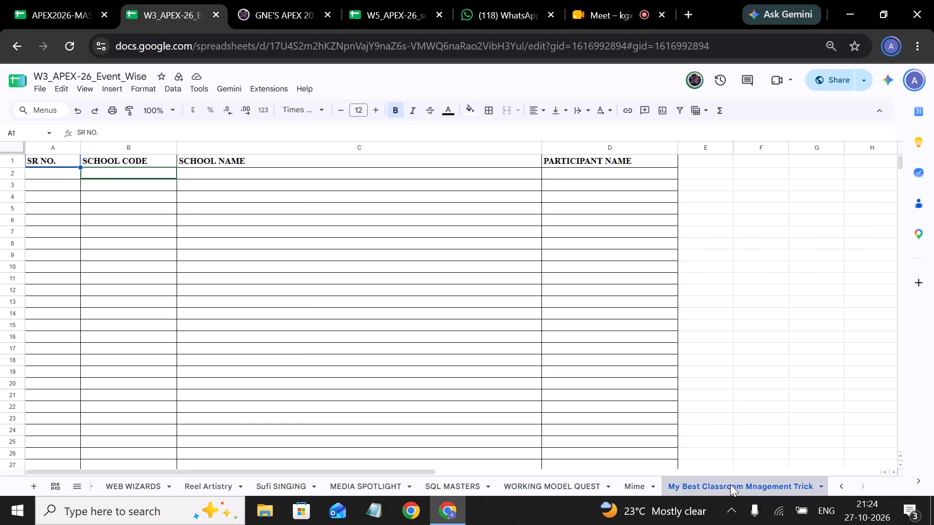
left_click(642, 486)
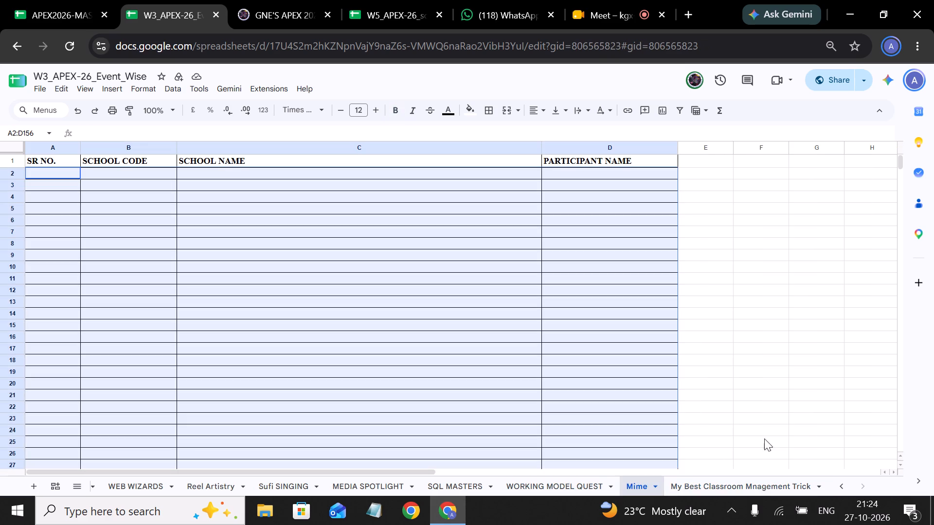
scroll(675, 494, "right", 6)
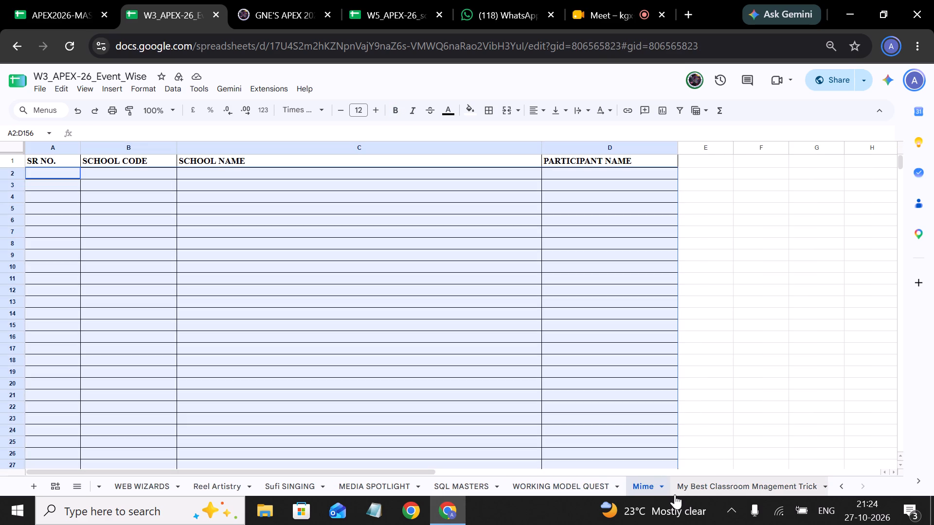
scroll(675, 494, "right", 2)
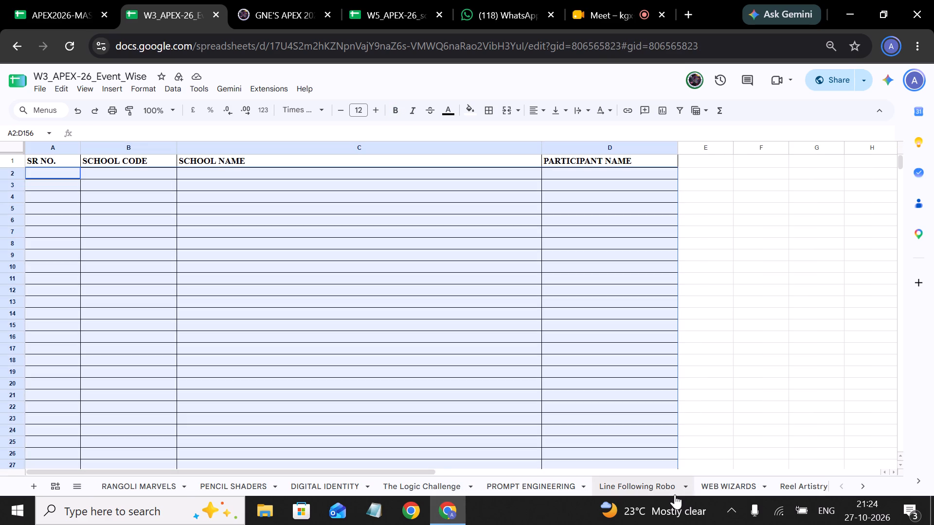
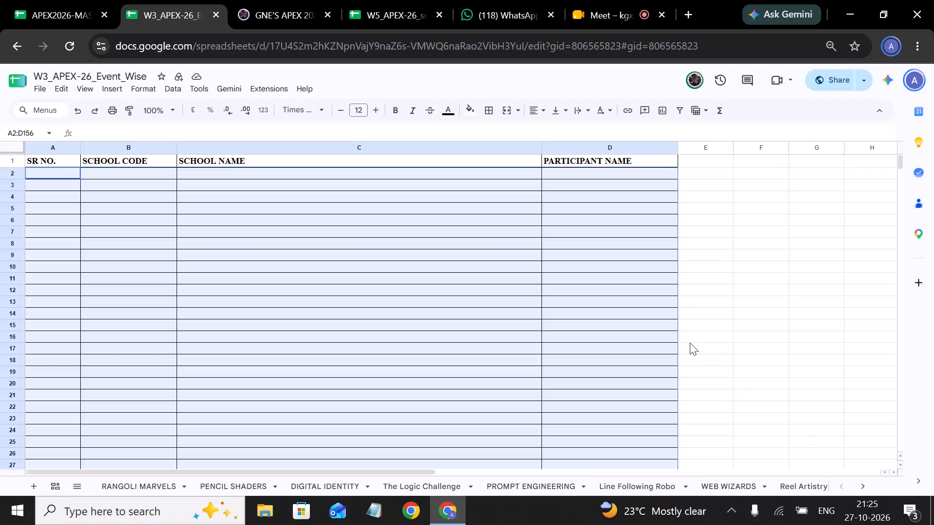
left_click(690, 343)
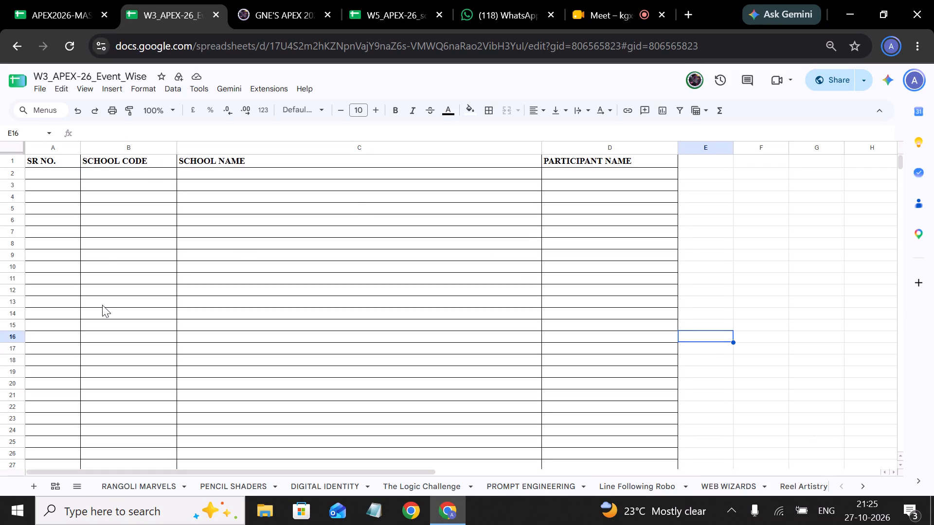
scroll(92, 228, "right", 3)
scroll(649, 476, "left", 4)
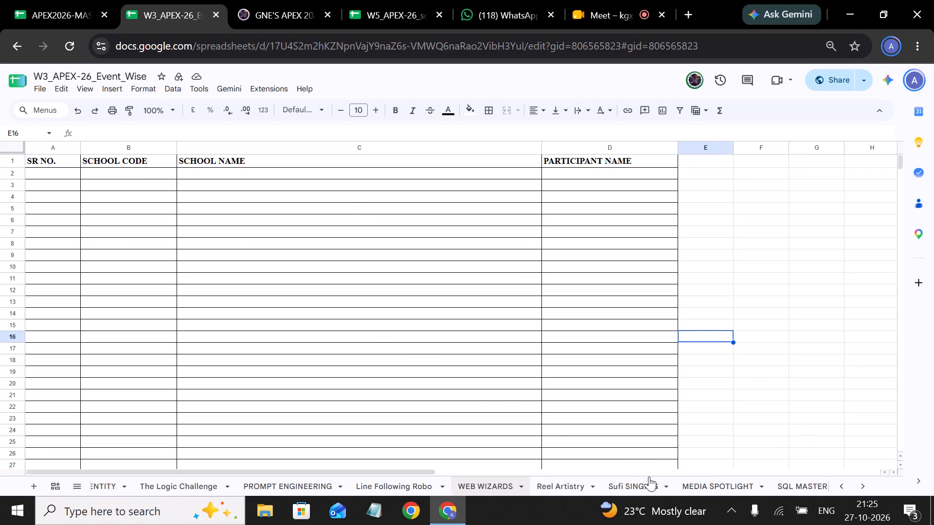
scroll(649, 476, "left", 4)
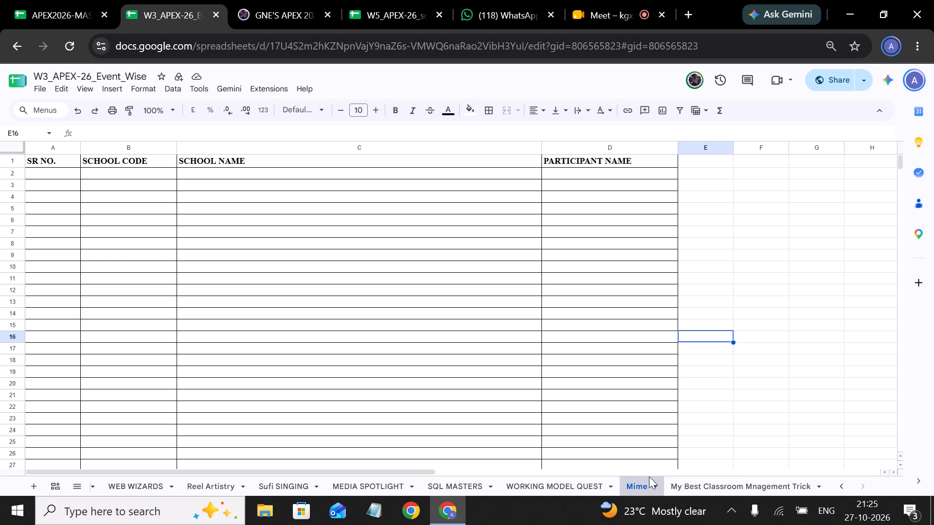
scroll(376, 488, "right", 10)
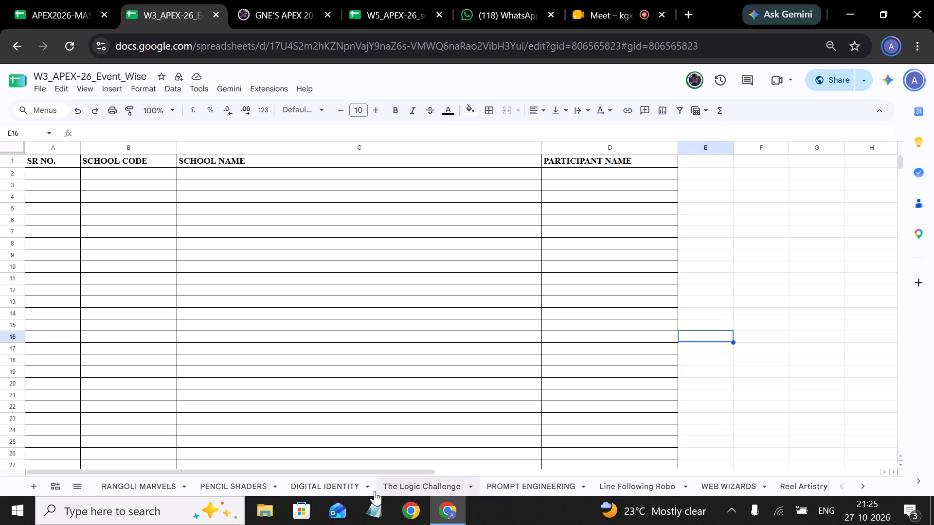
Switch to the GNE'S APEX registration portal and look through the Assigned Participants list for the Prompt Engineering event.
left_click(261, 0)
scroll(338, 373, "up", 5)
scroll(338, 373, "down", 2)
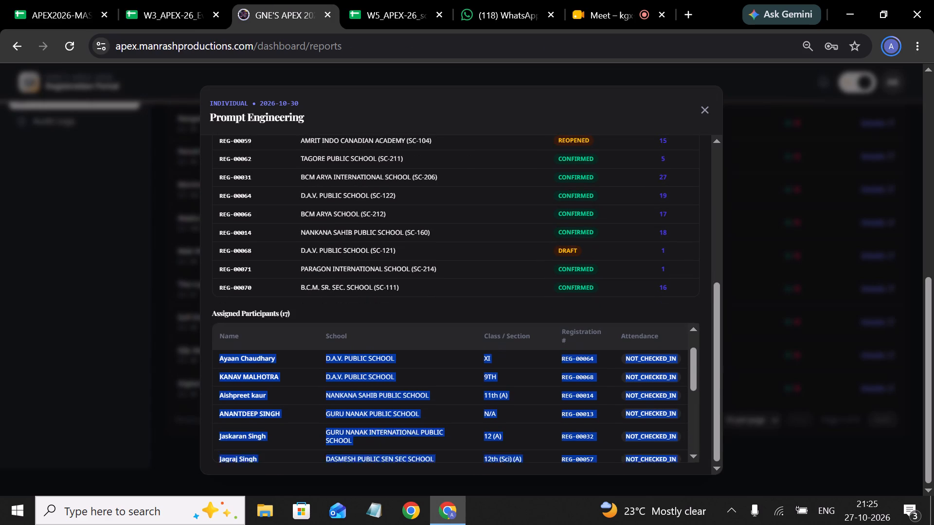
scroll(292, 404, "down", 2)
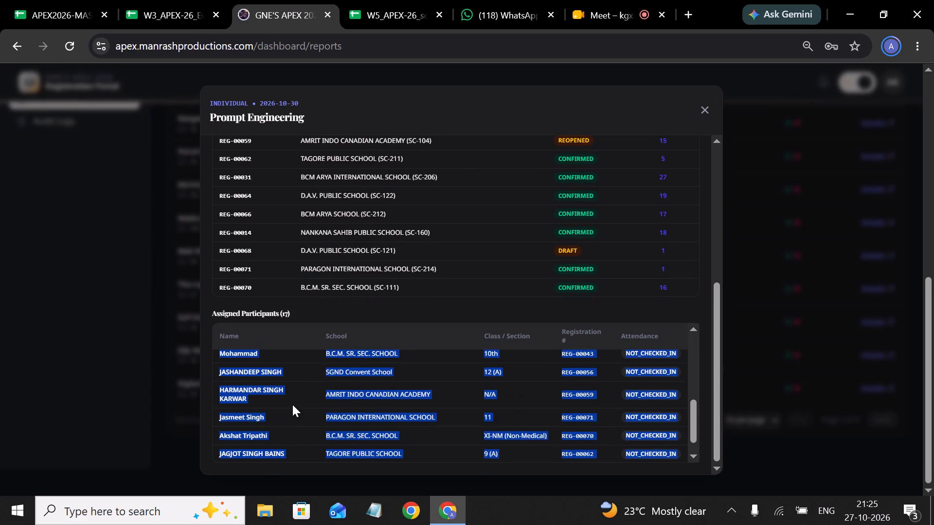
scroll(292, 404, "down", 3)
scroll(292, 404, "up", 3)
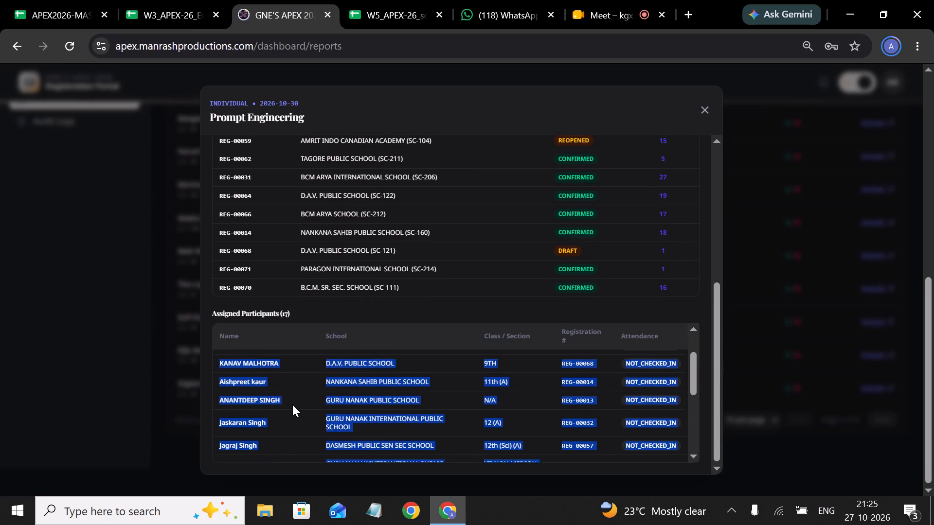
scroll(292, 404, "down", 3)
scroll(292, 404, "up", 1)
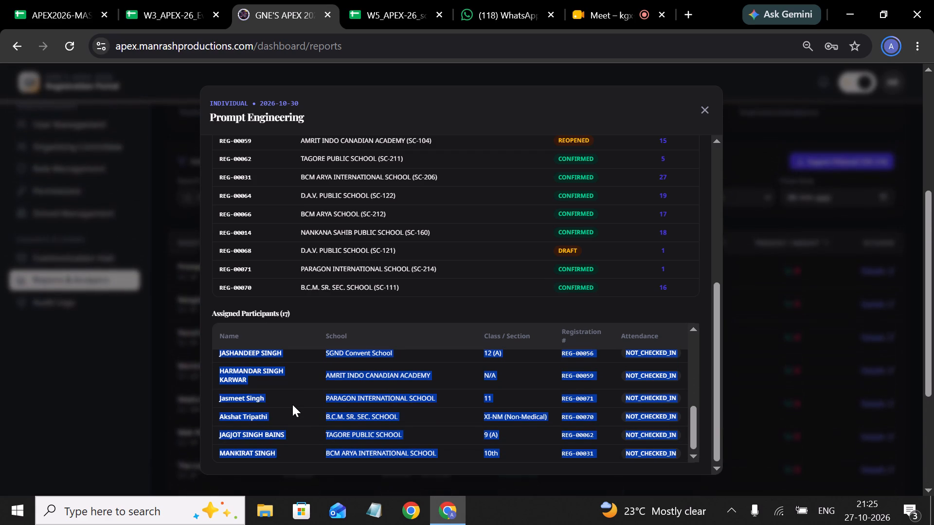
scroll(302, 397, "up", 5)
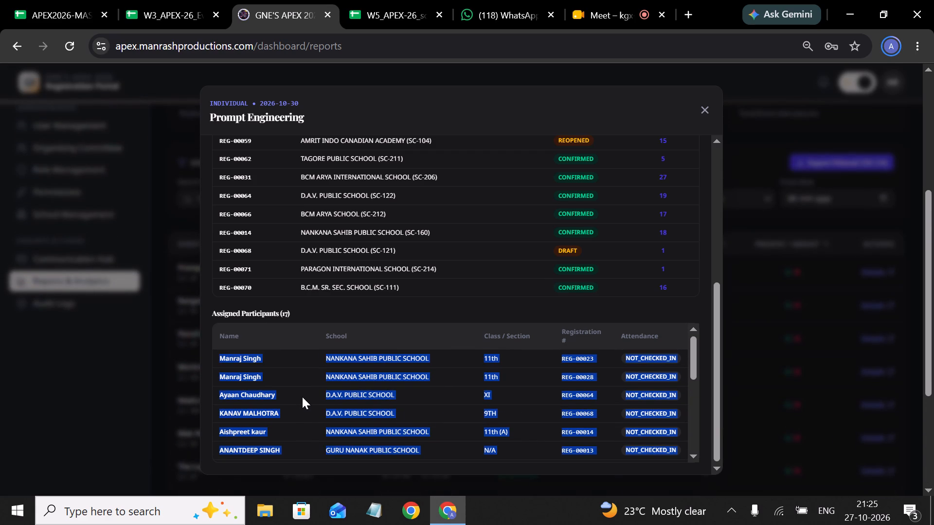
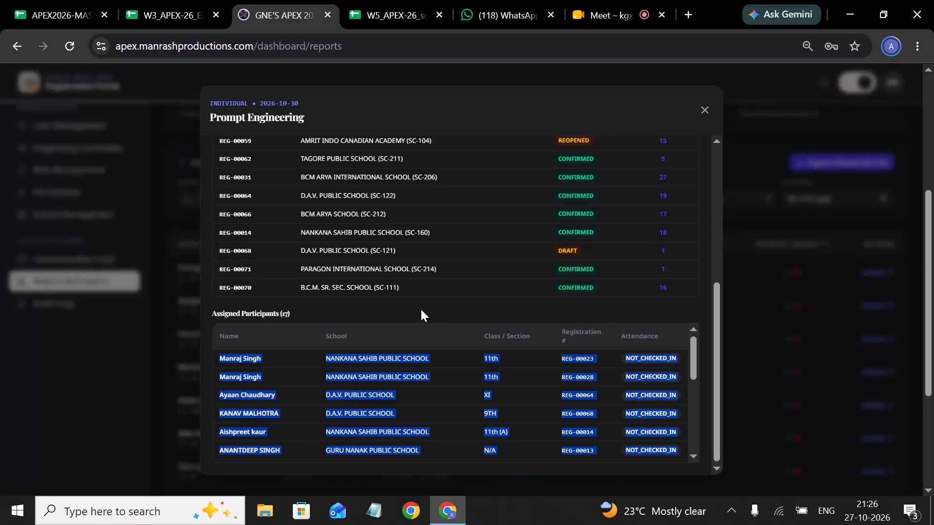
Copy the selected Assigned Participants rows of the Prompt Engineering event and switch to the W3_APEX-26_Event_Wise spreadsheet.
scroll(418, 305, "down", 2)
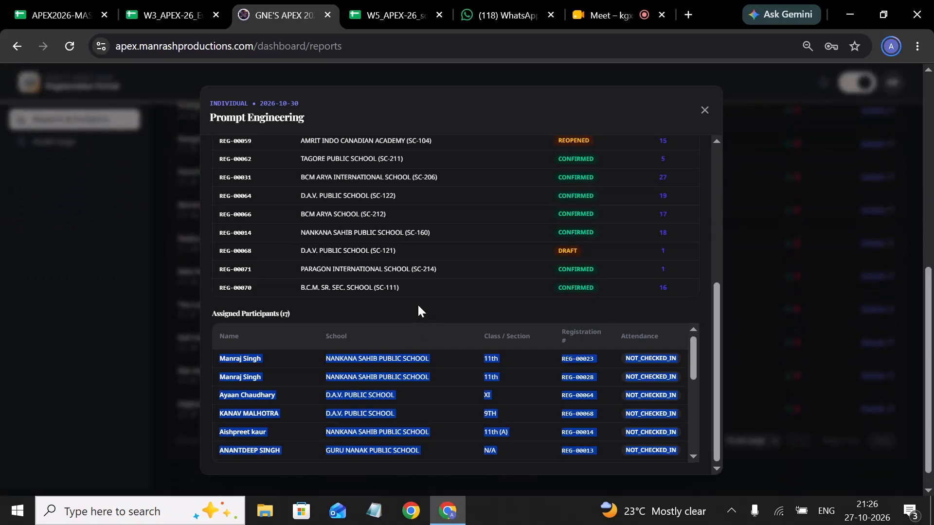
scroll(402, 395, "up", 2)
scroll(402, 395, "down", 3)
scroll(402, 395, "right", 1)
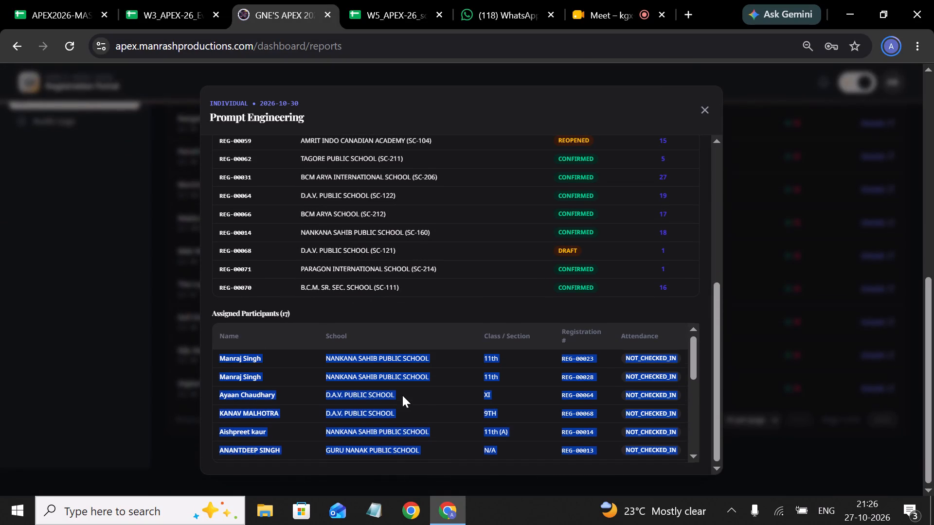
scroll(402, 395, "right", 1)
key("ctrl+c")
left_click(187, 12)
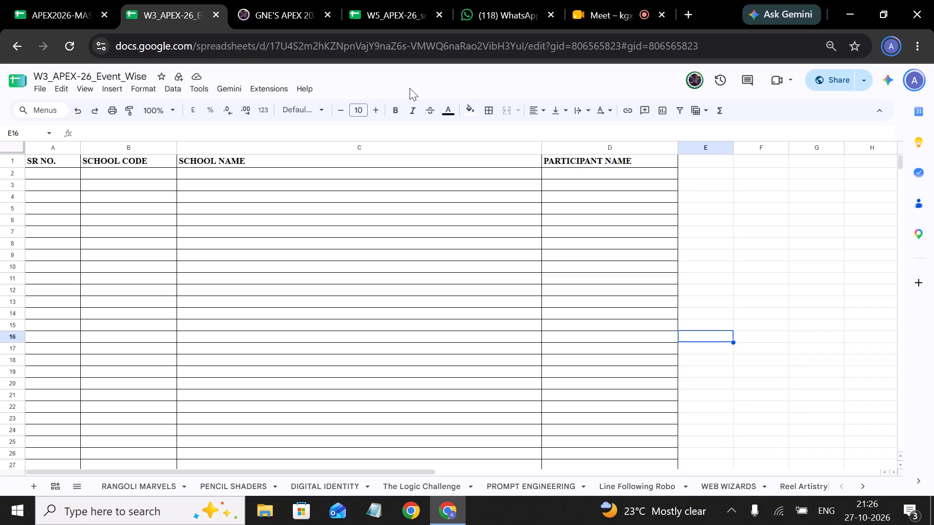
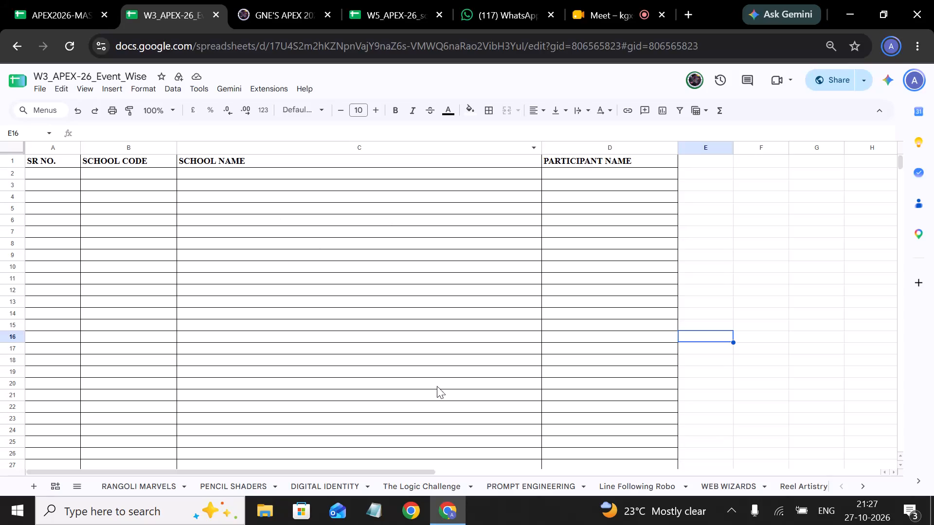
Paste the copied Prompt Engineering participant rows beside the table on the open Mime sheet, starting at cell F2.
left_click(290, 6)
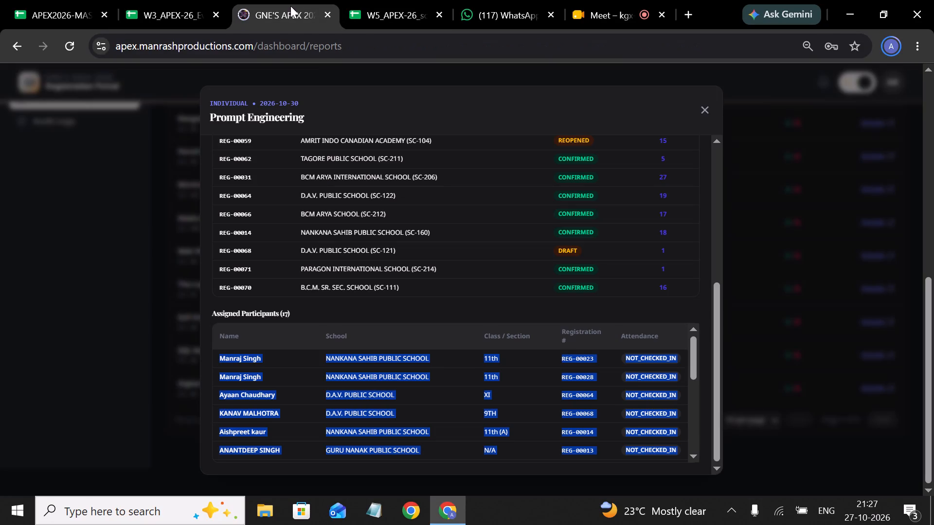
left_click(172, 9)
scroll(565, 337, "left", 2)
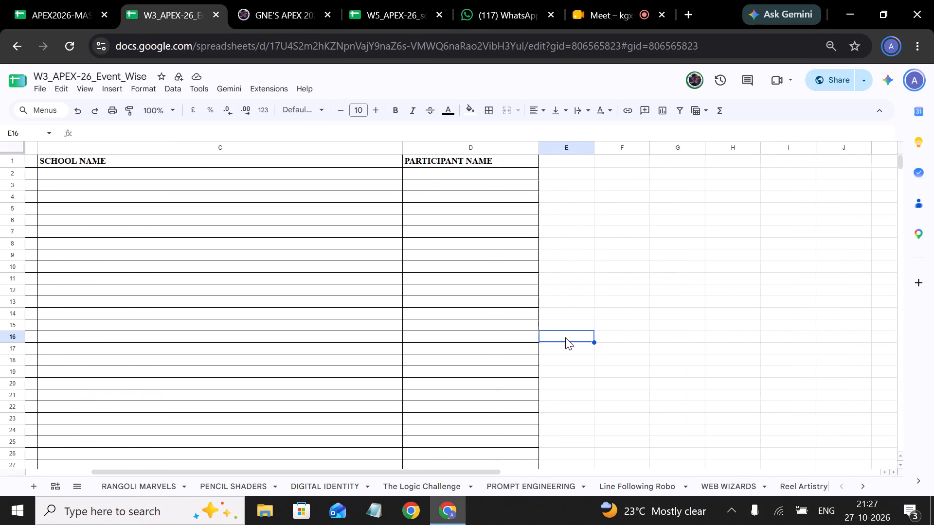
left_click(564, 173)
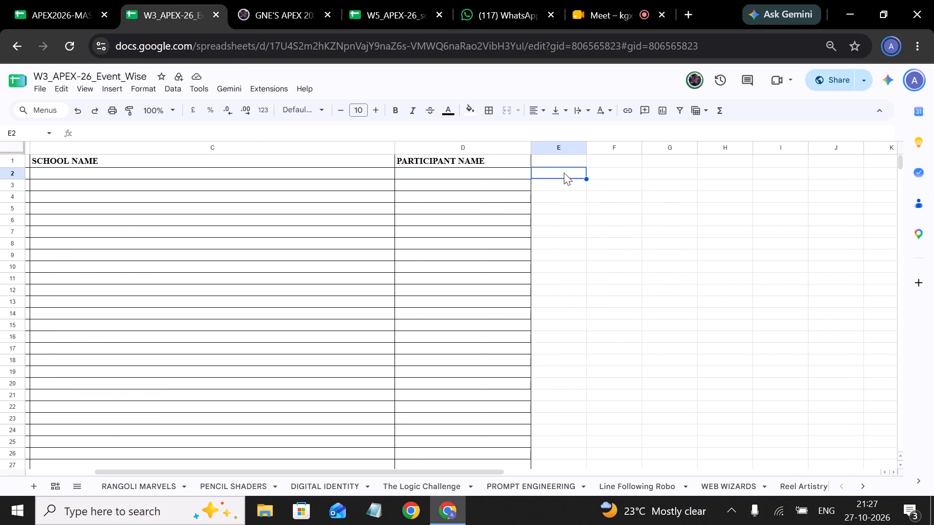
left_click_drag(593, 175, 727, 282)
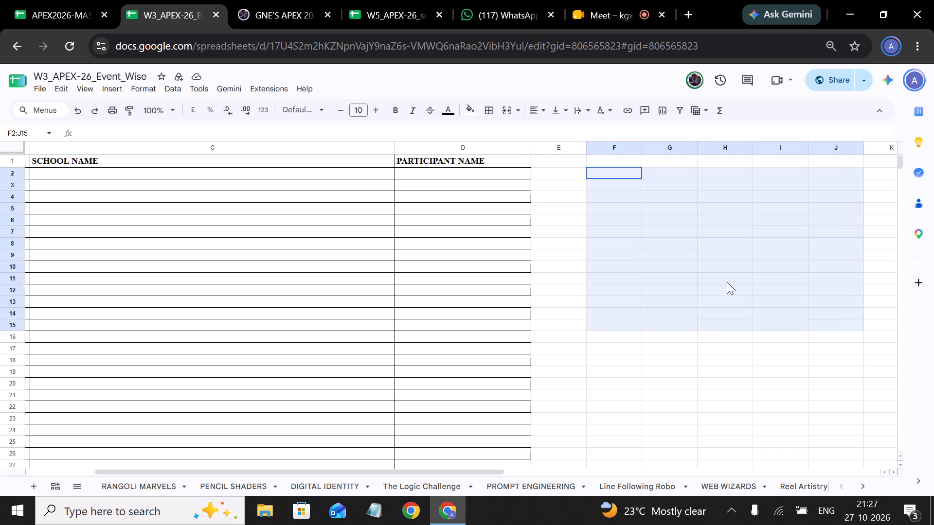
left_click_drag(727, 282, 614, 170)
key("ctrl+v")
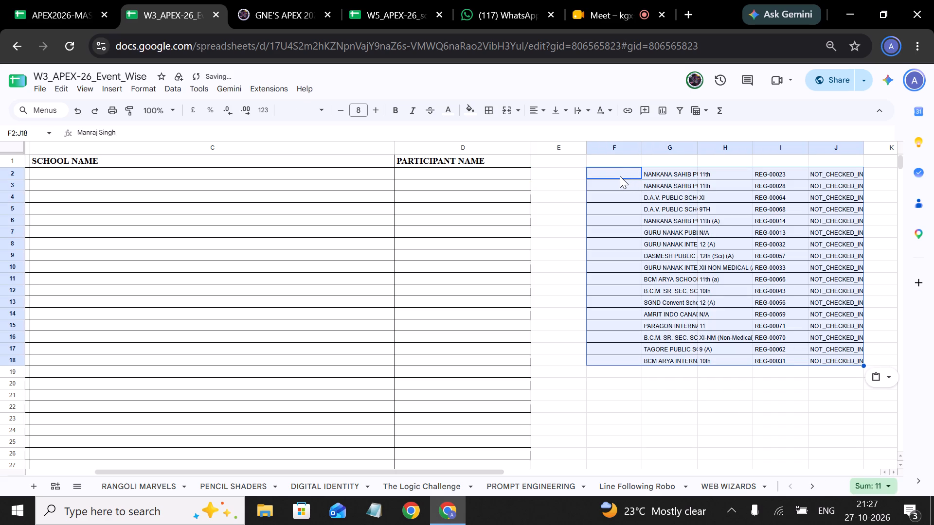
Set the text colour of the pasted participant names in F2:F18 to black.
left_click_drag(620, 176, 631, 353)
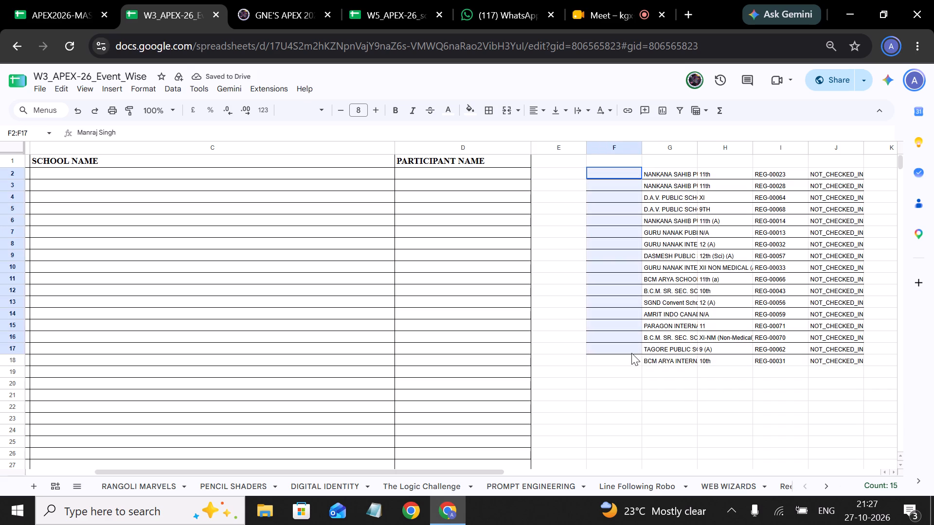
left_click_drag(631, 353, 631, 358)
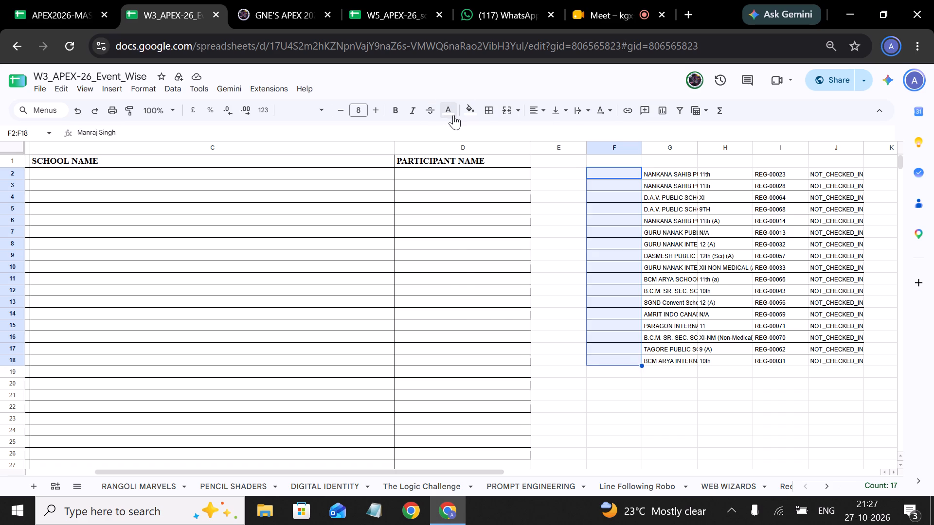
left_click(453, 115)
left_click(449, 148)
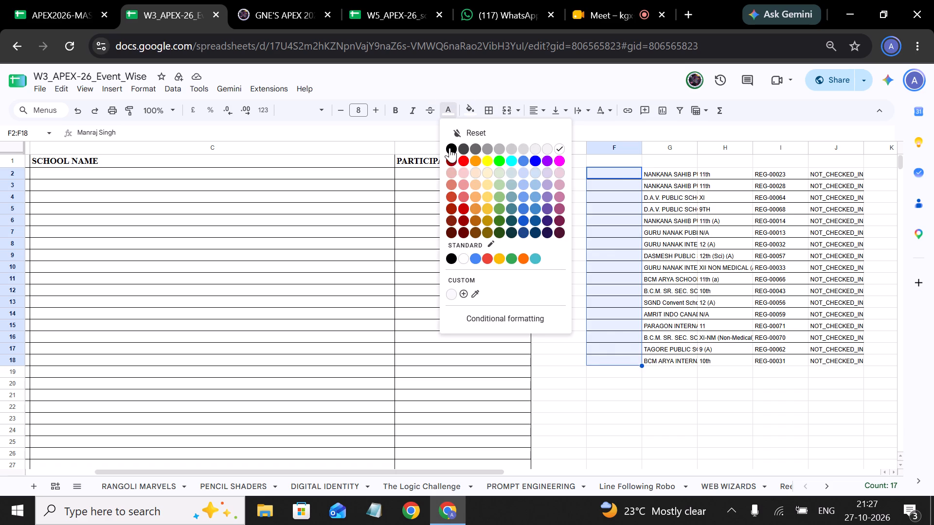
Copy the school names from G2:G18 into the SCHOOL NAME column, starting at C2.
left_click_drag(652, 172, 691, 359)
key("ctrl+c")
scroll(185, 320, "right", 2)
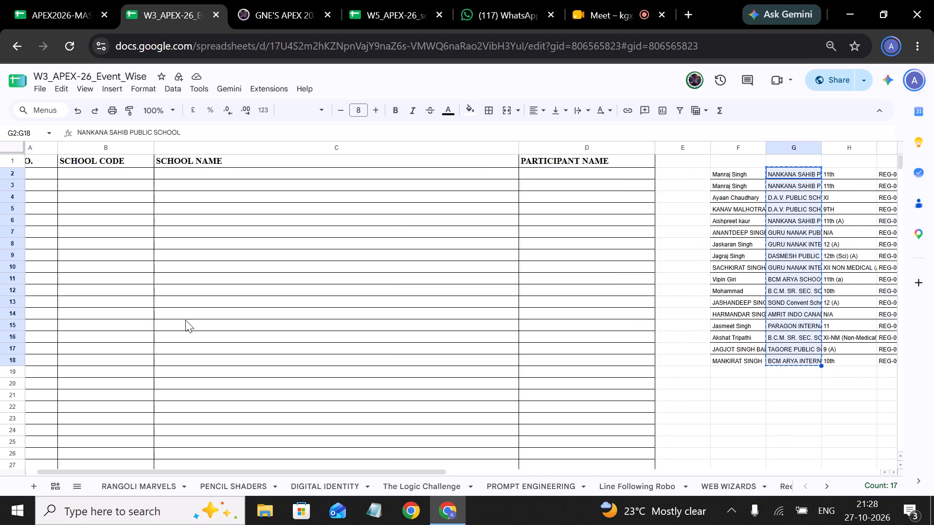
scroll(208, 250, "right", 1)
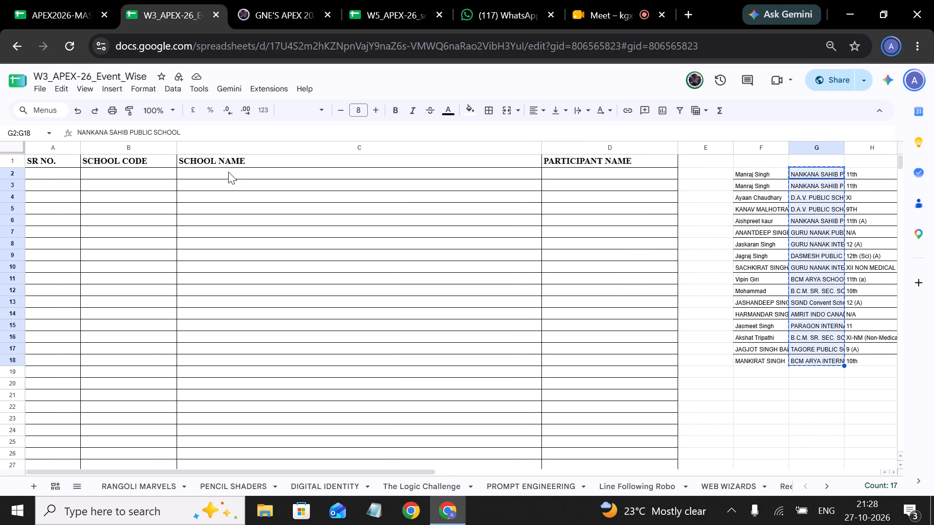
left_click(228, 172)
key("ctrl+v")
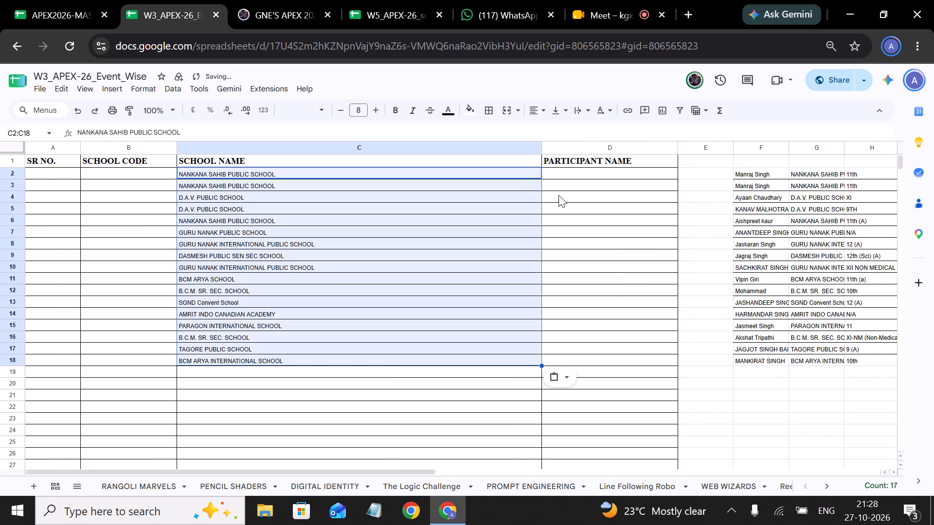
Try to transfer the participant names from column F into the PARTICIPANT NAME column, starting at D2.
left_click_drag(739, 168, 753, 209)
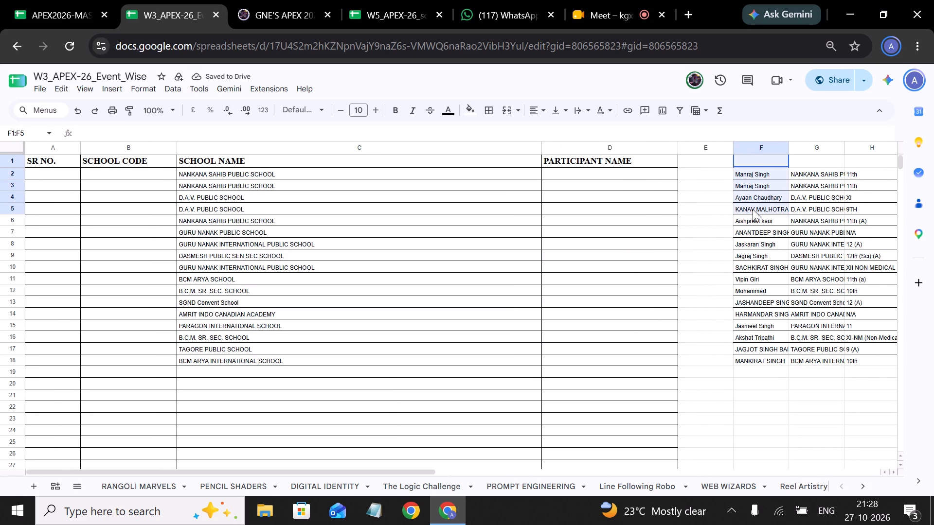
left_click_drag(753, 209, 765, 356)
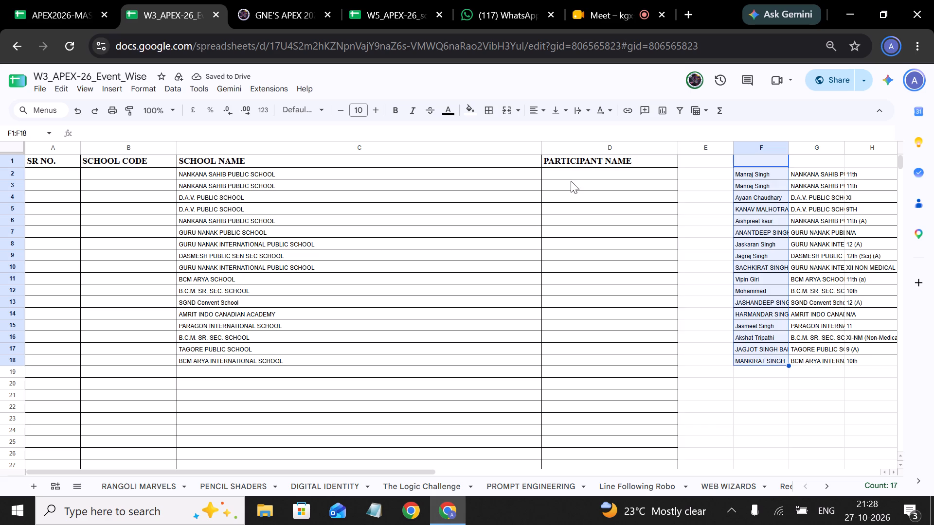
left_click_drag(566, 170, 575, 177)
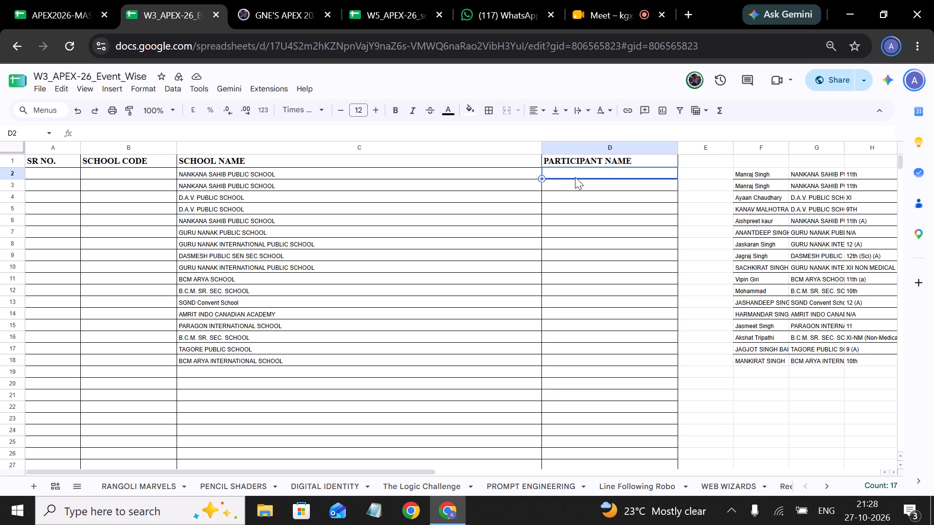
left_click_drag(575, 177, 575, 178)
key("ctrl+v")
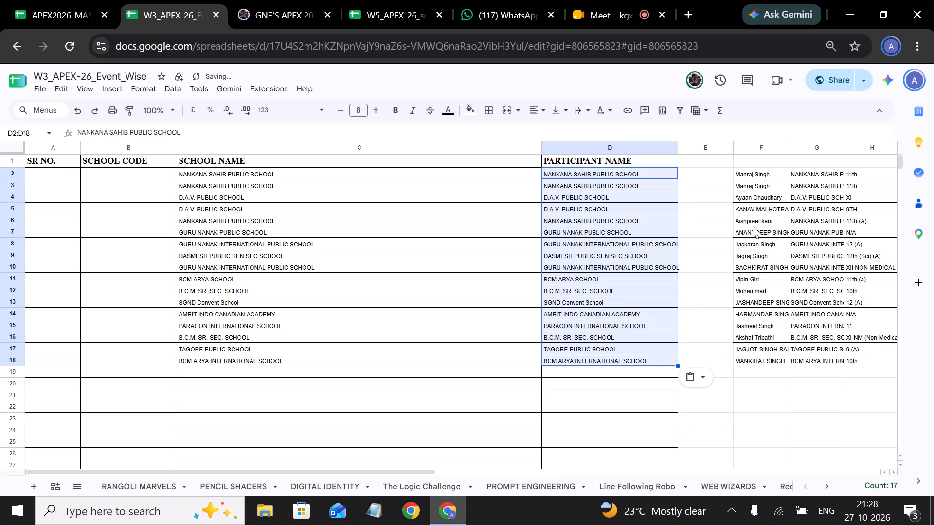
Review the pasted columns and the event sheet names to check which event sheet is being filled.
scroll(684, 207, "left", 5)
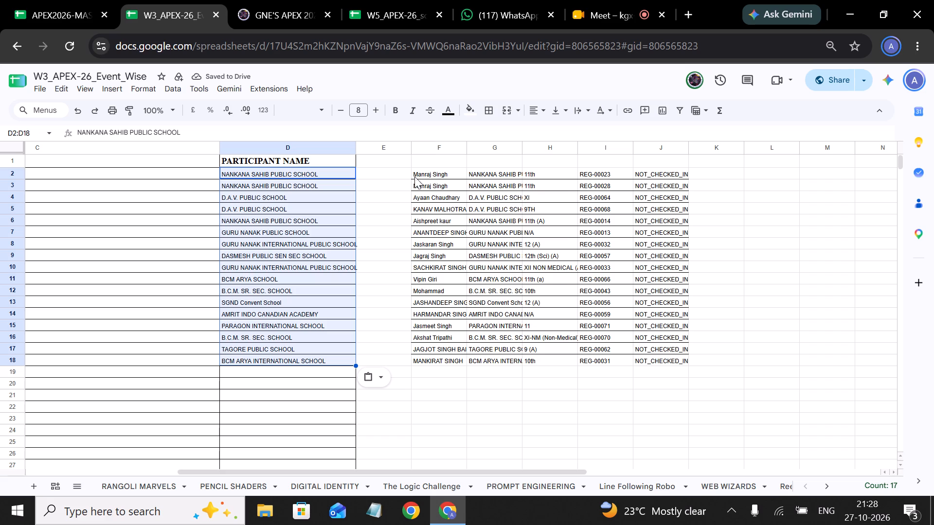
scroll(390, 190, "right", 2)
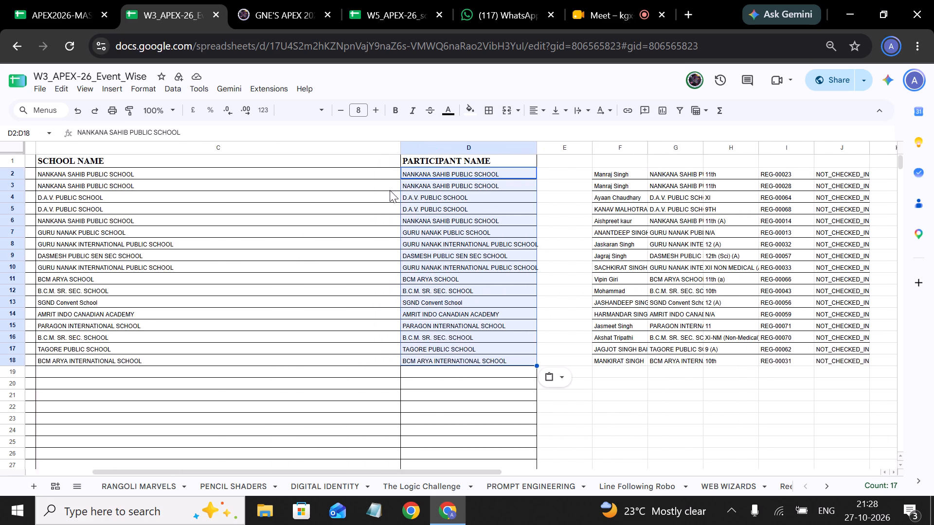
scroll(390, 190, "right", 1)
left_click_drag(622, 173, 856, 323)
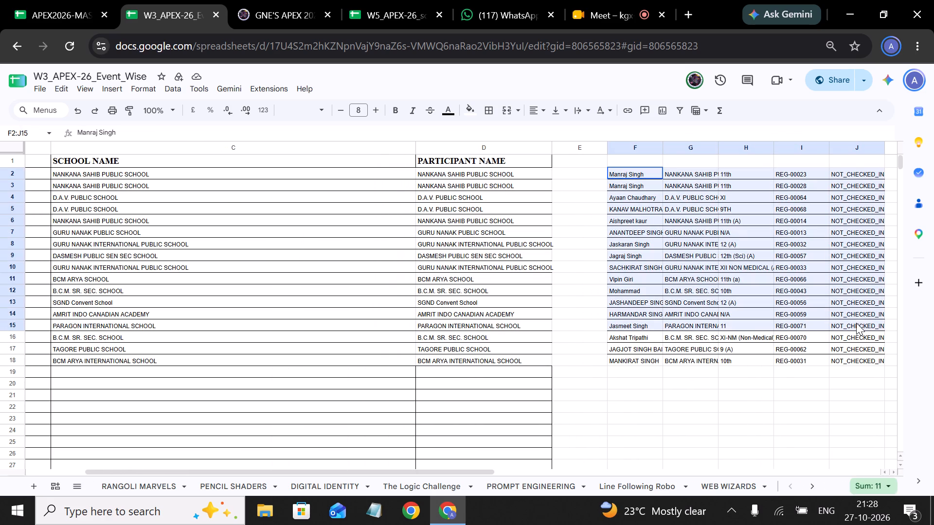
left_click_drag(856, 323, 702, 235)
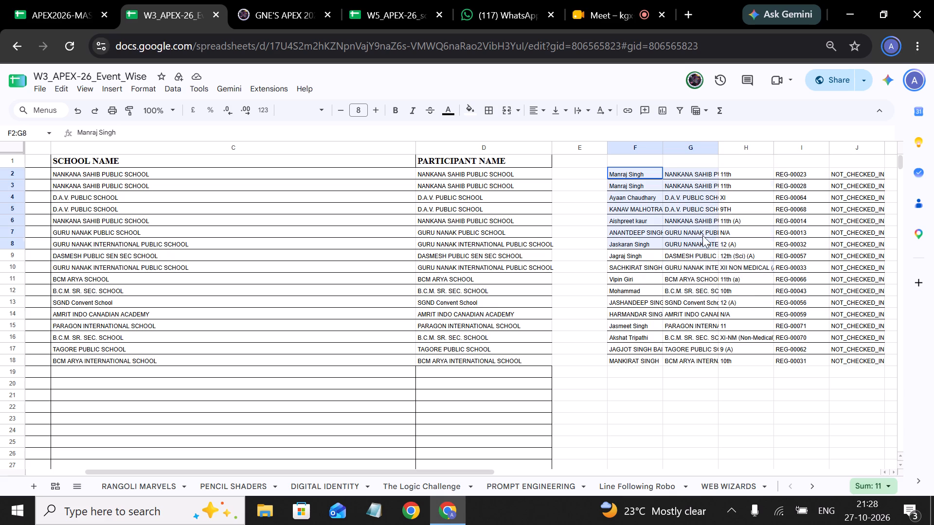
left_click_drag(702, 235, 673, 208)
scroll(543, 487, "left", 4)
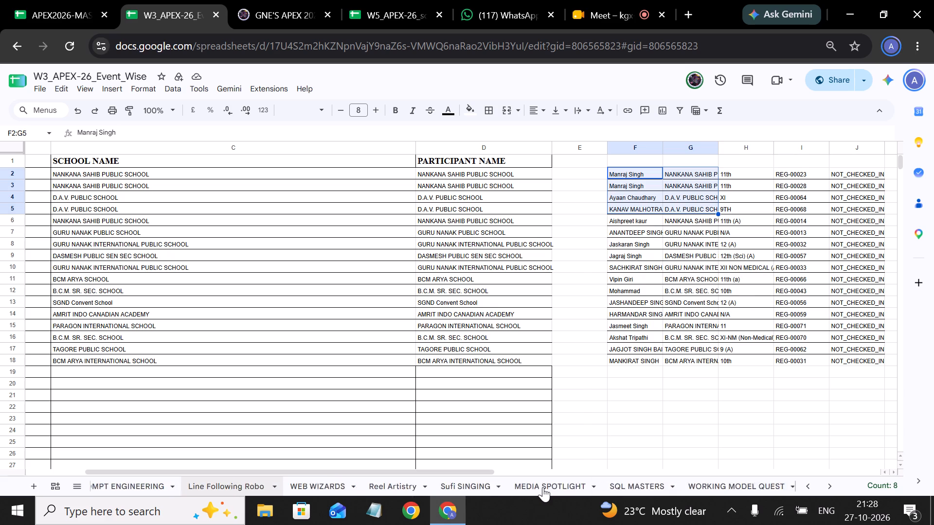
scroll(543, 487, "left", 1)
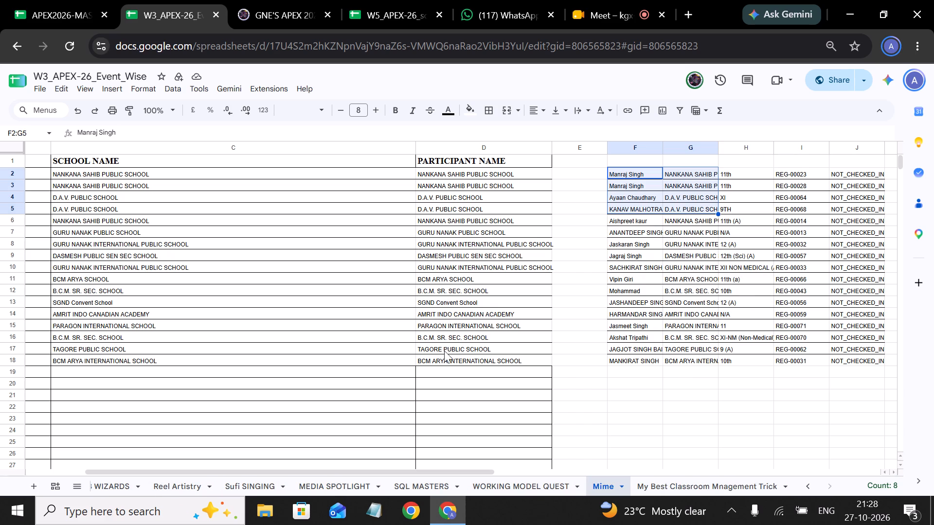
scroll(470, 326, "right", 4)
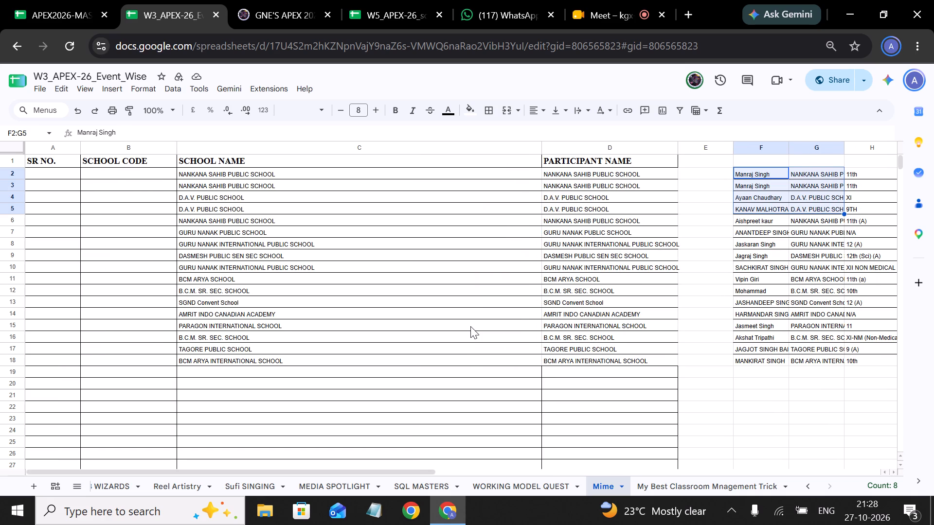
scroll(543, 279, "down", 1)
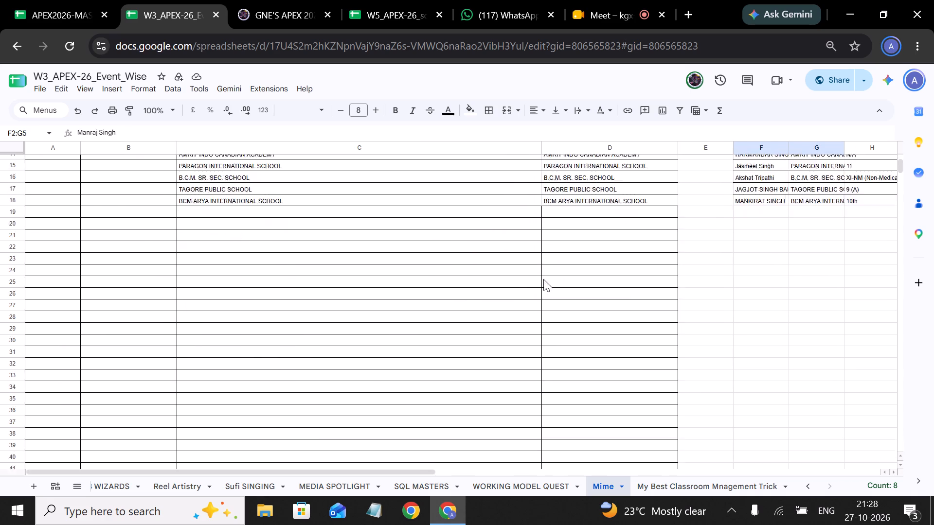
scroll(543, 279, "down", 2)
scroll(543, 279, "up", 3)
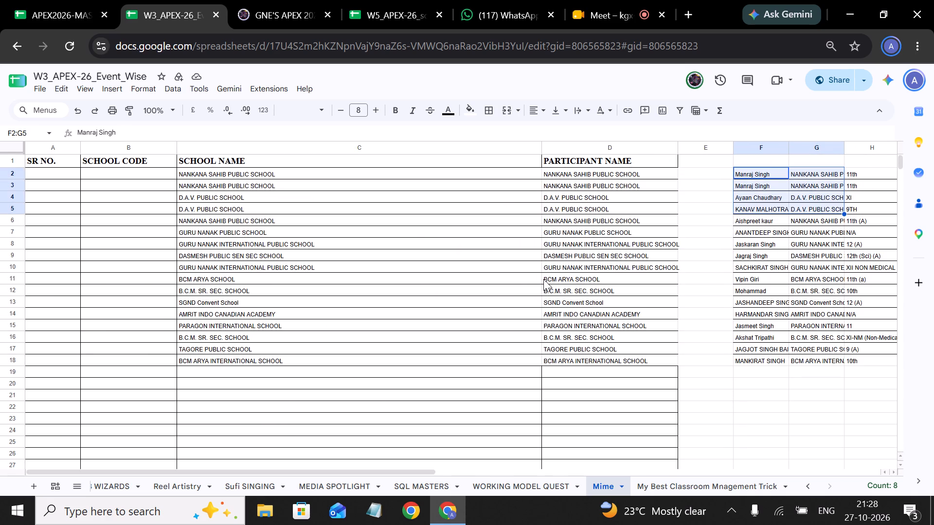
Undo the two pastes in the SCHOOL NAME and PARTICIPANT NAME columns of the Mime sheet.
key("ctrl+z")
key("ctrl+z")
Copy the participant block F2:J18 from the Mime sheet and clear its contents there.
scroll(600, 283, "left", 4)
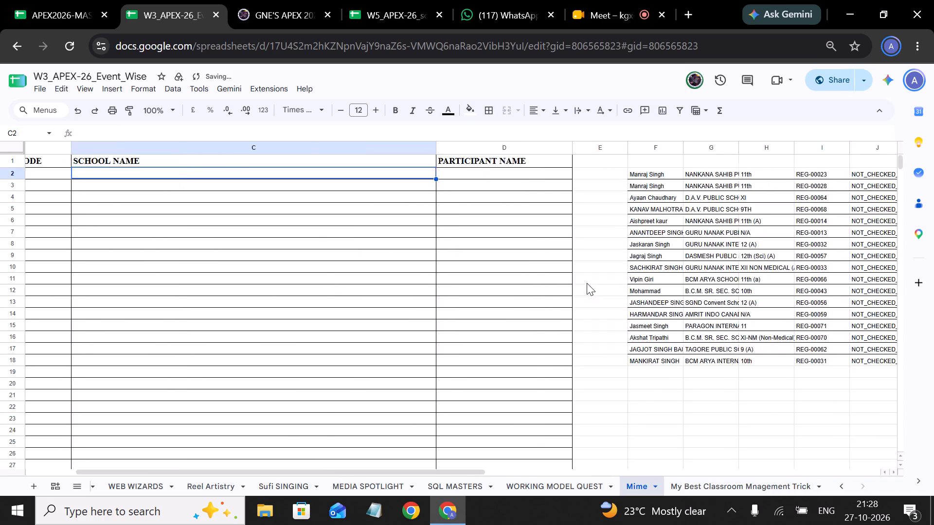
left_click_drag(430, 172, 664, 320)
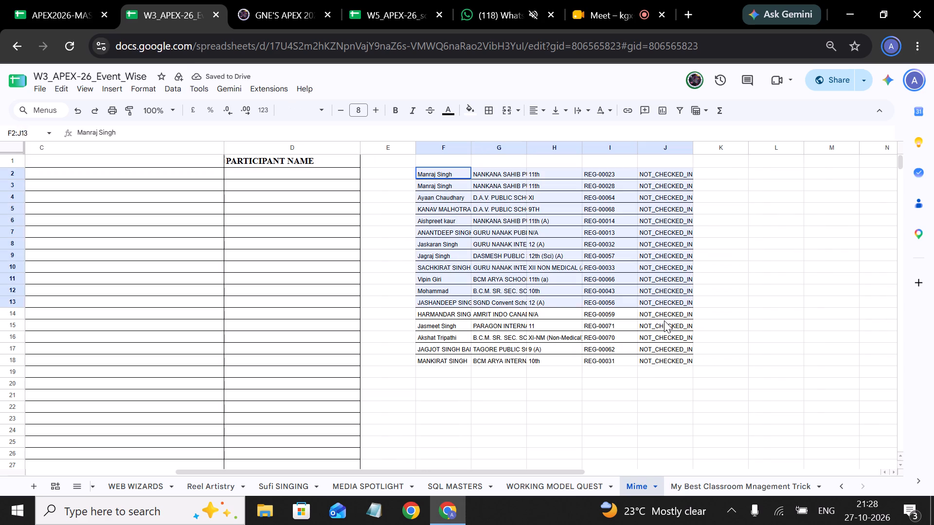
left_click_drag(664, 320, 684, 361)
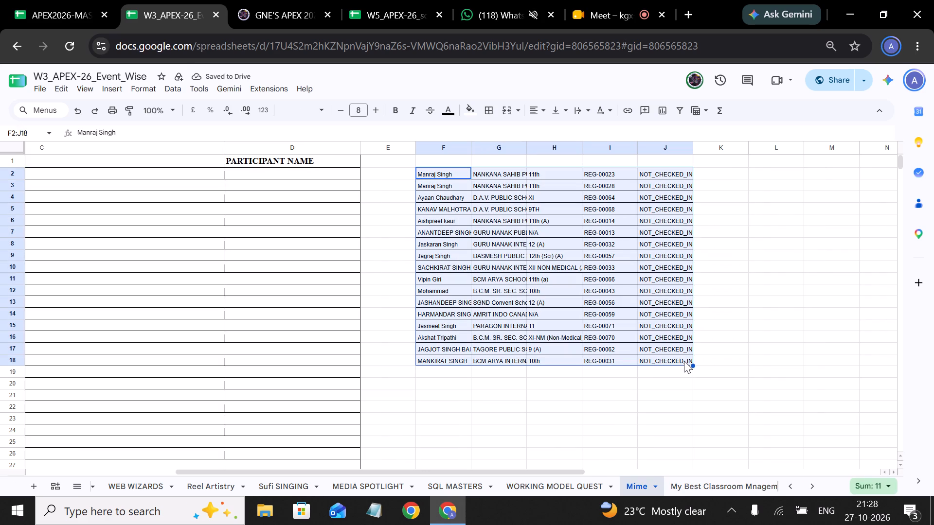
key("ctrl+c")
key("BackSpace")
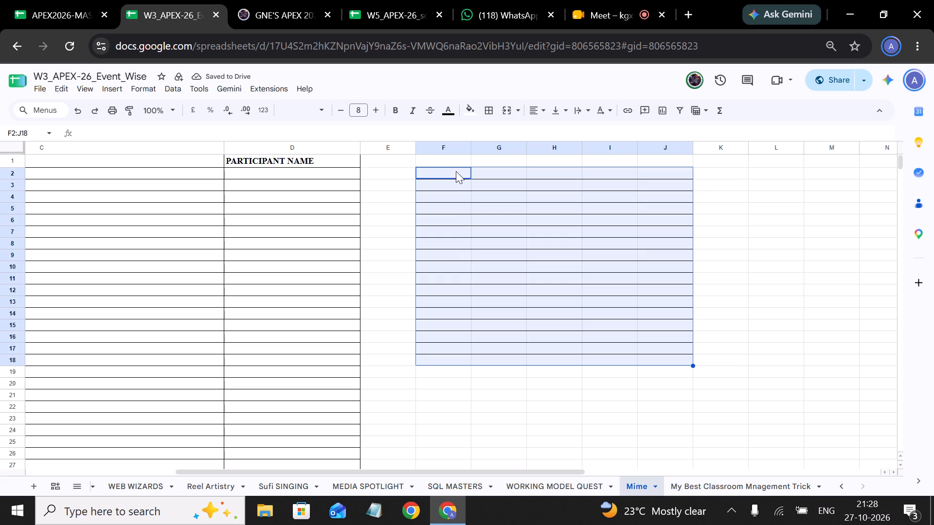
left_click_drag(457, 173, 671, 344)
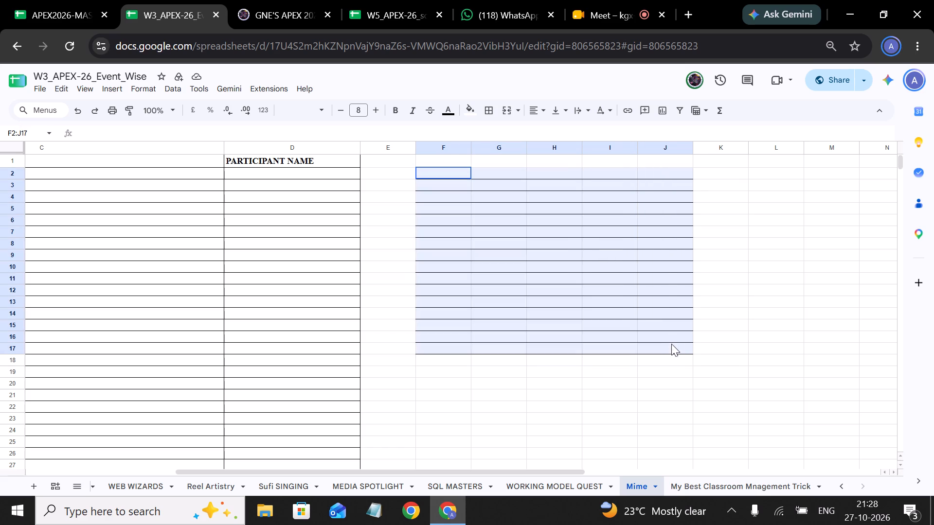
left_click_drag(671, 344, 672, 344)
key("BackSpace")
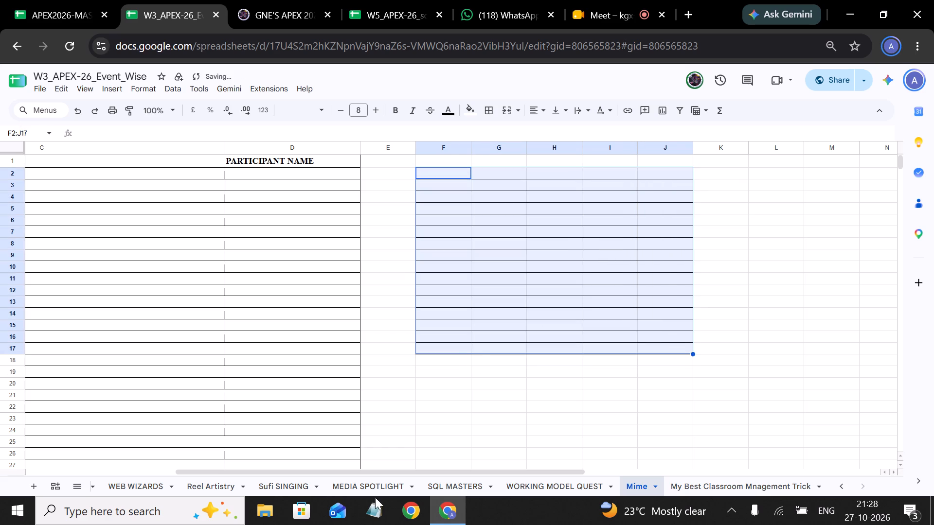
Paste the copied participant block into the PROMPT ENGINEERING sheet, starting at cell F2.
scroll(174, 484, "right", 5)
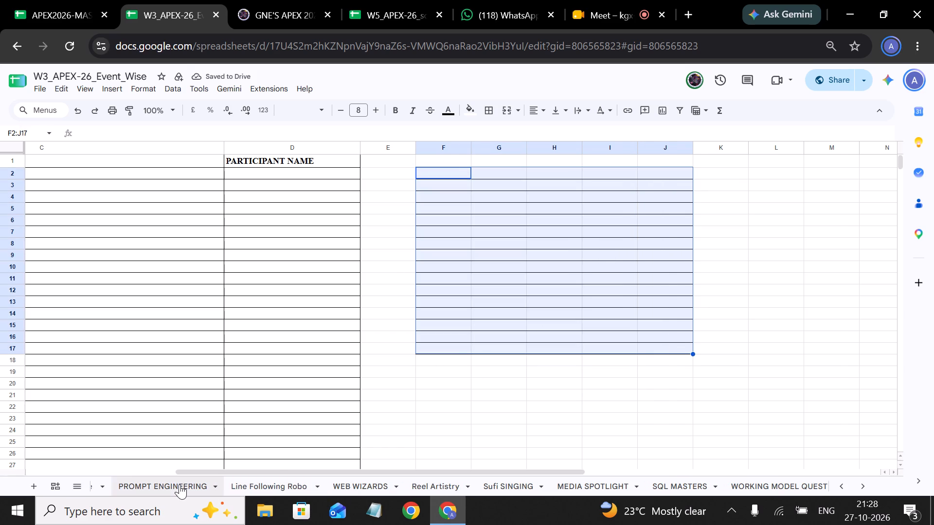
left_click(180, 484)
left_click(683, 171)
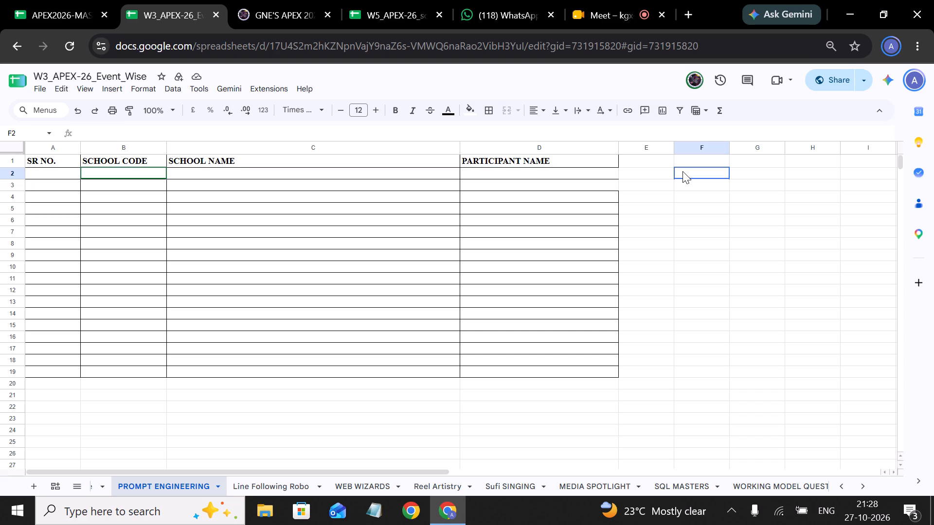
key("ctrl+v")
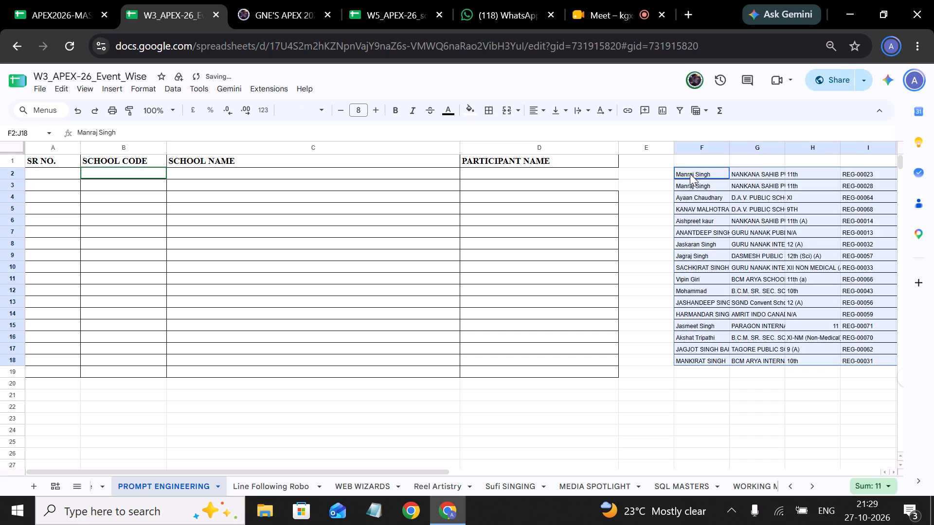
Copy the participant names in F2:F18 into the PARTICIPANT NAME column of the PROMPT ENGINEERING sheet, starting at D2.
left_click_drag(690, 174, 715, 365)
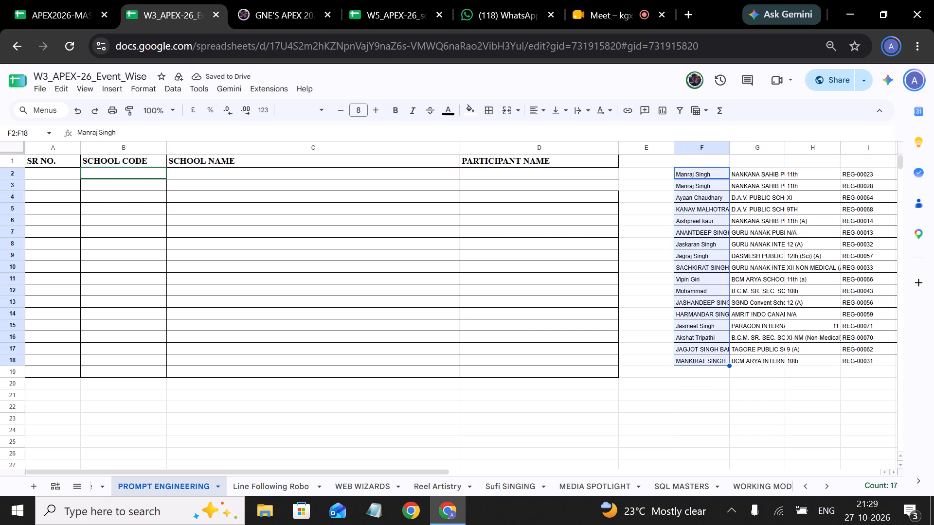
key("ctrl+c")
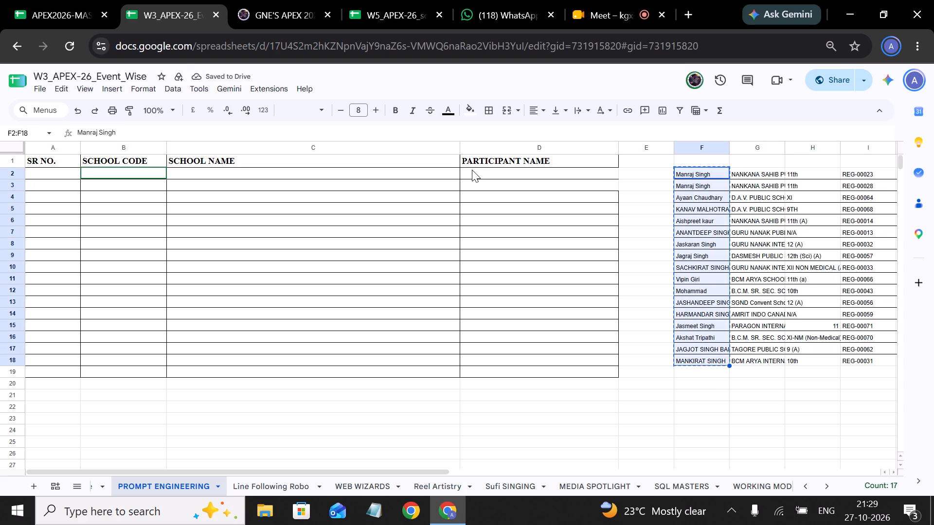
left_click(472, 170)
key("ctrl+v")
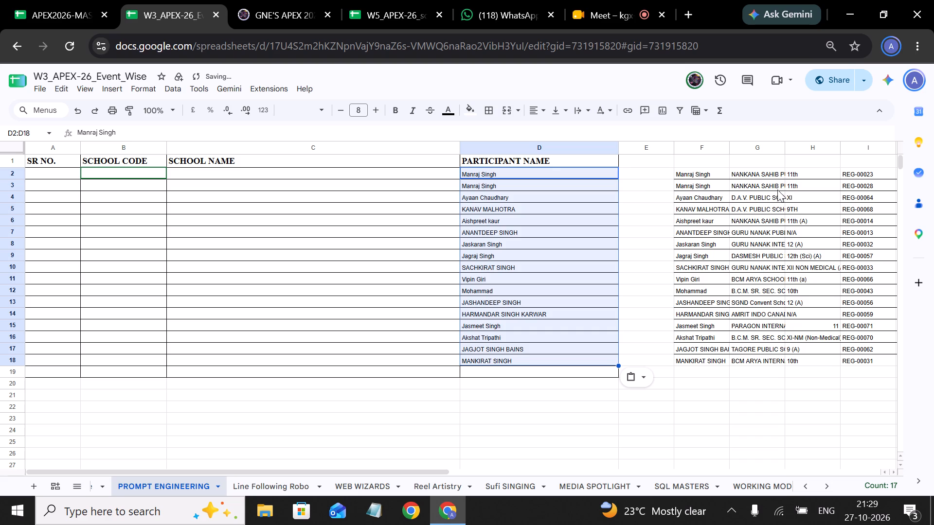
Copy the school names in G2:G18 into the SCHOOL NAME column of the PROMPT ENGINEERING sheet, starting at C2.
left_click_drag(755, 175, 772, 360)
key("ctrl+c")
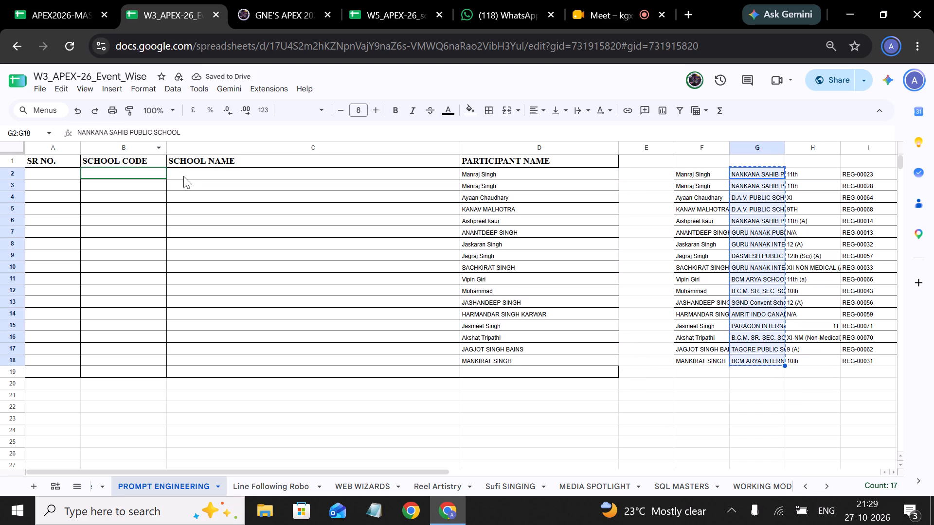
left_click(184, 176)
key("ctrl+v")
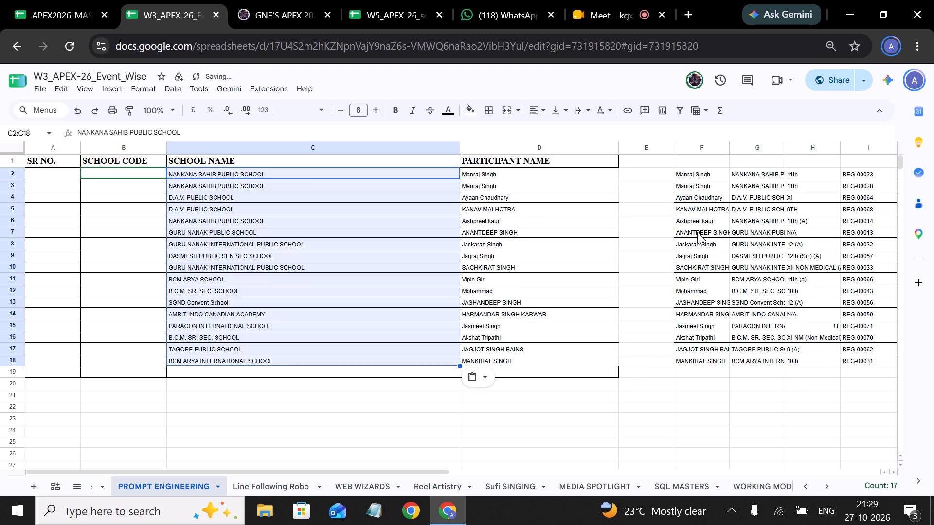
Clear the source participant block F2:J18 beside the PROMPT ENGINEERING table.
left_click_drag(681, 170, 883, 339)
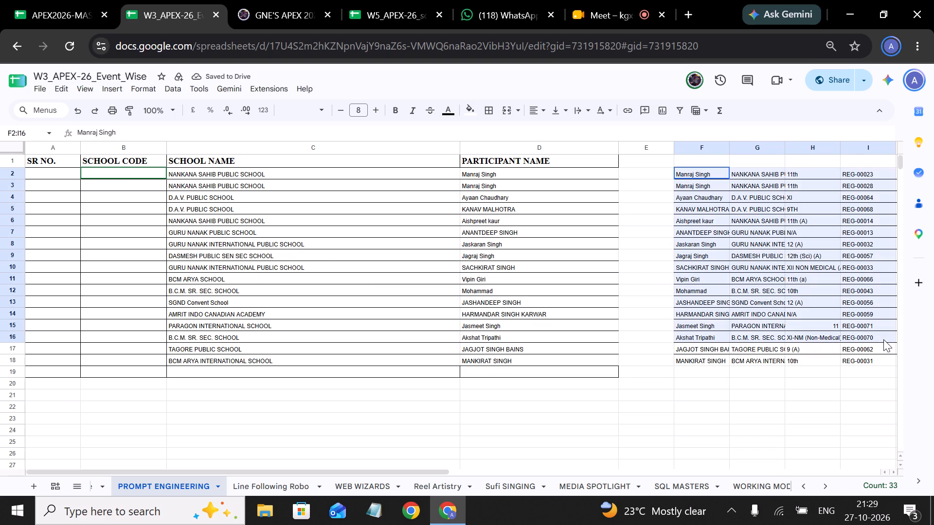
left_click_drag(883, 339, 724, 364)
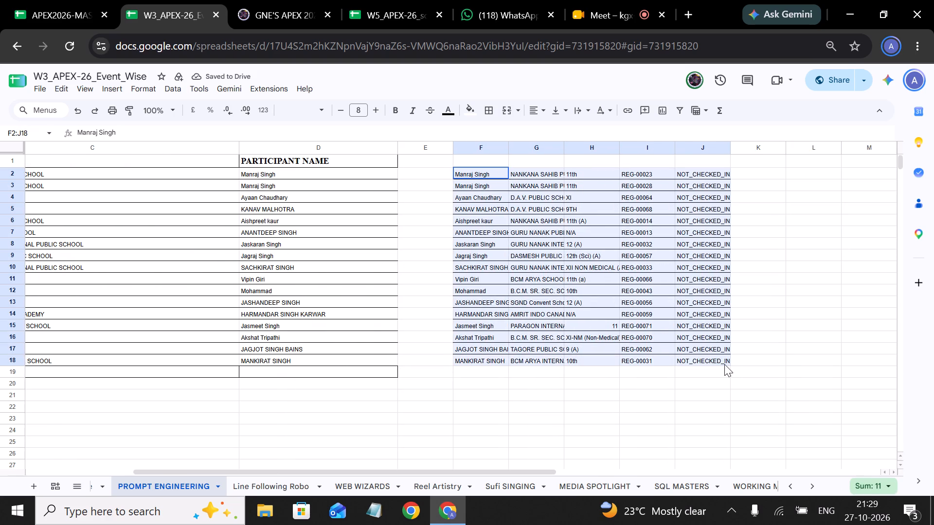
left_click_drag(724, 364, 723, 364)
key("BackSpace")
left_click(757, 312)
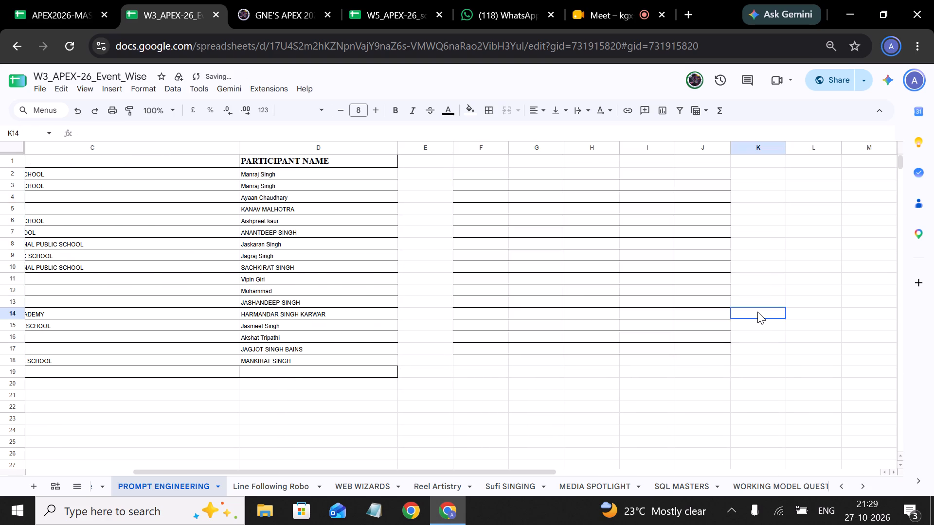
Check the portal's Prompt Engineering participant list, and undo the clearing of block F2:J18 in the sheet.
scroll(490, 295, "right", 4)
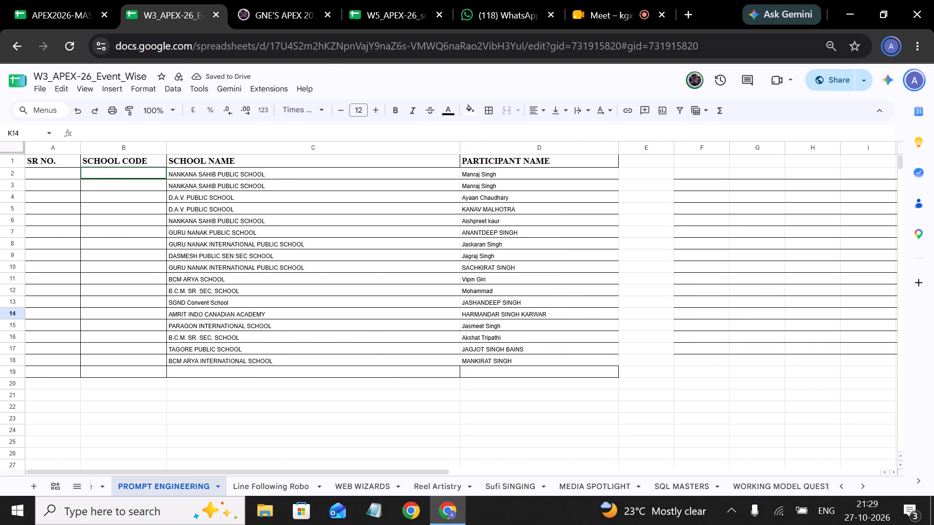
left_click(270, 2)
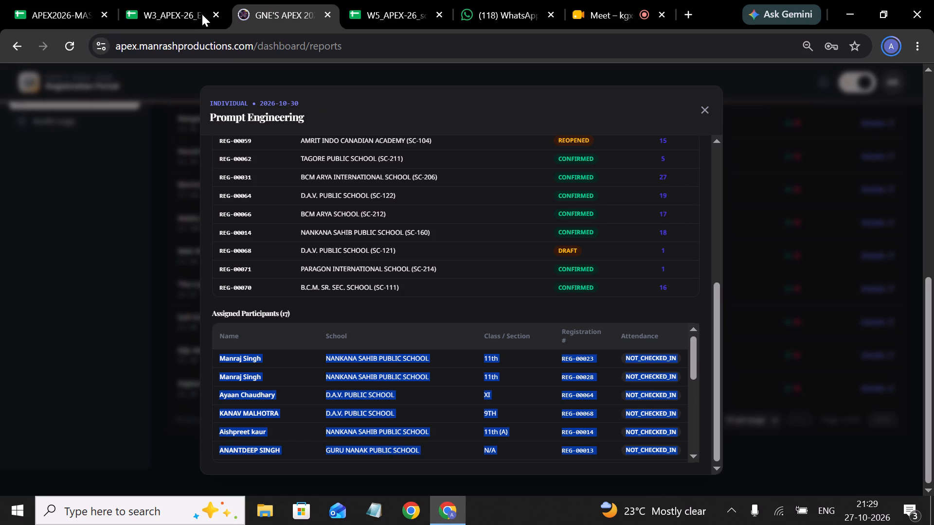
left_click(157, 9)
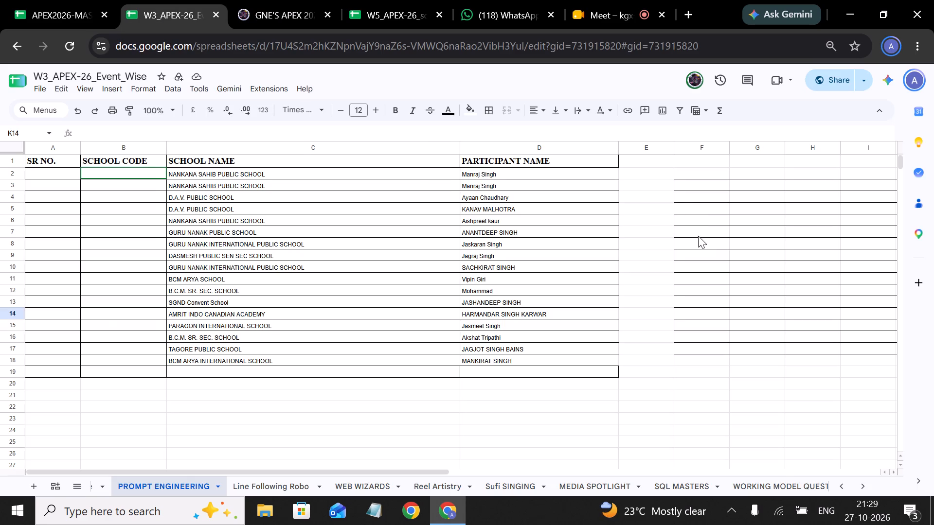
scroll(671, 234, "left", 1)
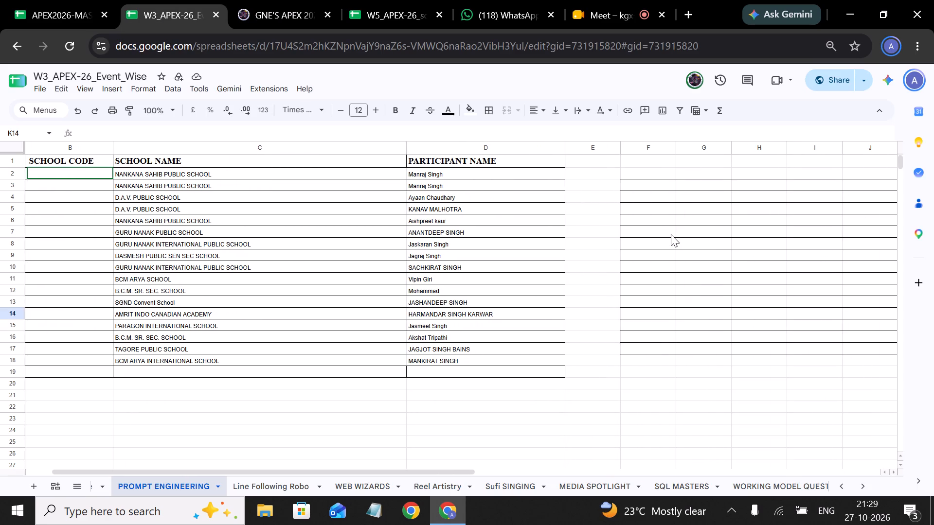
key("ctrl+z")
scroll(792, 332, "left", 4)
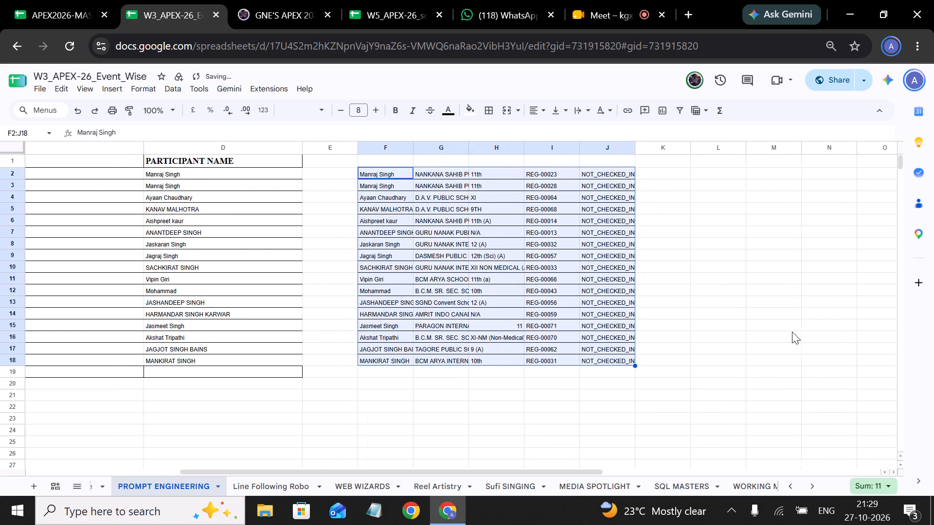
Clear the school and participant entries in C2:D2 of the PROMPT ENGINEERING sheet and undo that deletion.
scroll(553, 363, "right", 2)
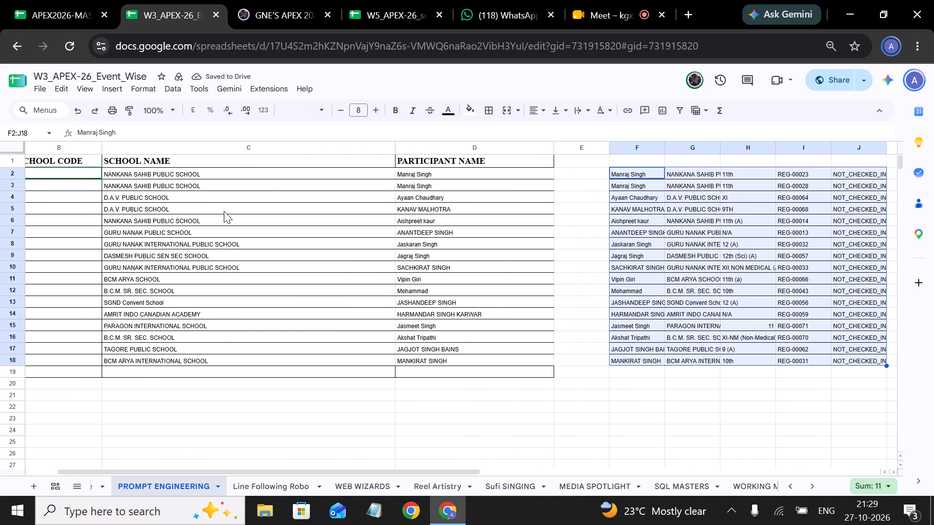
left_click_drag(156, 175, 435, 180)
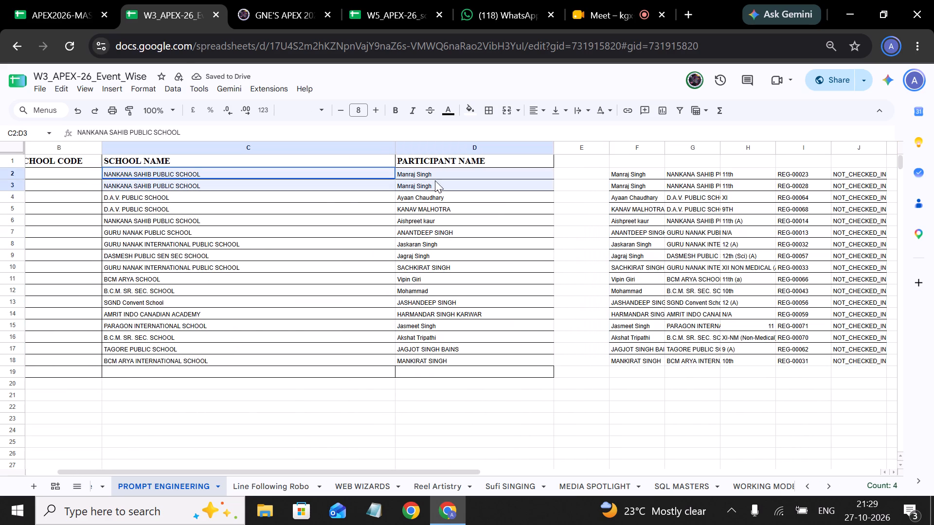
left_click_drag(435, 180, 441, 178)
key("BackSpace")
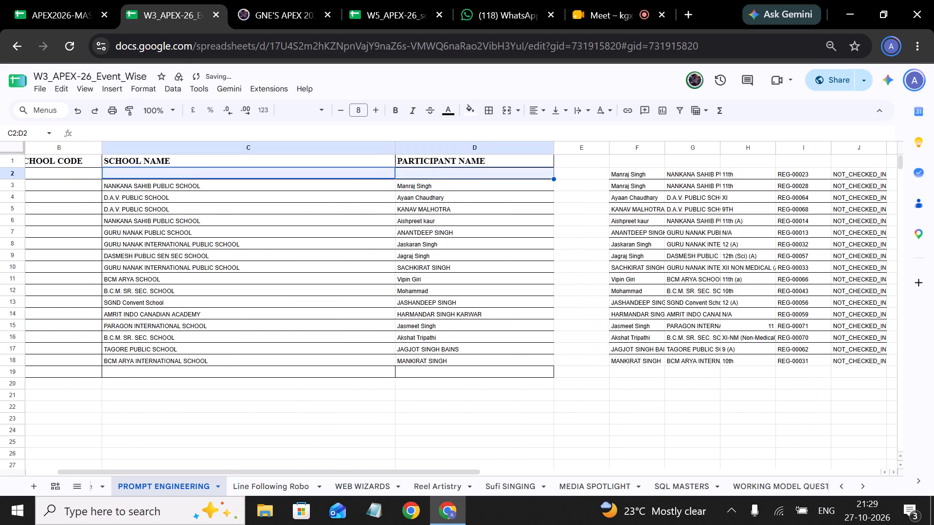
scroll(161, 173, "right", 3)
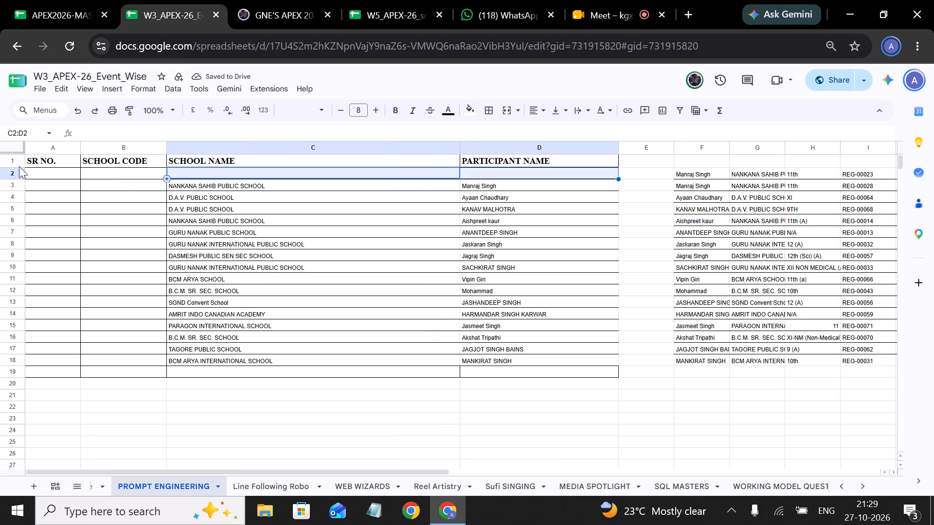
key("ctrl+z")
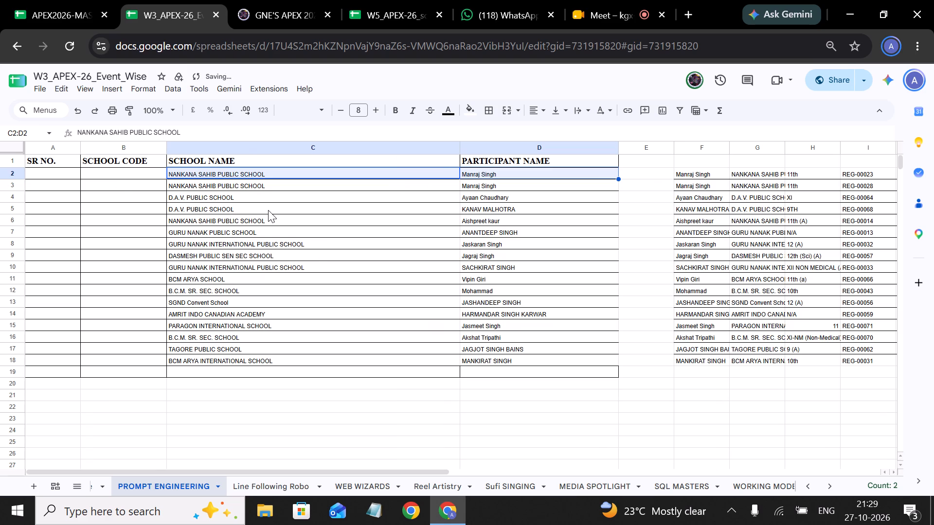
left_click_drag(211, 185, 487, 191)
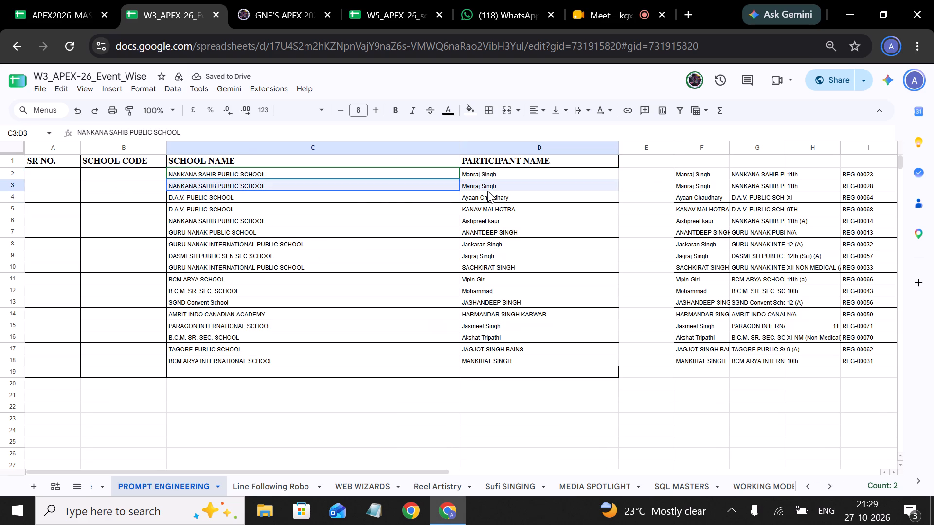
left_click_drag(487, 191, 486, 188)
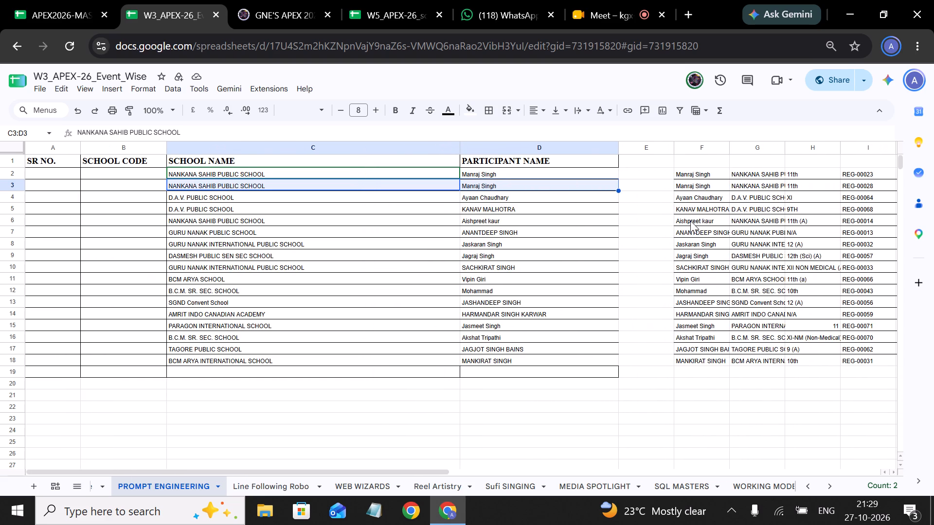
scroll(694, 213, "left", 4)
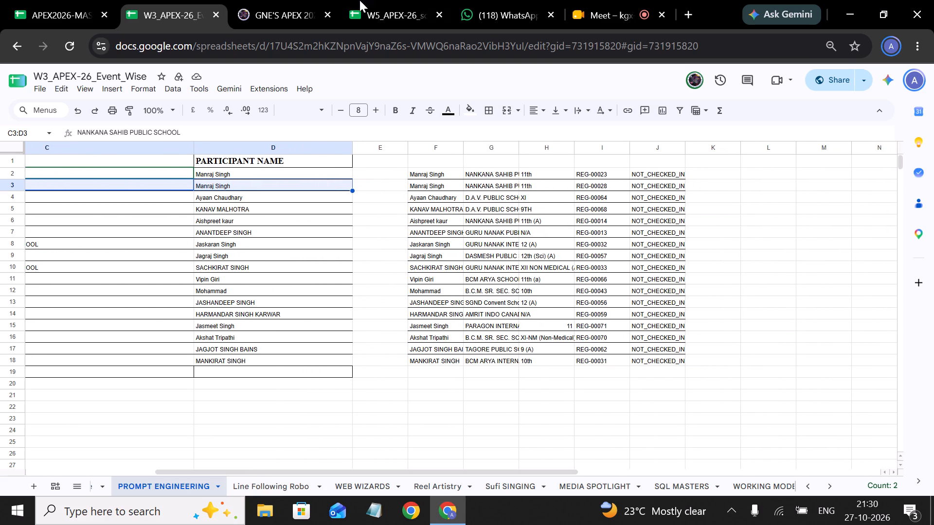
Open the Rangoli Marvels event details in the registration portal and copy all rows of its assigned participants list.
left_click(277, 4)
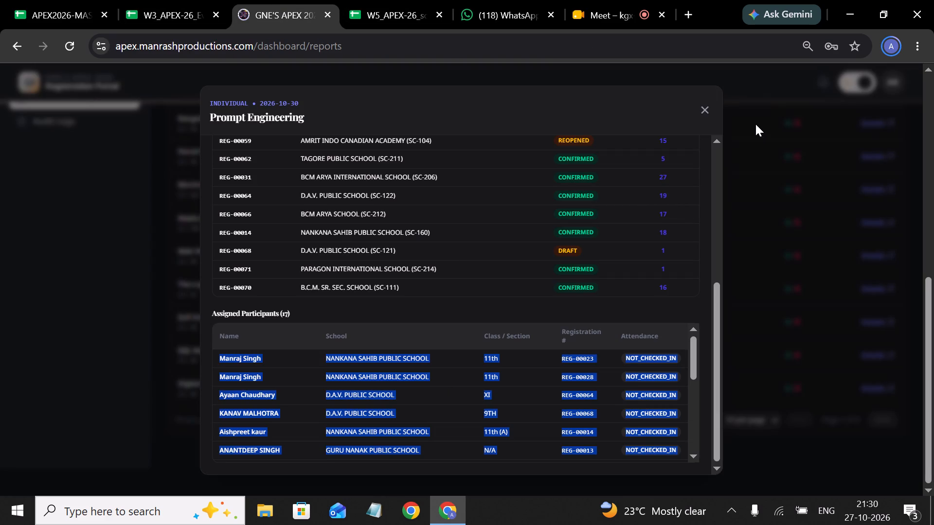
left_click(706, 112)
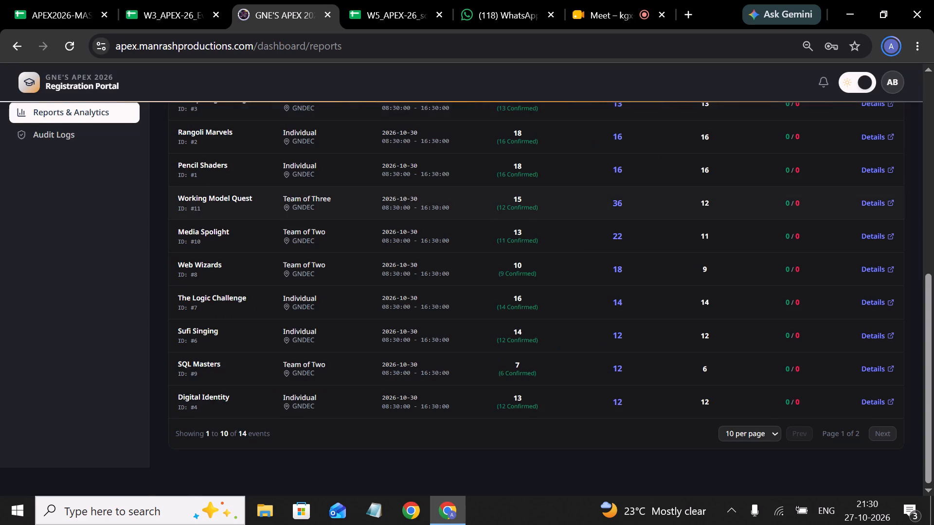
scroll(384, 211, "up", 1)
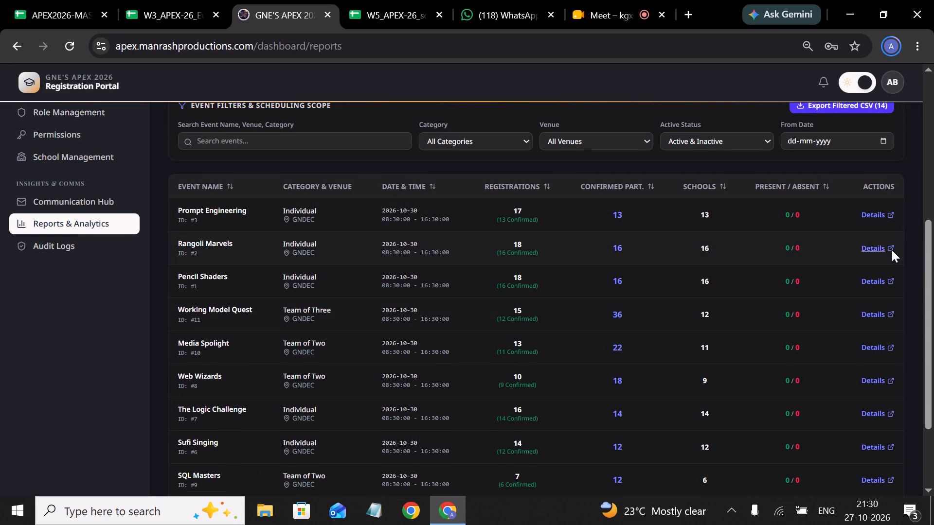
left_click(882, 250)
scroll(494, 302, "down", 5)
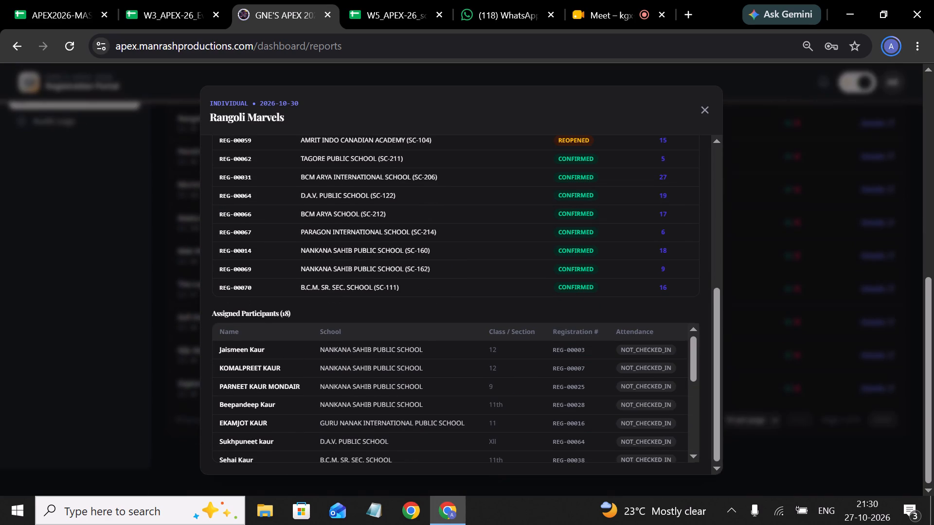
left_click_drag(217, 350, 452, 449)
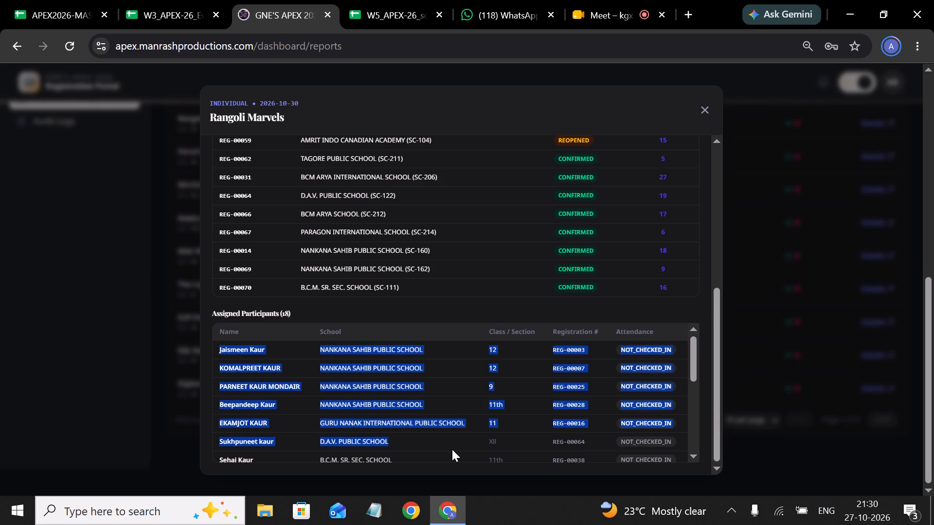
left_click_drag(452, 449, 677, 460)
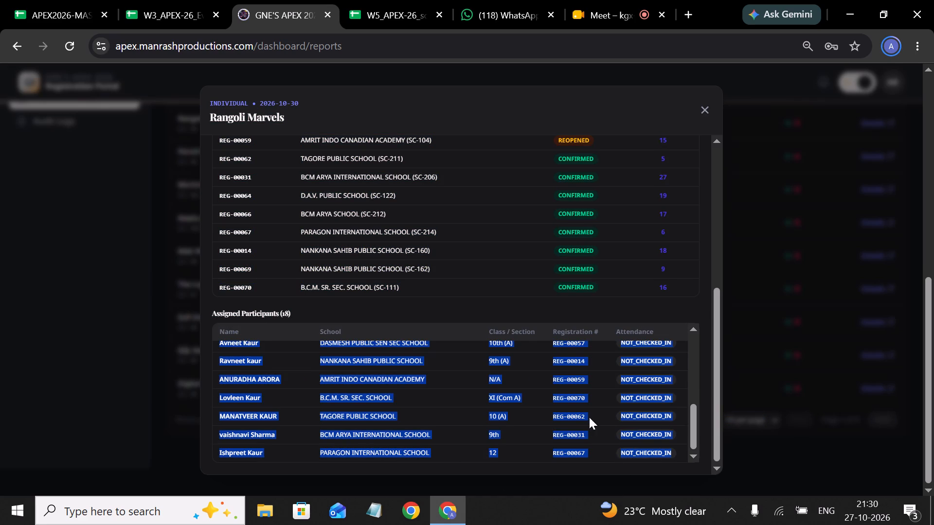
scroll(534, 400, "up", 3)
key("ctrl+c")
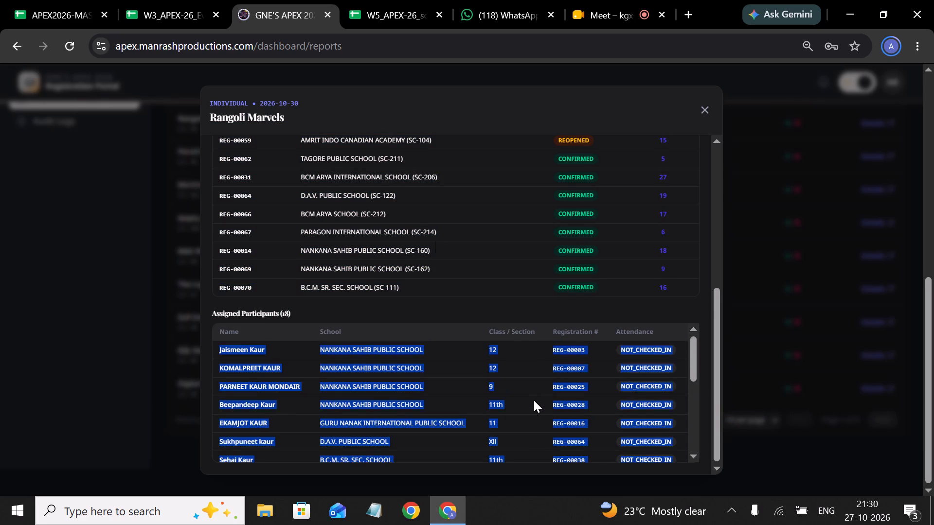
Paste the copied participant list into the RANGOLI MARVELS sheet of W3_APEX-26_Event_Wise, starting at cell F4.
left_click(144, 10)
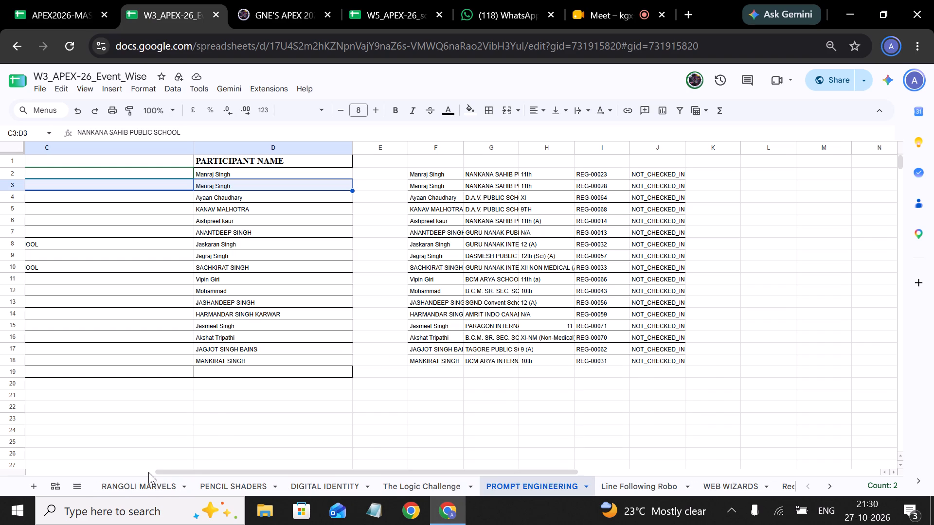
left_click(135, 480)
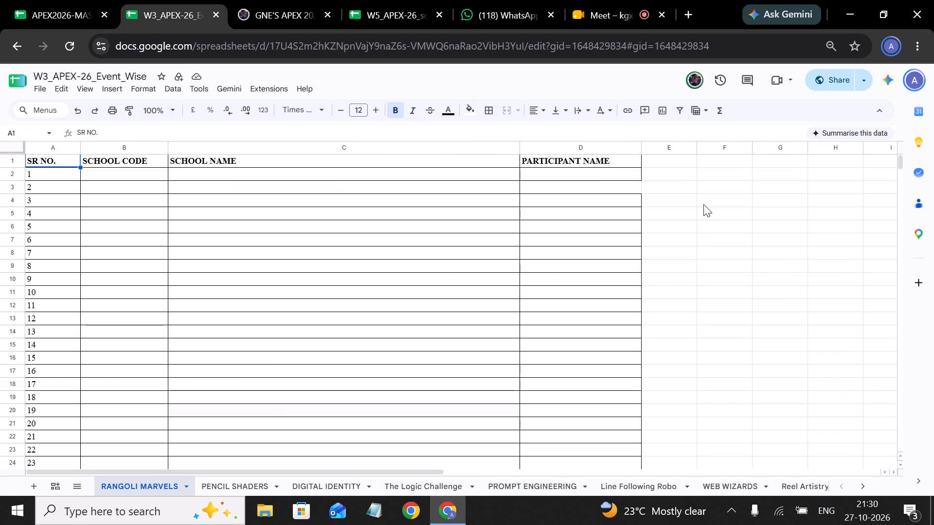
left_click(706, 204)
key("ctrl+v")
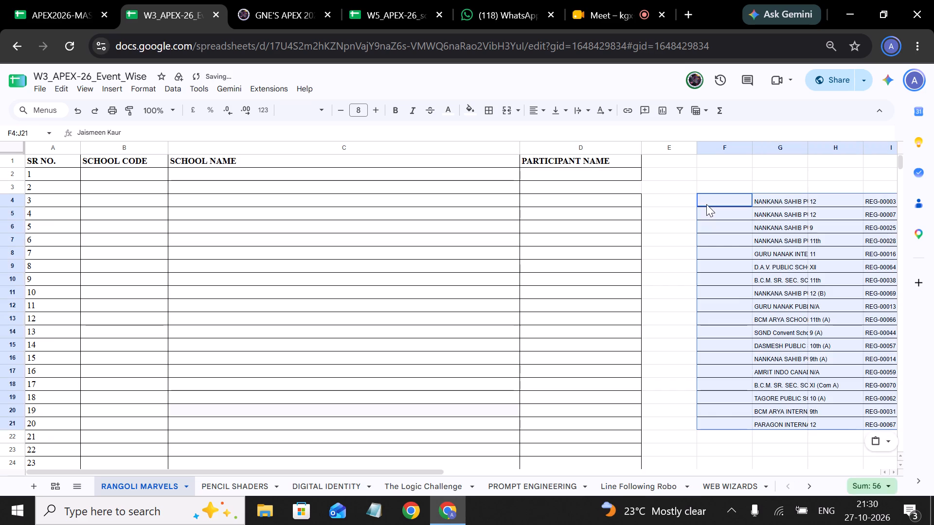
Set the text colour of the pasted participant names in F4:F21 to black.
scroll(706, 204, "left", 1)
left_click_drag(609, 196, 615, 385)
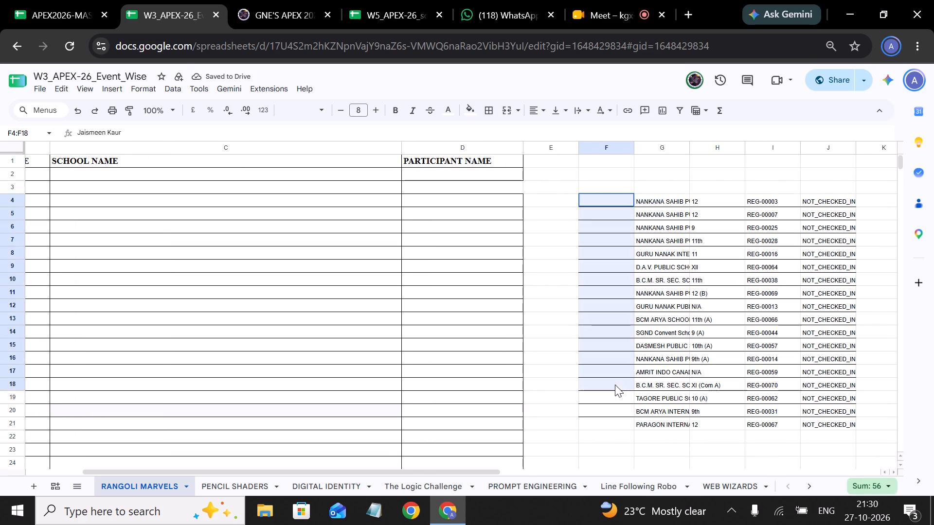
left_click_drag(615, 385, 618, 419)
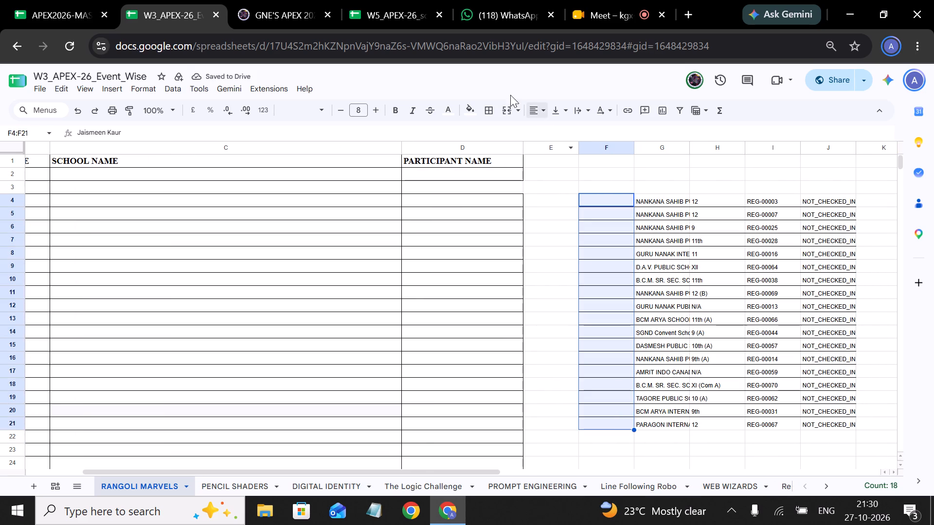
left_click(447, 115)
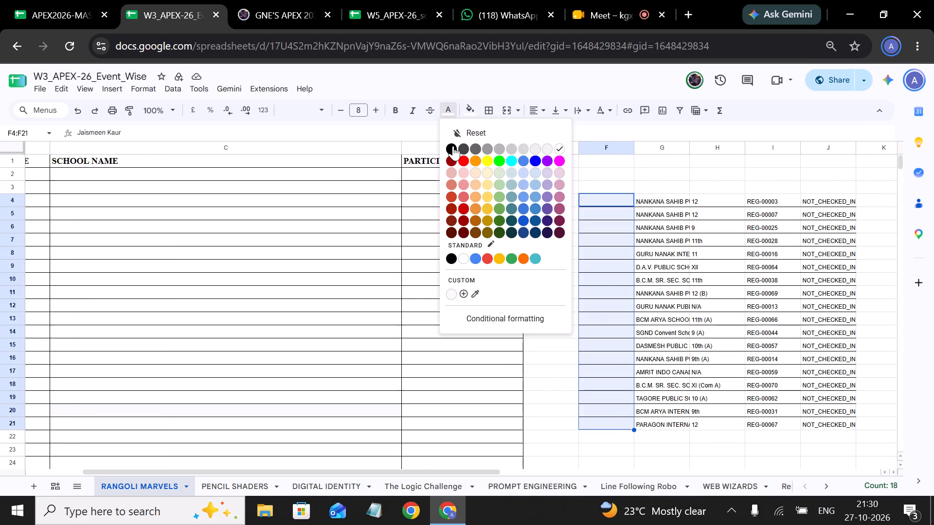
left_click(453, 146)
Copy the school names in G4:G21 of the RANGOLI MARVELS sheet into the SCHOOL NAME column, starting at C2.
left_click_drag(644, 198, 685, 365)
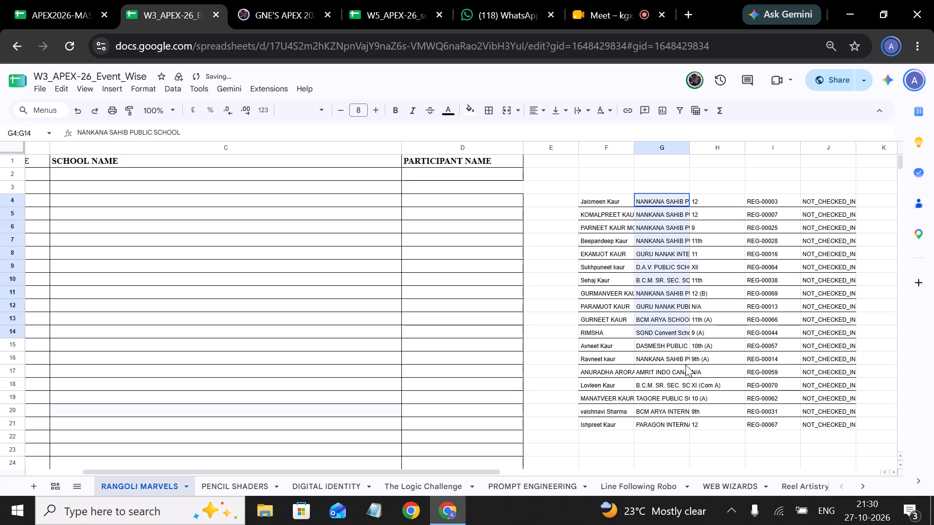
left_click_drag(685, 365, 671, 427)
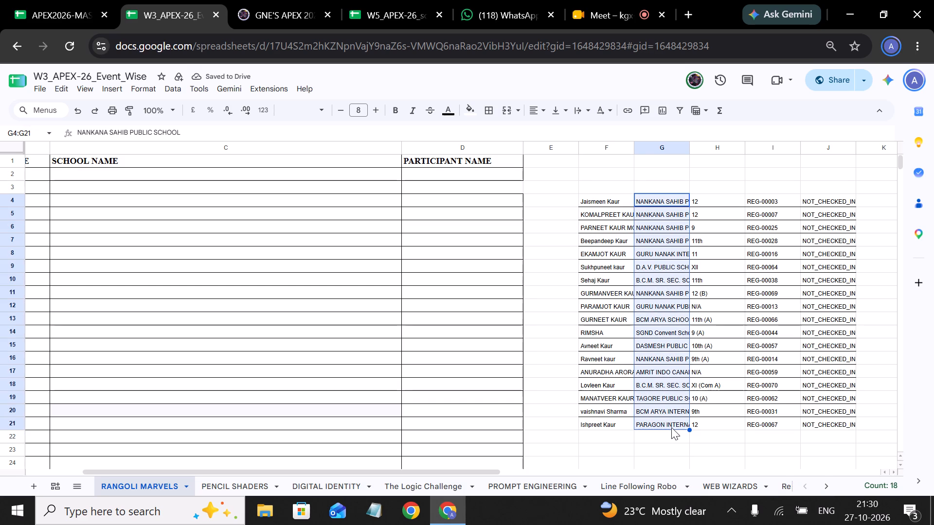
key("ctrl+c")
left_click(96, 175)
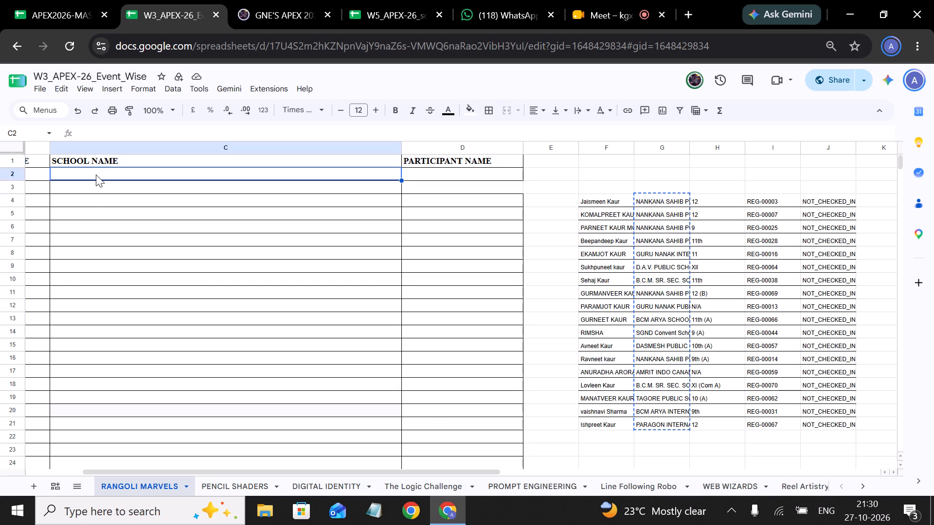
key("ctrl+v")
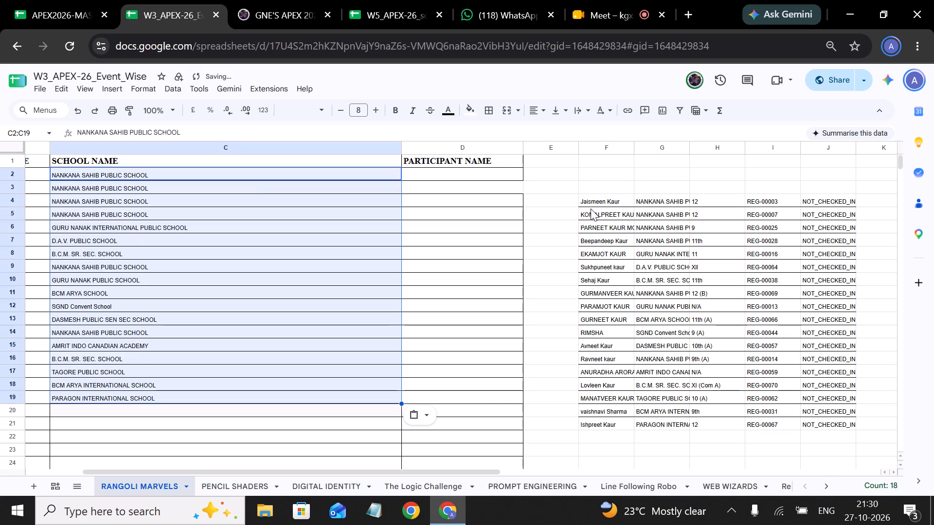
Copy the participant names in F4:F21 into the PARTICIPANT NAME column of the RANGOLI MARVELS sheet, starting at D2.
left_click_drag(585, 199, 606, 448)
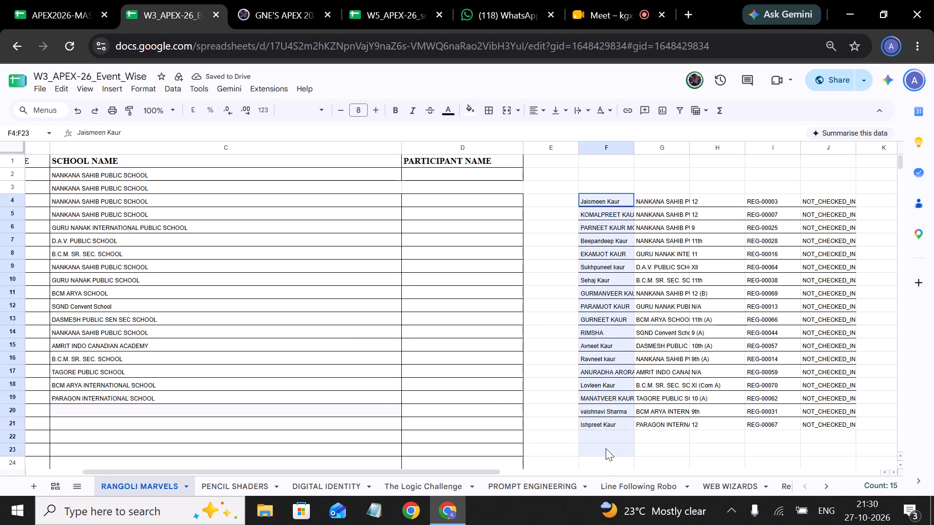
left_click_drag(606, 448, 617, 424)
key("ctrl+c")
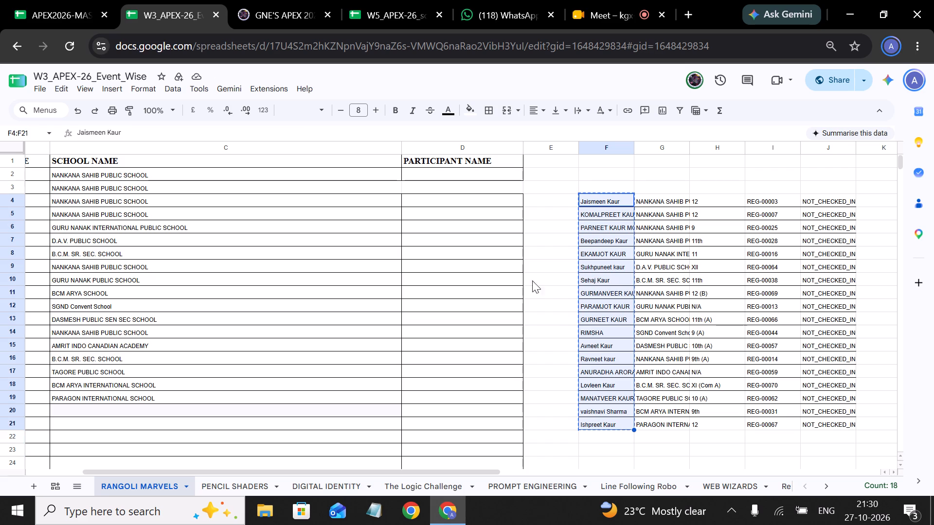
left_click(450, 175)
key("ctrl+v")
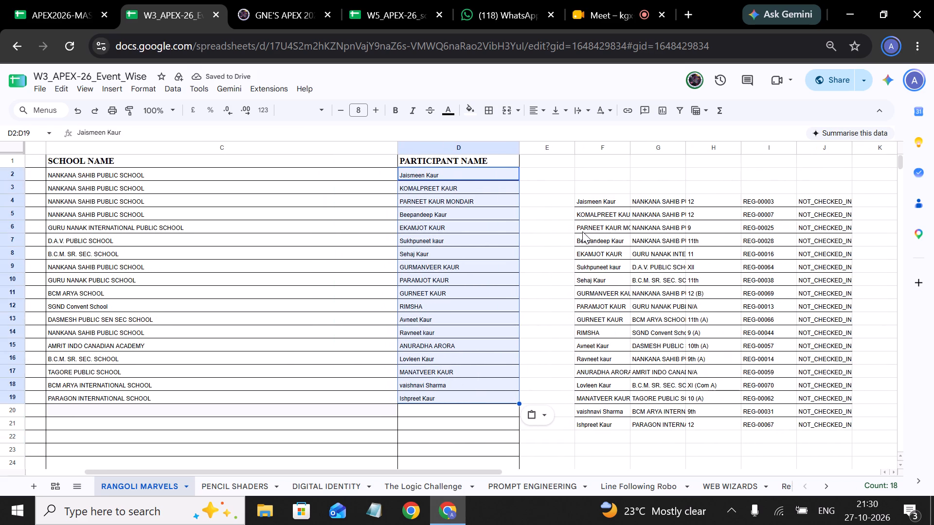
In the registration portal, switch from the Rangoli Marvels details to Pencil Shaders and copy all rows of its assigned participants list.
left_click(275, 15)
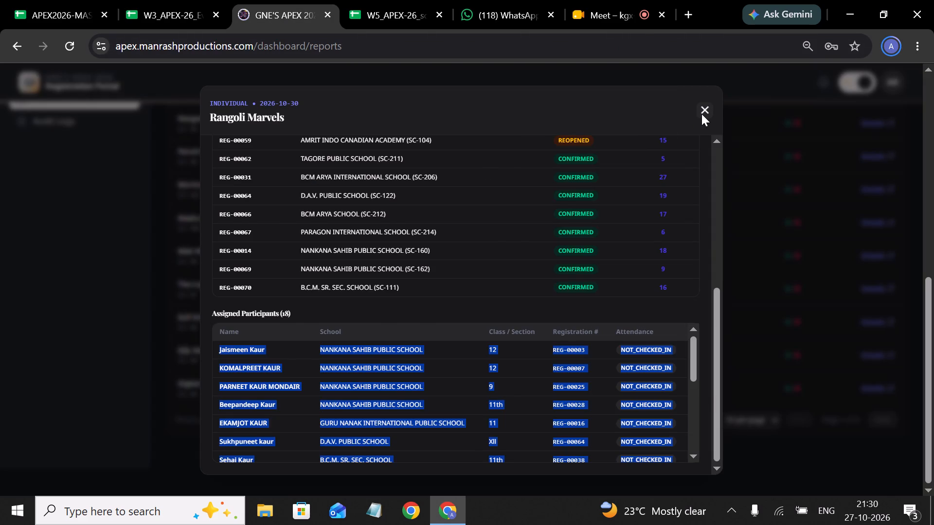
left_click(701, 114)
scroll(240, 162, "up", 1)
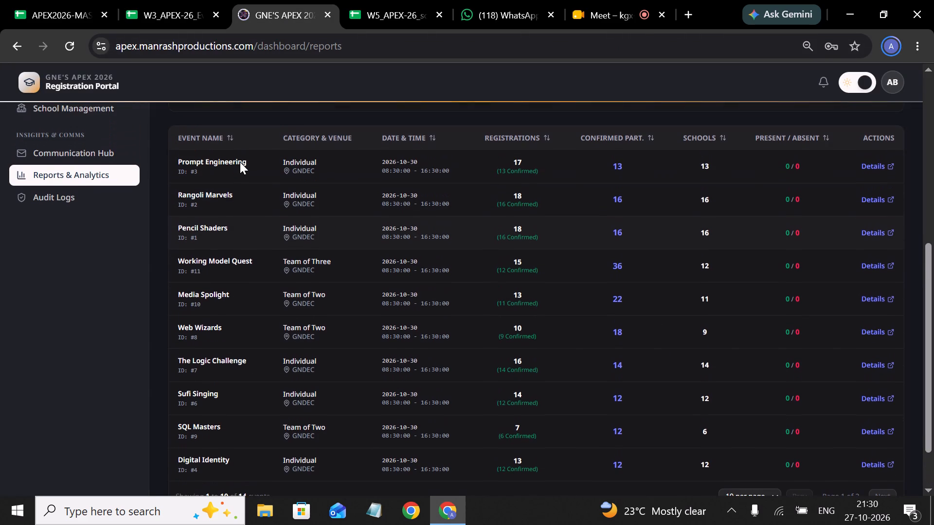
scroll(240, 162, "up", 1)
left_click(869, 236)
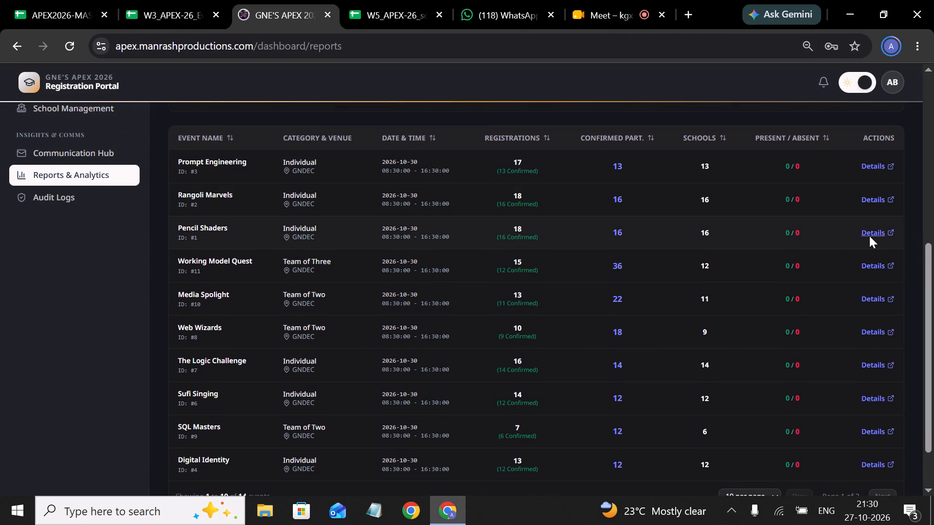
scroll(426, 305, "down", 2)
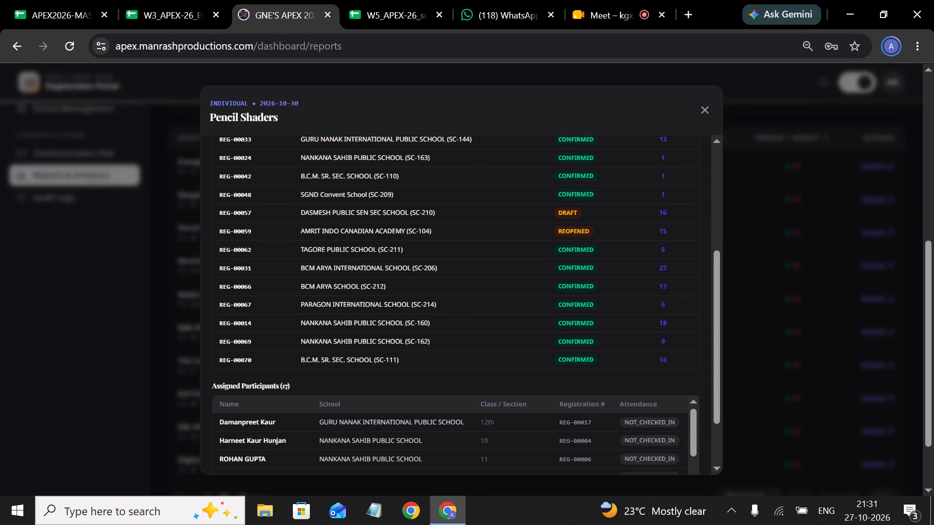
scroll(426, 305, "down", 2)
left_click_drag(214, 346, 490, 475)
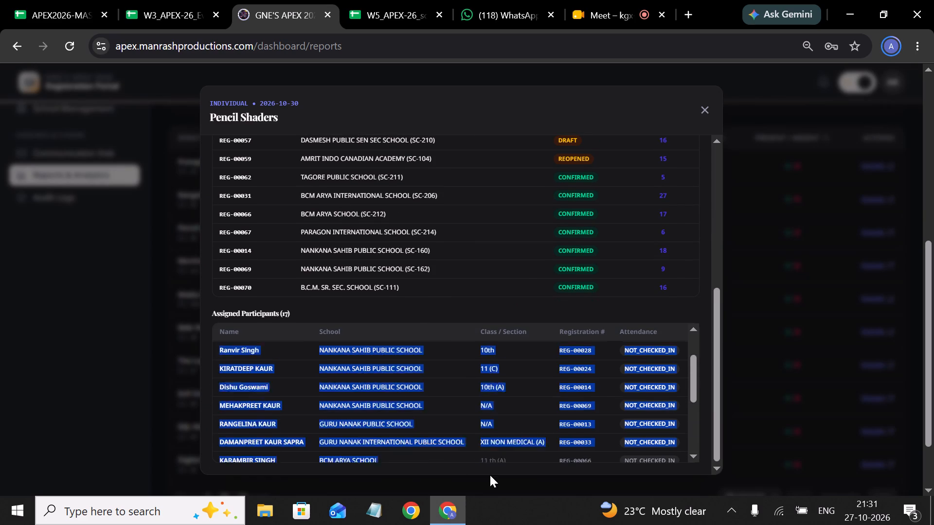
left_click_drag(490, 475, 622, 468)
key("ctrl+c")
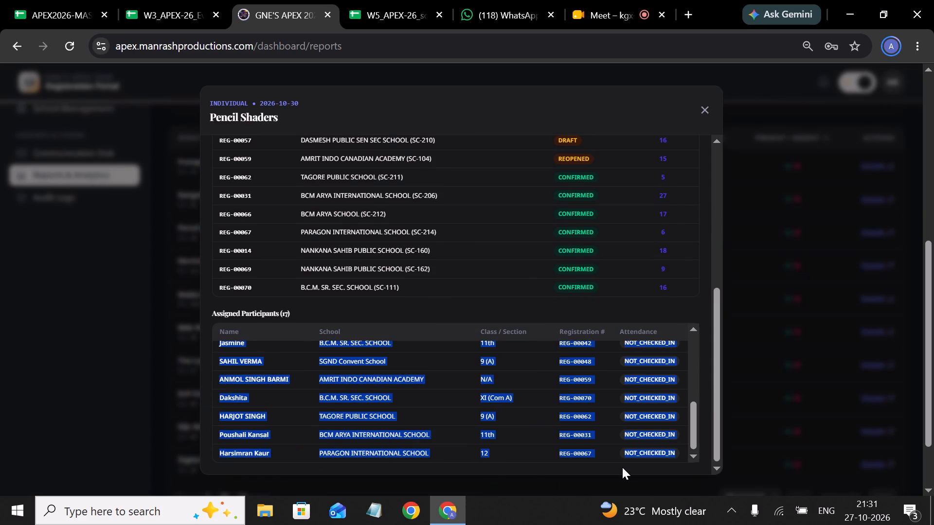
Paste the copied participant list into the PENCIL SHADERS sheet of W3_APEX-26_Event_Wise, starting at cell F5.
left_click(153, 0)
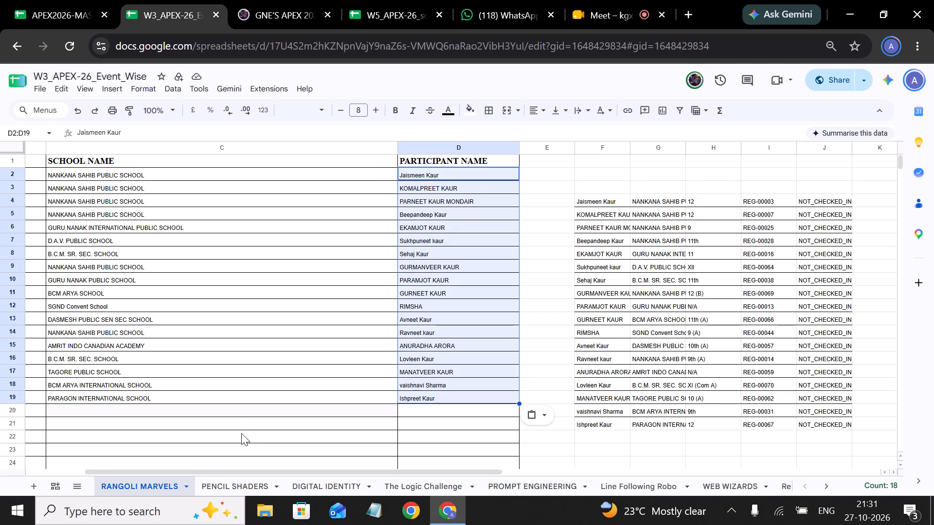
left_click(234, 489)
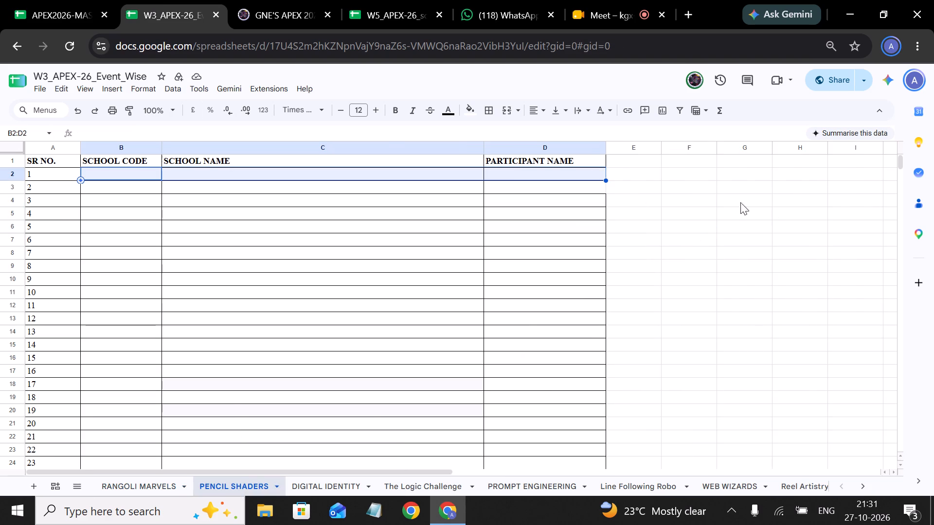
left_click(693, 215)
key("ctrl+v")
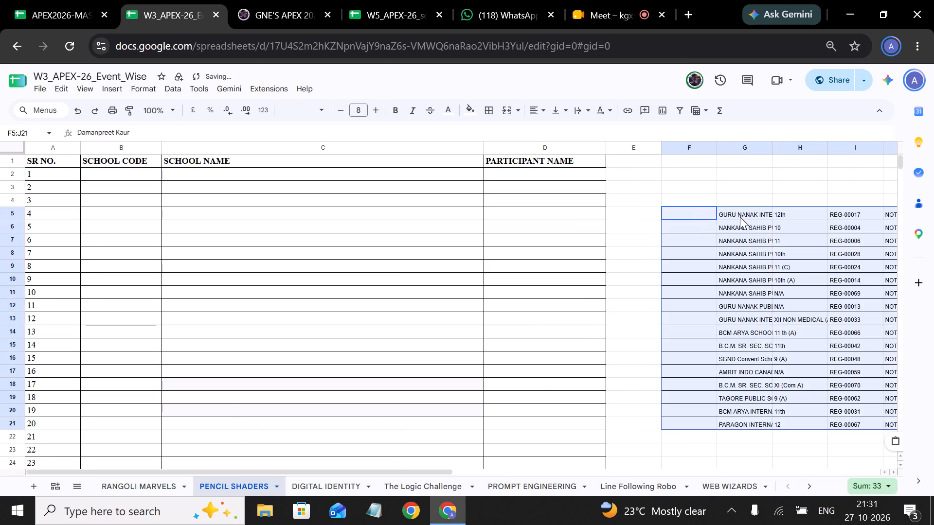
Set the text colour of the pasted participant names in F5:F21 to black.
left_click_drag(710, 211, 709, 416)
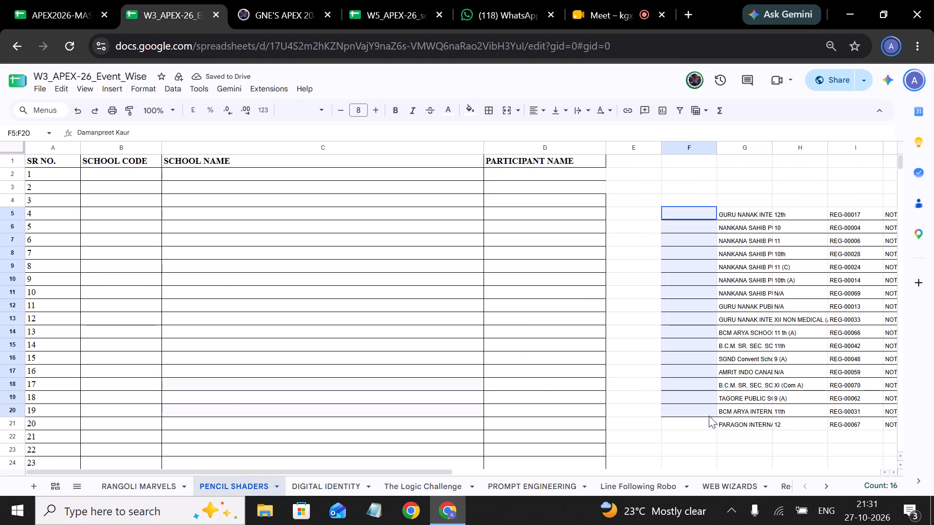
left_click_drag(709, 416, 708, 420)
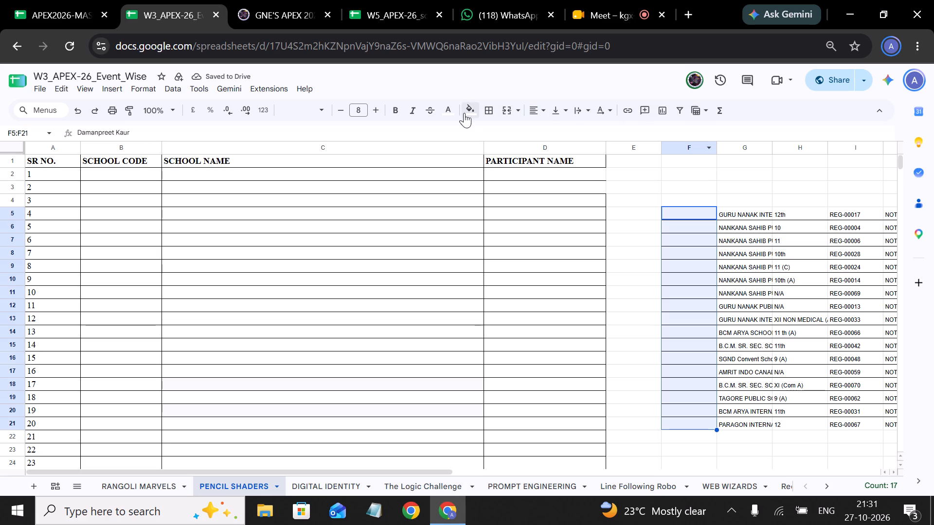
left_click(441, 107)
left_click(450, 146)
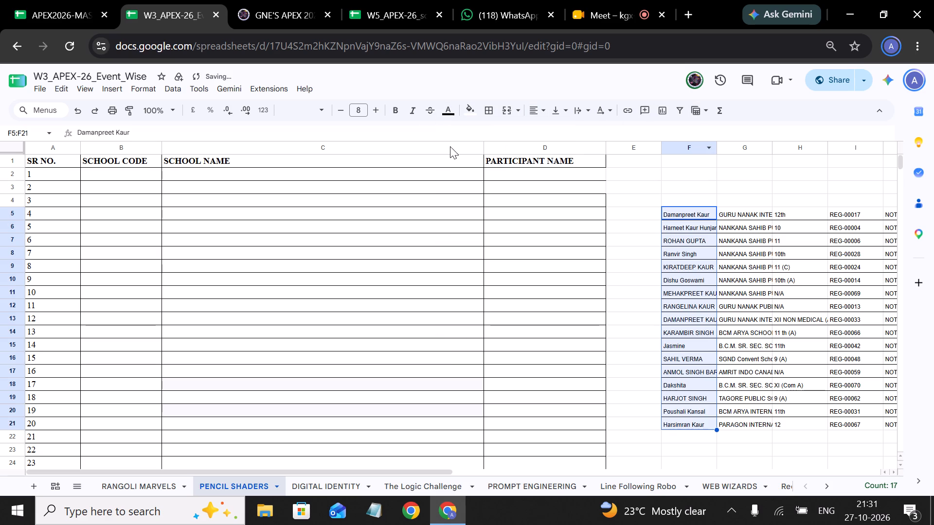
Copy the school names in G5:G21 of the PENCIL SHADERS sheet into the SCHOOL NAME column, starting at C2.
scroll(721, 240, "left", 2)
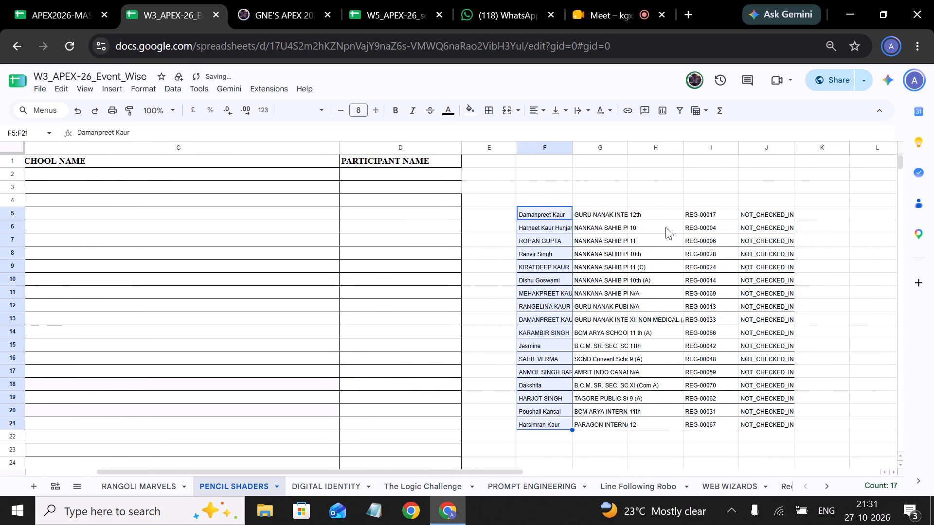
left_click_drag(576, 214, 668, 306)
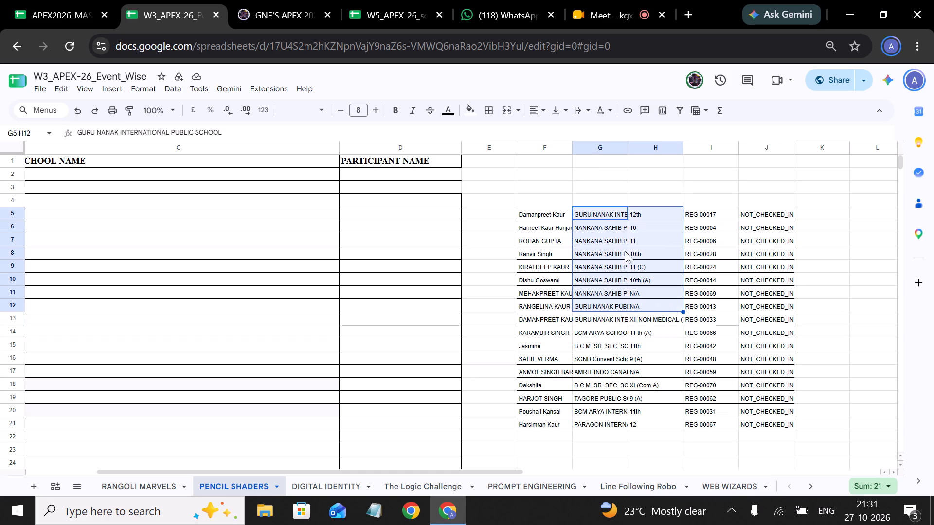
left_click_drag(608, 215, 615, 398)
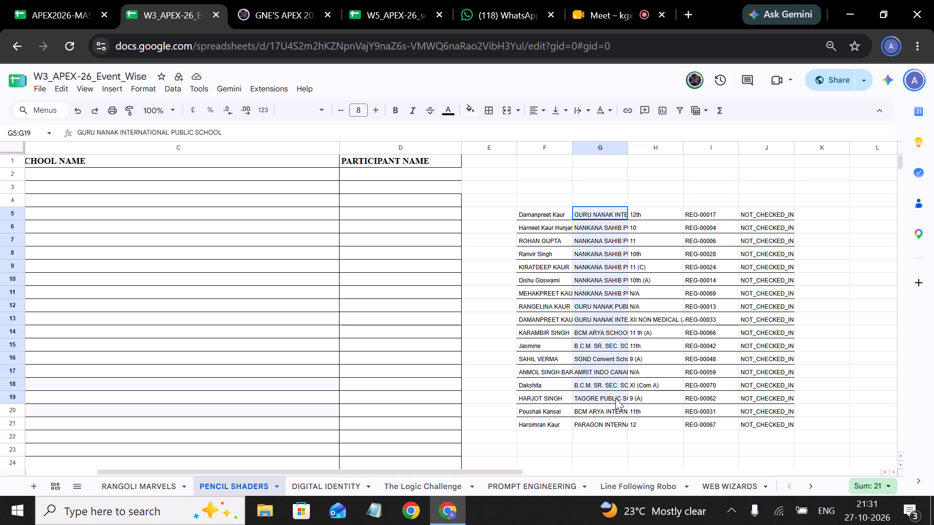
left_click_drag(615, 398, 603, 422)
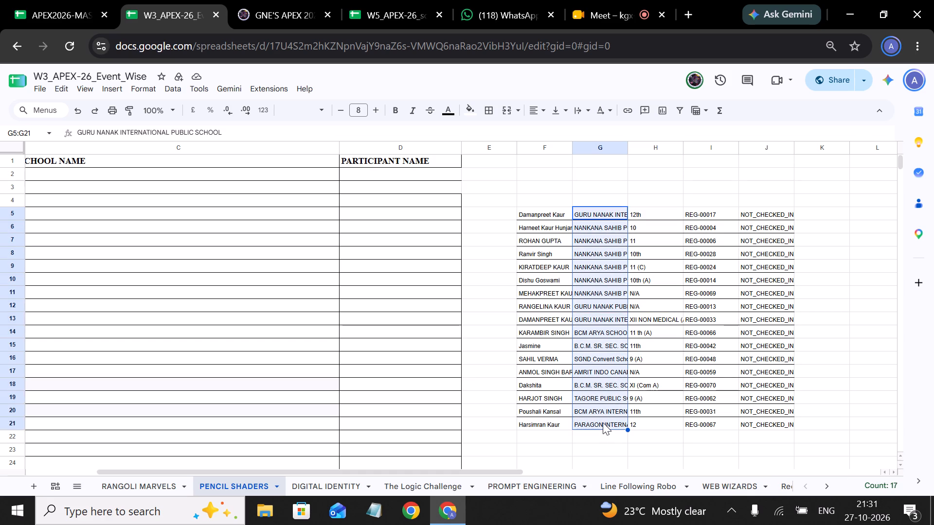
key("ctrl+c")
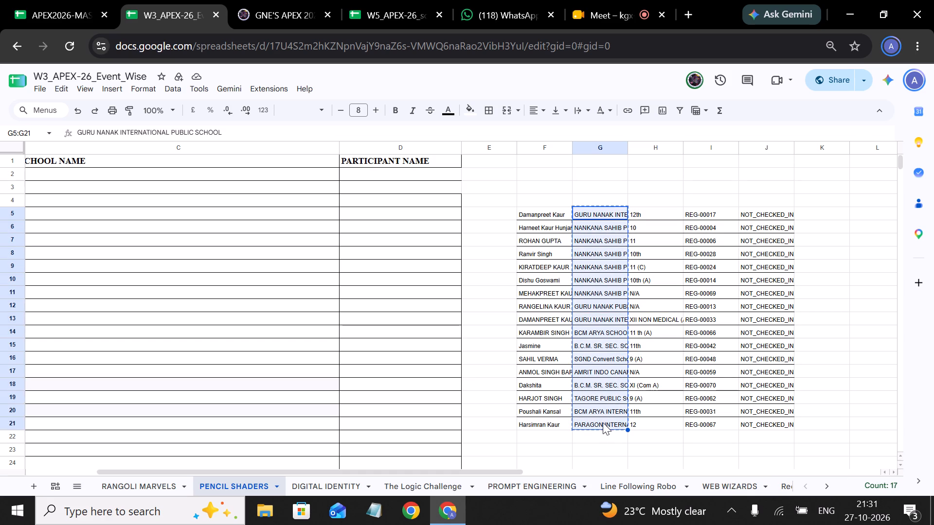
scroll(300, 164, "right", 2)
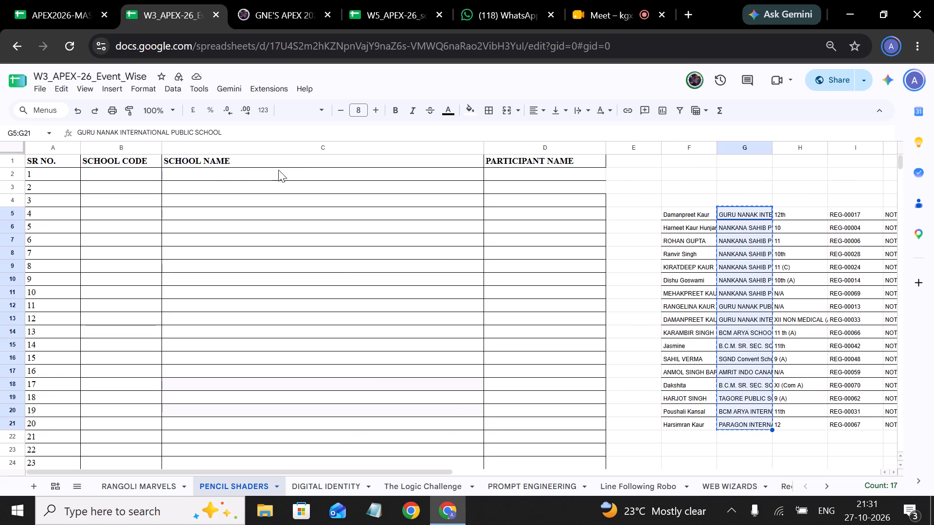
left_click(225, 173)
key("ctrl+v")
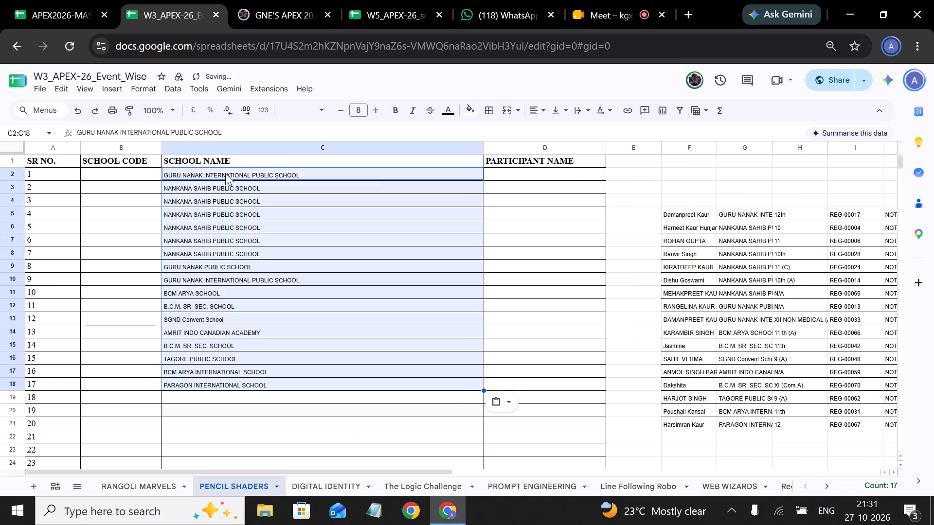
Copy the participant names in F5:F21 for the PARTICIPANT NAME column of the PENCIL SHADERS sheet, with D2 as the destination.
left_click_drag(672, 215, 724, 361)
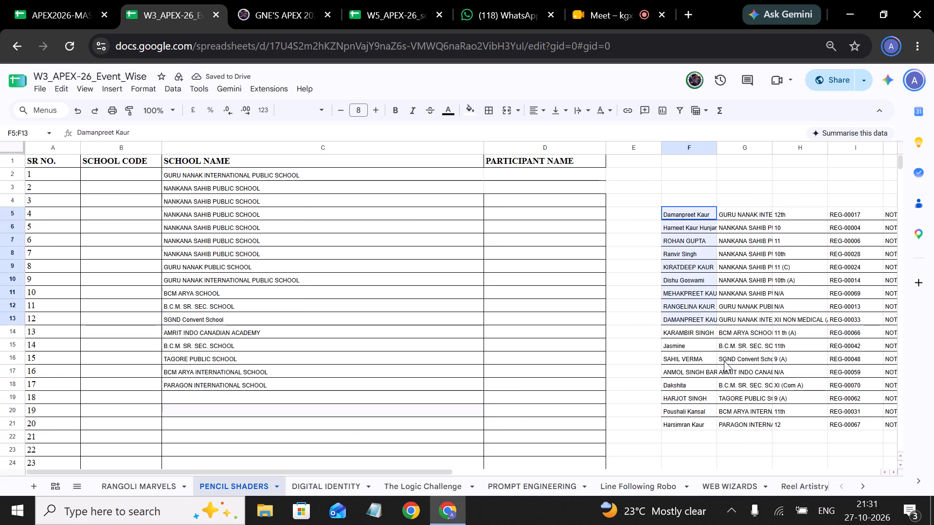
left_click_drag(724, 361, 683, 430)
key("ctrl+c")
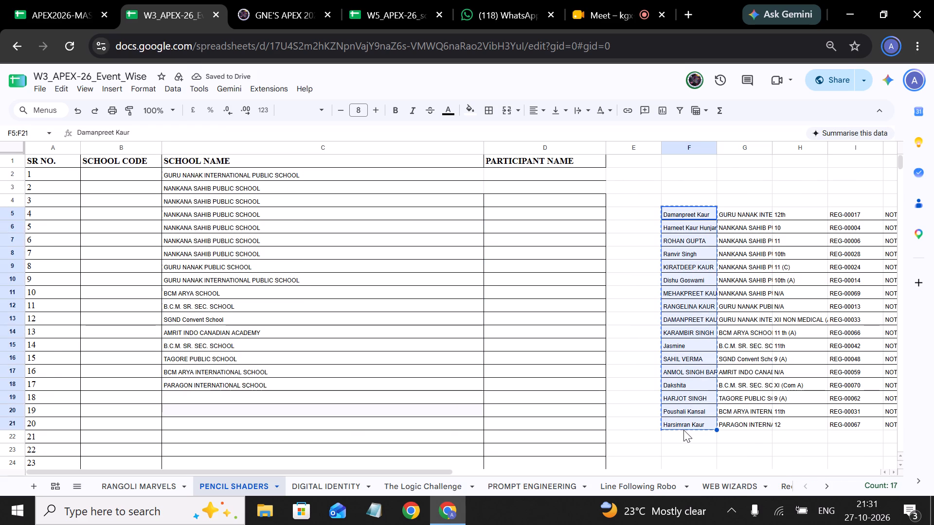
left_click(548, 175)
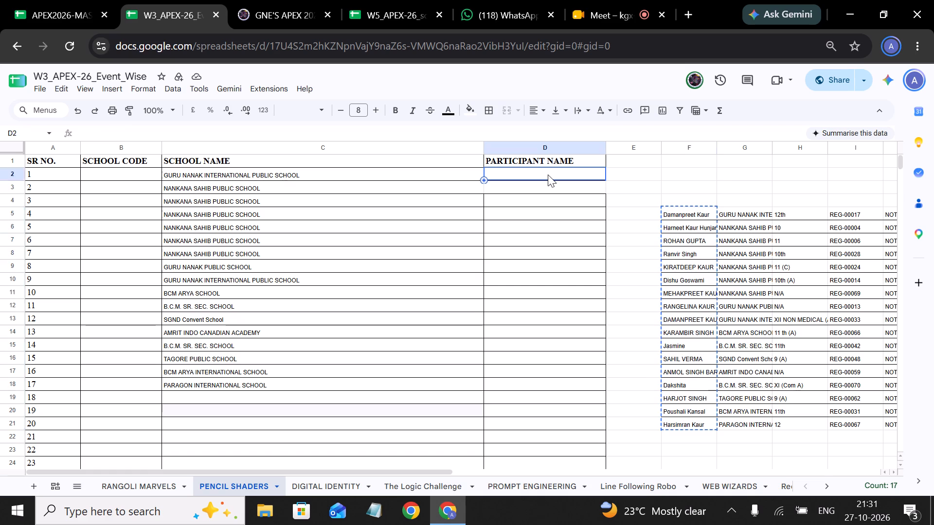
Paste the copied participant names into the PARTICIPANT NAME column of the PENCIL SHADERS sheet, starting at D2.
key("ctrl+v")
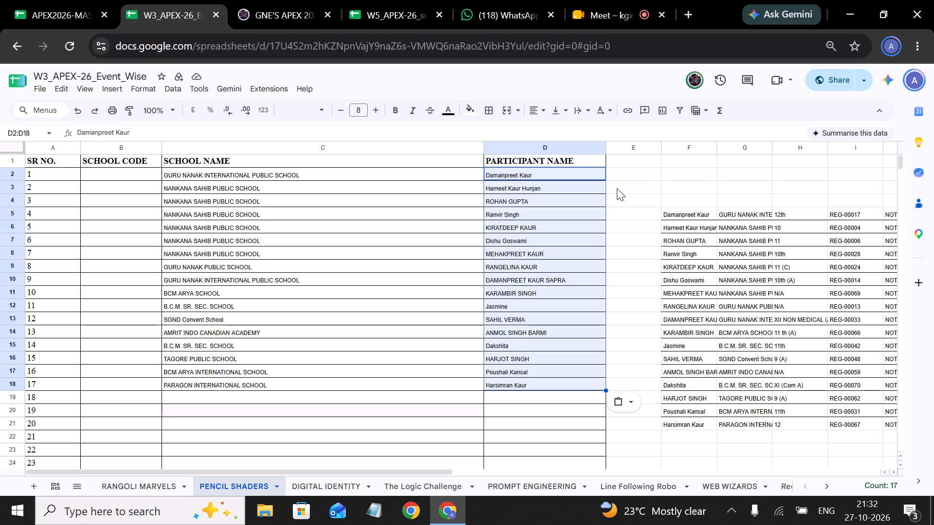
Switch to the APEX portal report and examine the Pencil Shaders registrations with their school codes against the assigned participants.
left_click(286, 6)
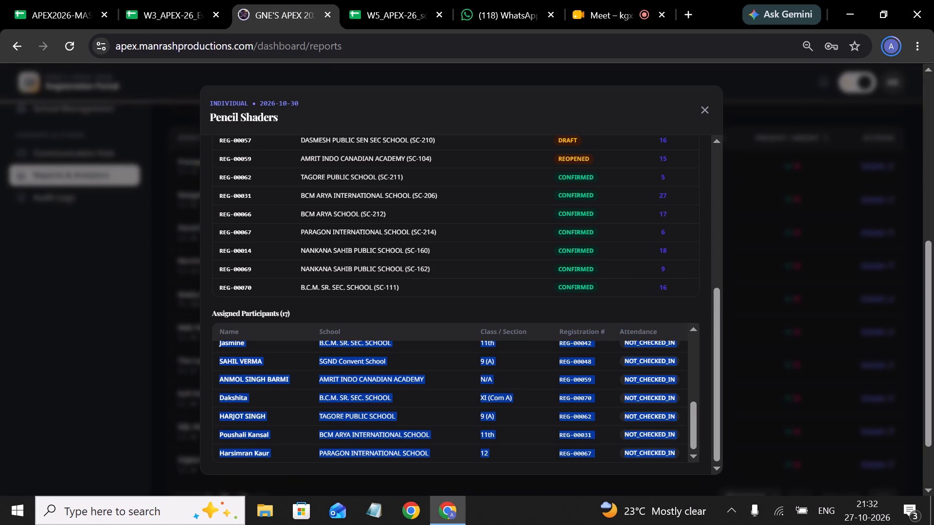
left_click(517, 296)
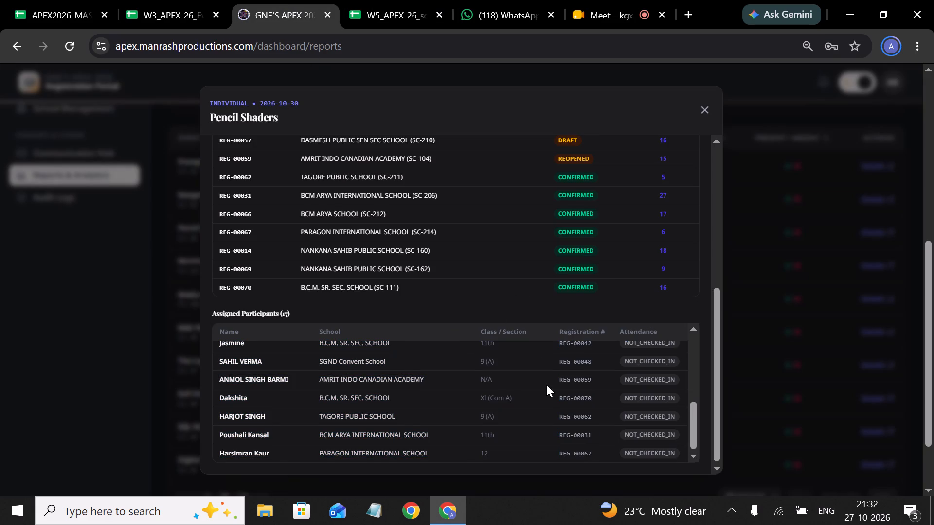
scroll(547, 392, "up", 3)
scroll(547, 392, "down", 6)
scroll(429, 396, "up", 2)
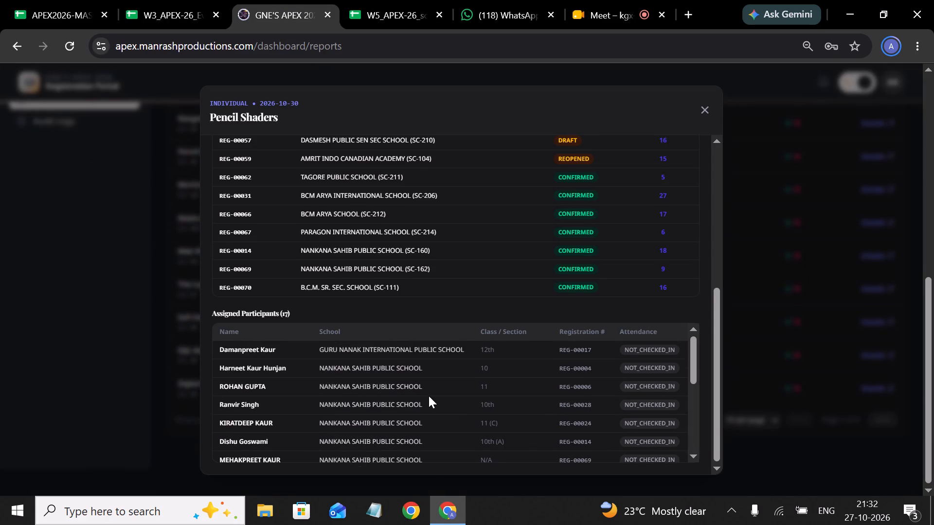
scroll(429, 396, "up", 4)
scroll(429, 396, "down", 2)
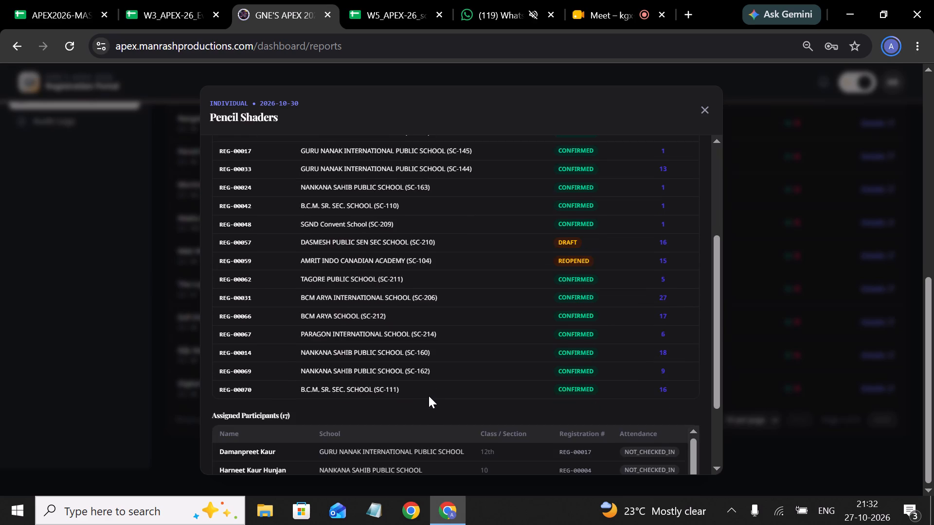
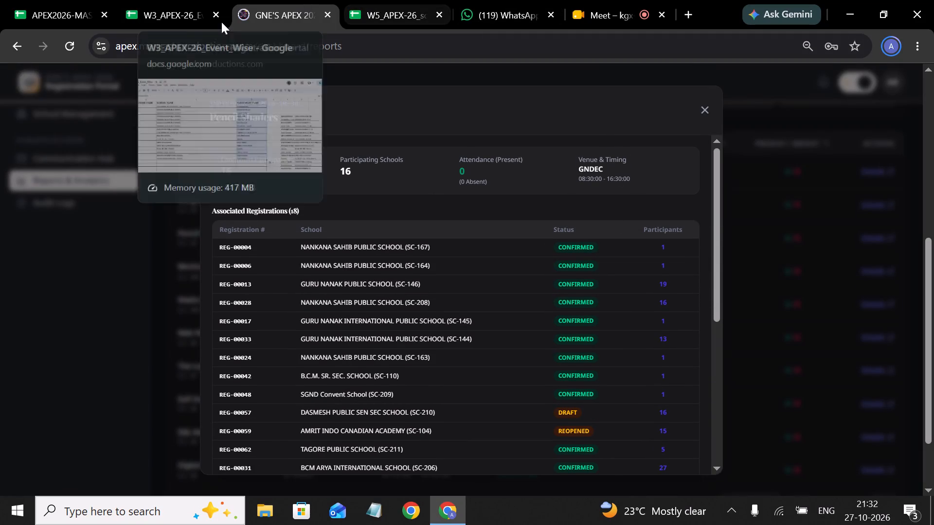
Switch back to W3_APEX-26_Event_Wise and select empty cell D19 below the participant names in the PENCIL SHADERS sheet.
left_click(189, 17)
right_click(533, 395)
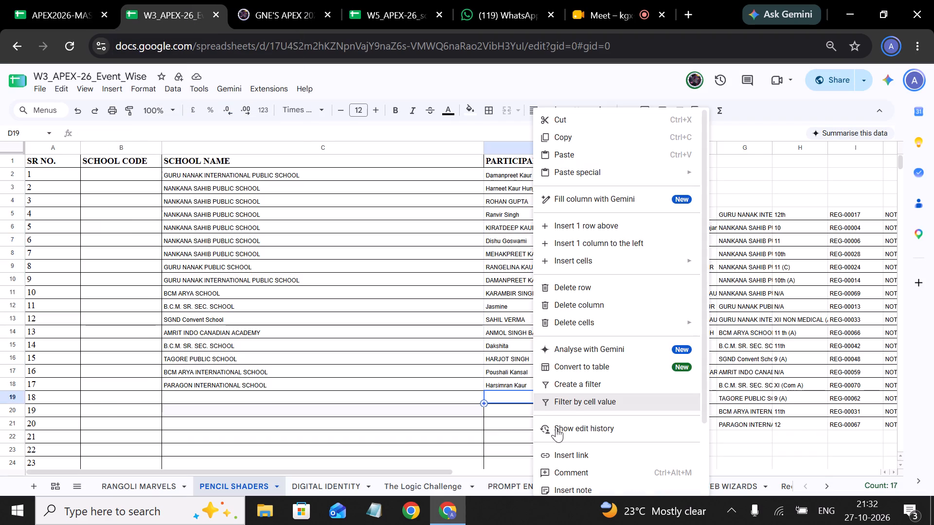
left_click(509, 402)
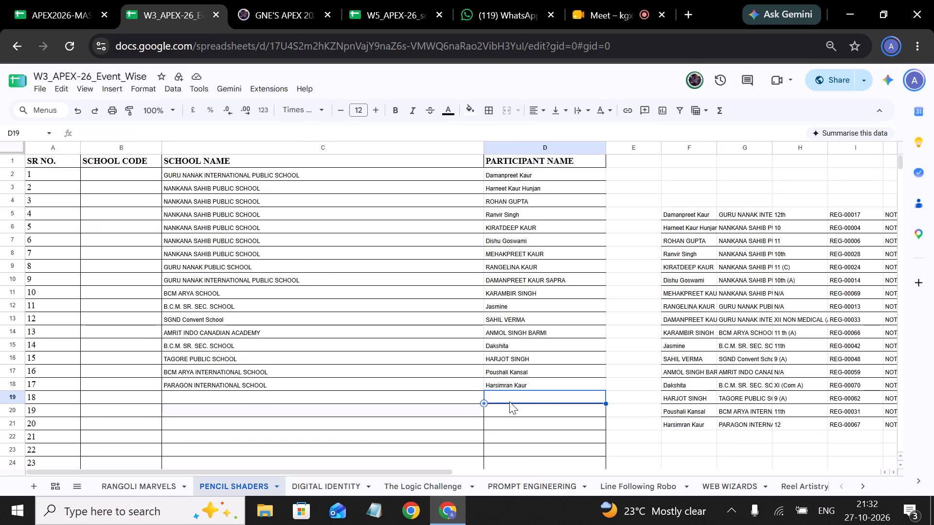
Clear the school and participant names in C2:D18 and the pasted list in F5:J21 of the PENCIL SHADERS sheet.
left_click_drag(205, 170, 324, 250)
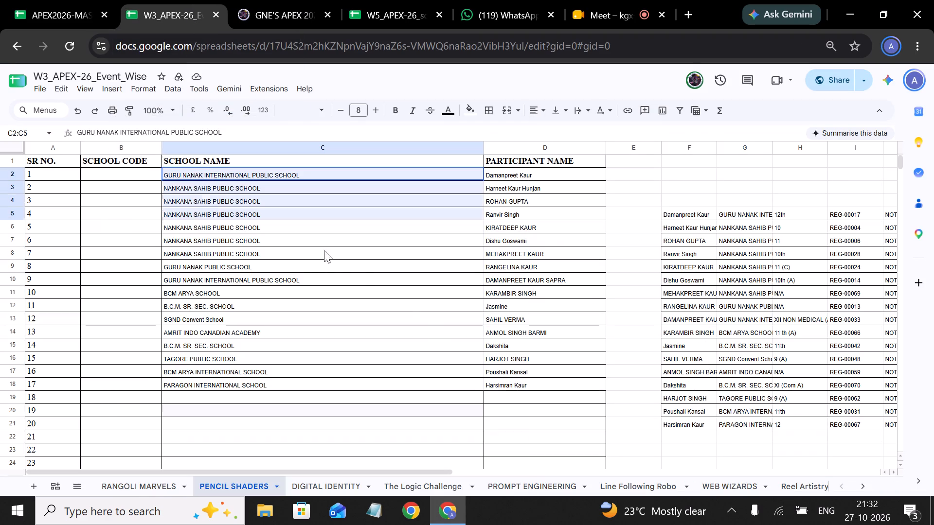
left_click_drag(324, 250, 578, 382)
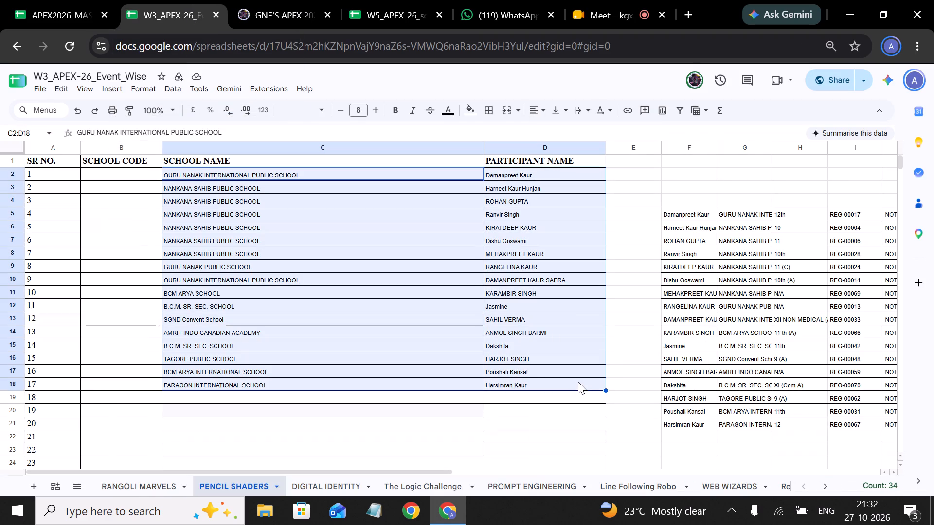
key("BackSpace")
scroll(633, 220, "left", 2)
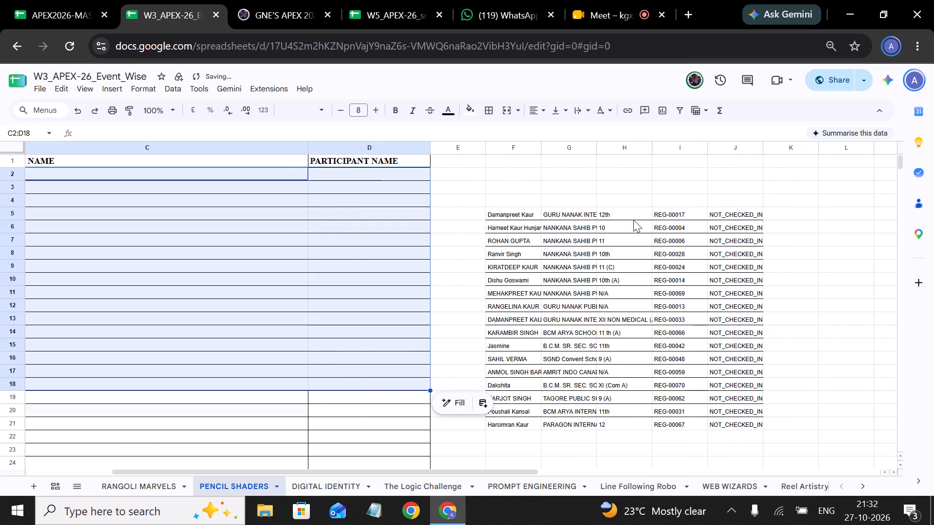
left_click_drag(503, 217, 736, 412)
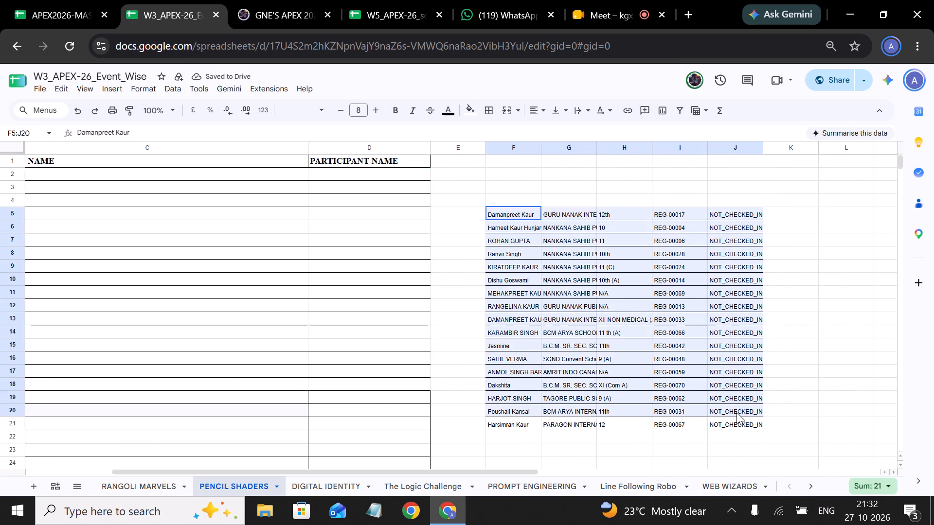
left_click_drag(736, 412, 740, 419)
key("BackSpace")
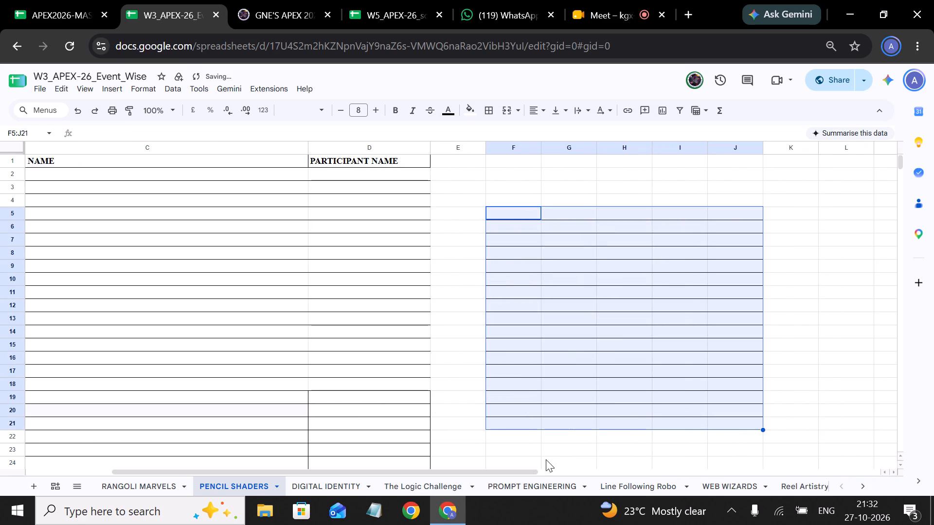
Clear the school and participant names in C2:D19 and the pasted list in F4:J21 of the RANGOLI MARVELS sheet.
scroll(244, 494, "right", 4)
scroll(132, 506, "down", 1, "ctrl")
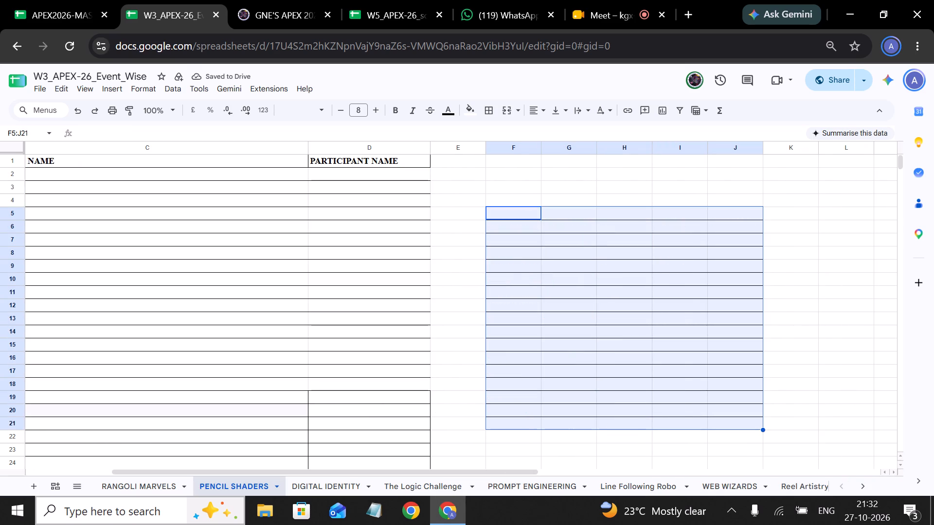
scroll(161, 479, "right", 4)
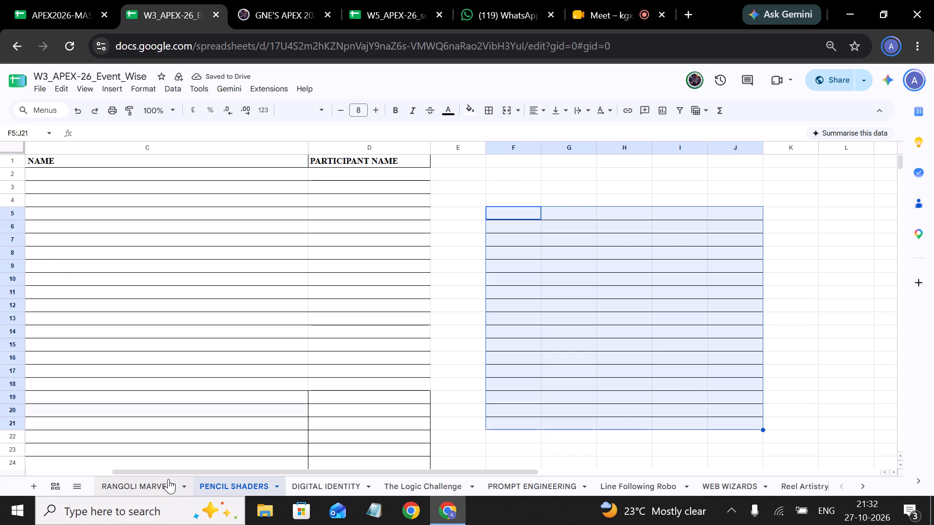
left_click(168, 479)
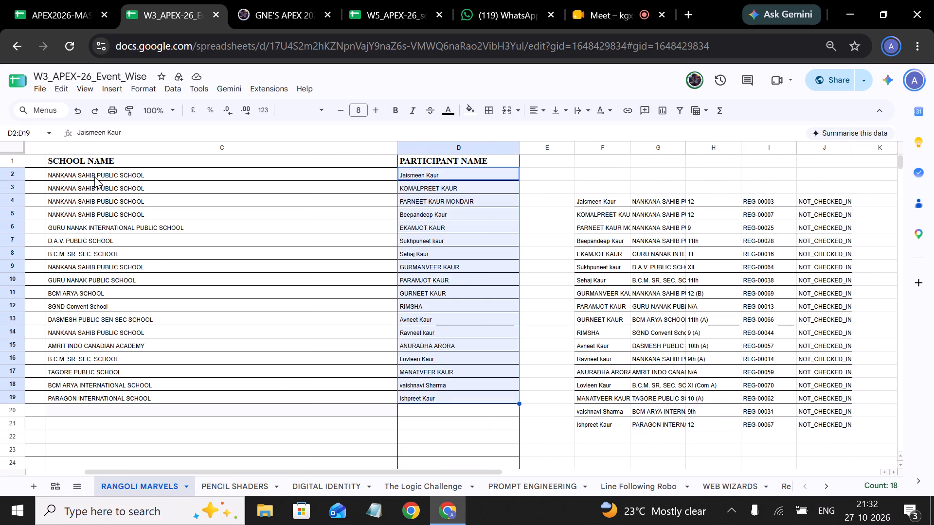
left_click_drag(94, 175, 478, 395)
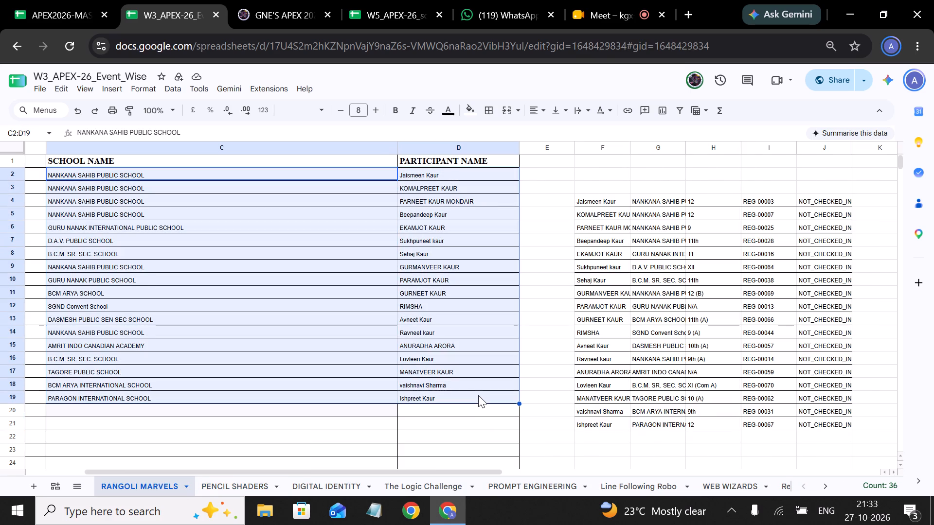
key("BackSpace")
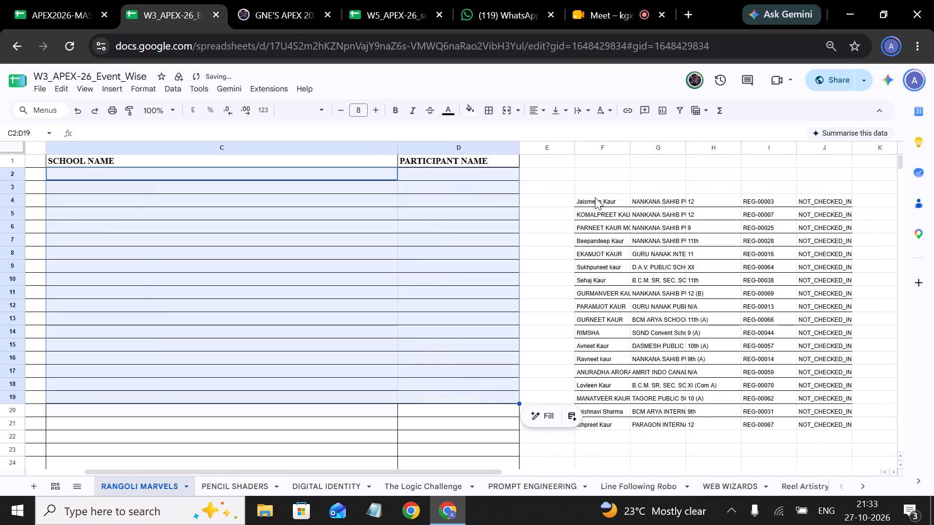
left_click_drag(595, 199, 837, 421)
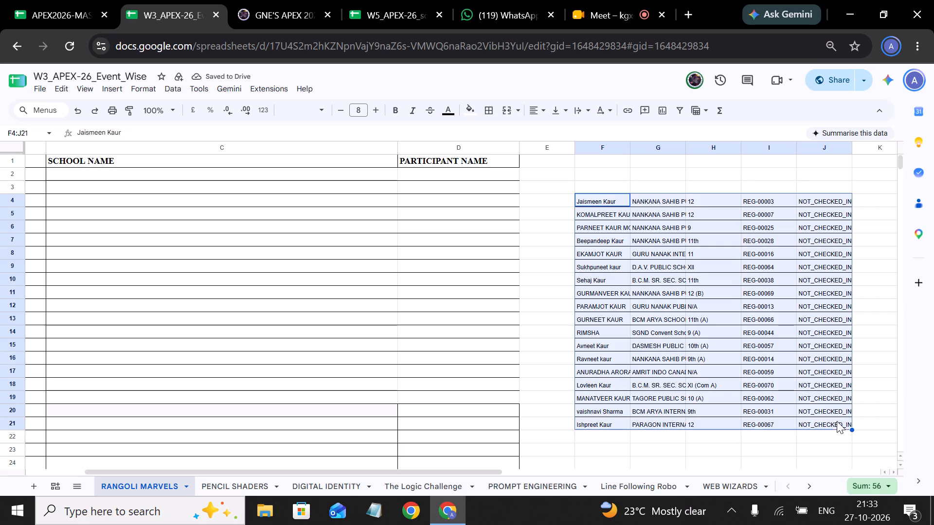
key("BackSpace")
Check the PENCIL SHADERS, DIGITAL IDENTITY and The Logic Challenge sheets for leftover participant entries.
scroll(683, 399, "left", 4)
scroll(683, 399, "right", 4)
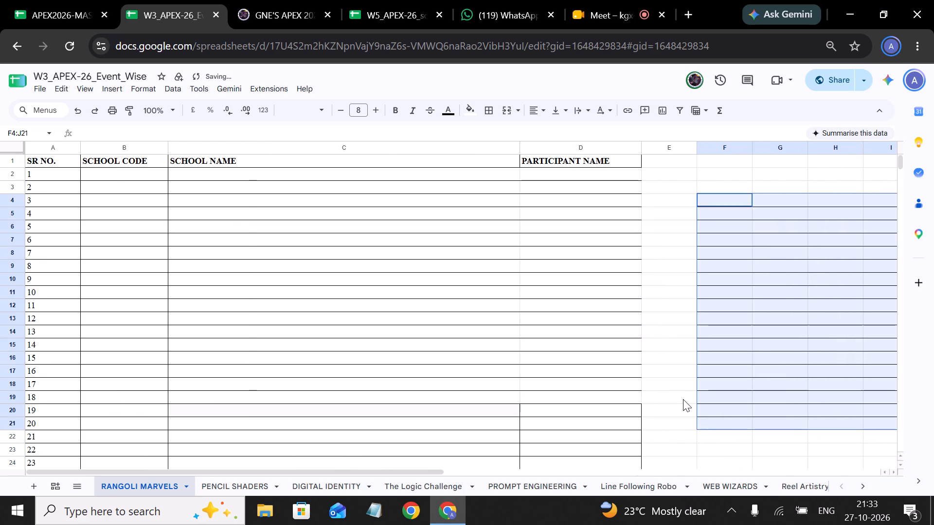
scroll(683, 399, "down", 1)
left_click(237, 483)
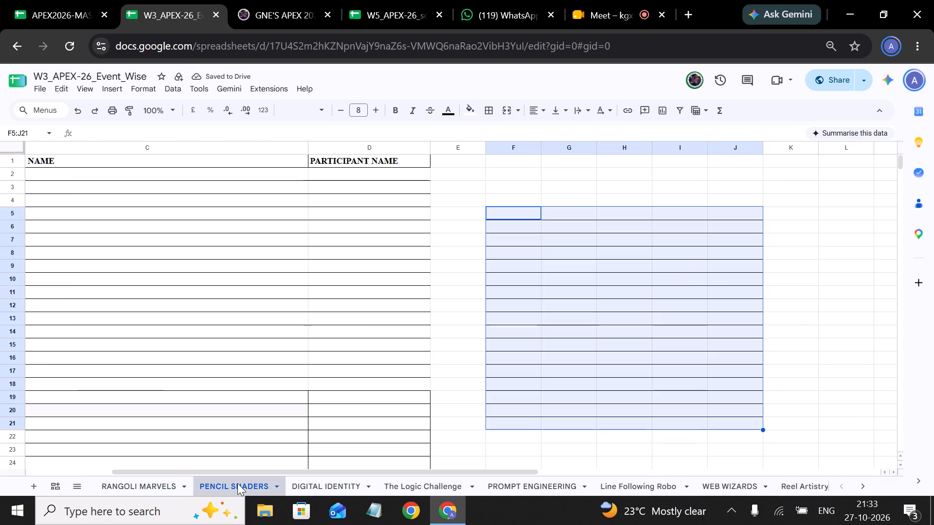
left_click(297, 489)
scroll(328, 230, "up", 3)
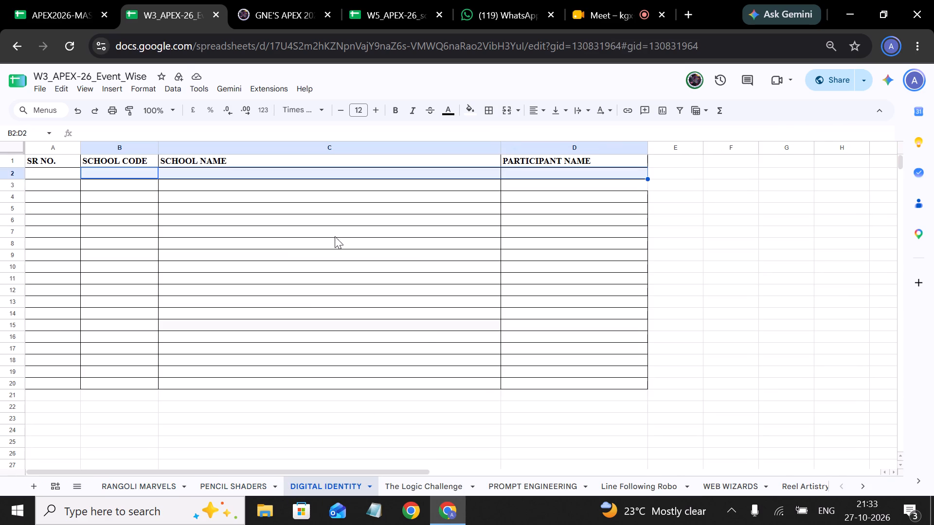
left_click(422, 488)
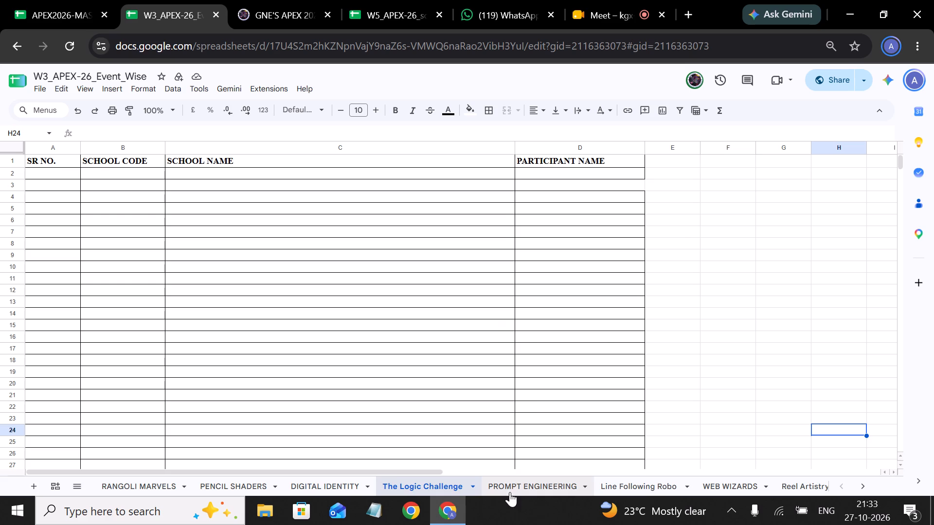
Clear the school and participant names in C2:D19 and the pasted list in F2:J18 of the PROMPT ENGINEERING sheet.
left_click(511, 491)
scroll(174, 202, "right", 4)
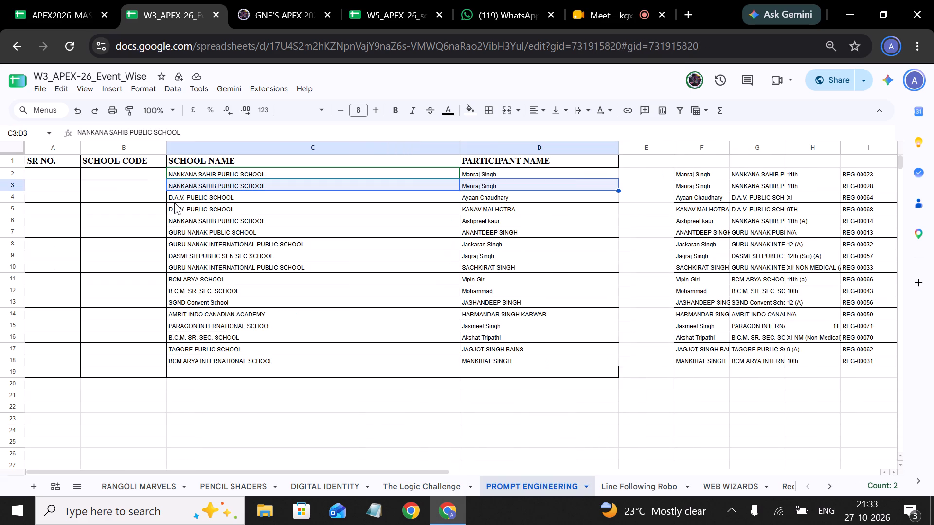
left_click_drag(176, 174, 590, 363)
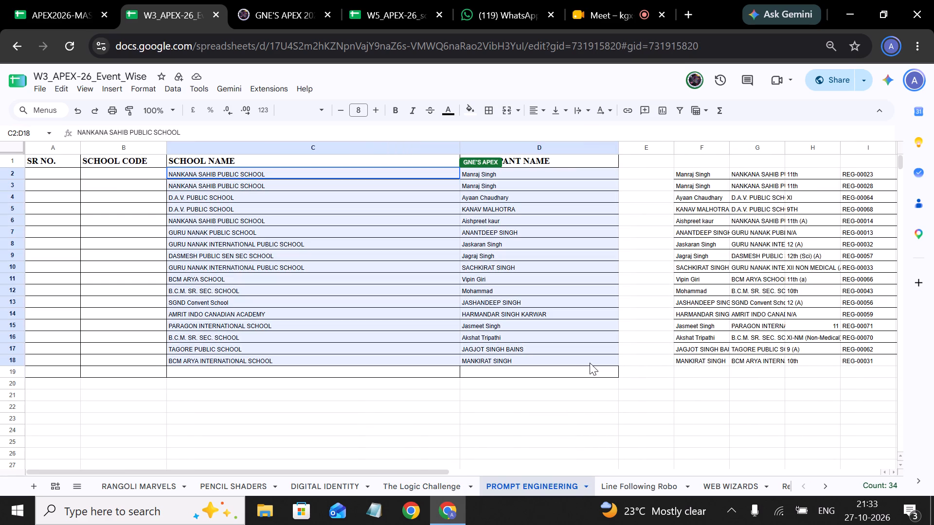
left_click_drag(590, 363, 590, 367)
key("BackSpace")
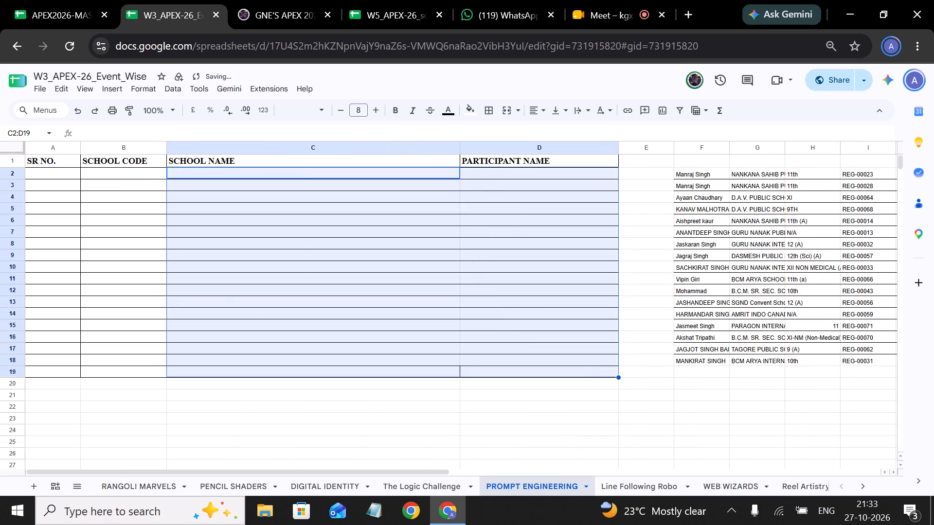
left_click_drag(705, 169, 904, 317)
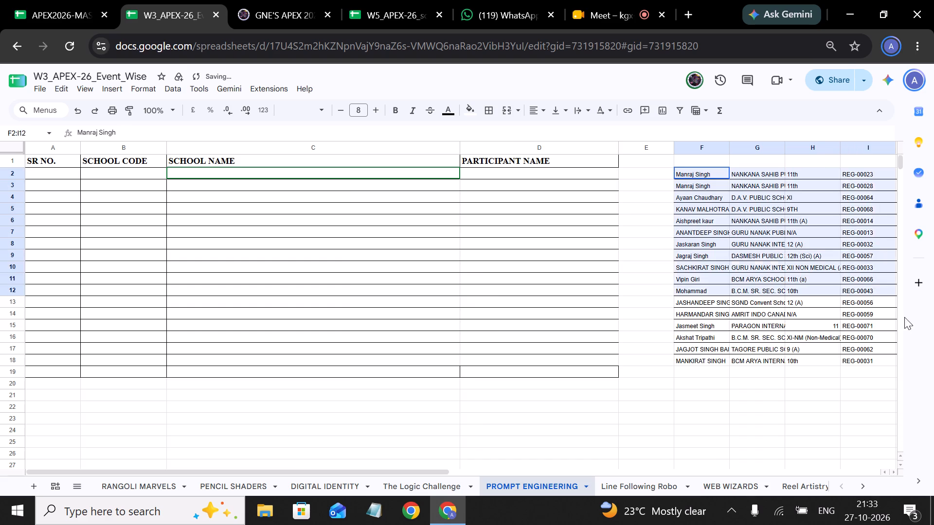
left_click_drag(904, 317, 704, 358)
key("BackSpace")
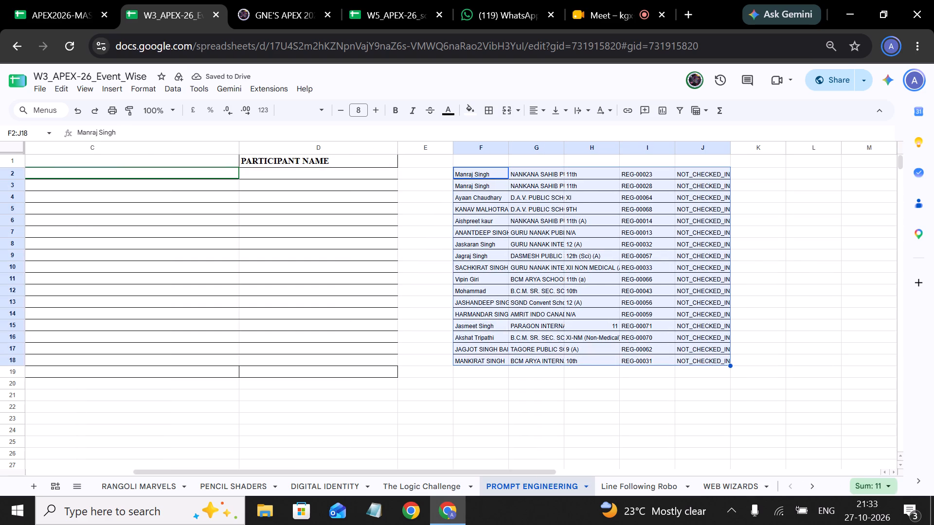
Check the remaining event sheets, from Line Following Robo through My Best Classroom Mnagement, for leftover participant entries.
left_click(626, 485)
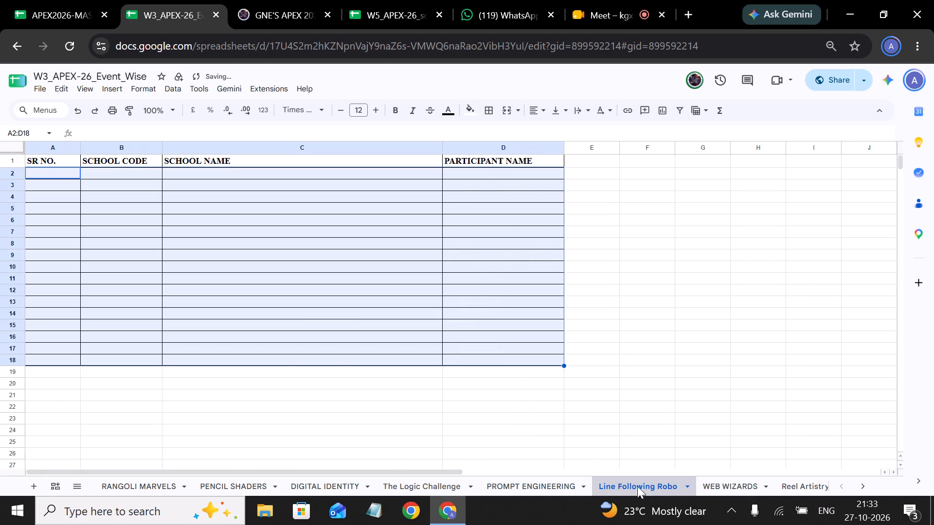
left_click(715, 484)
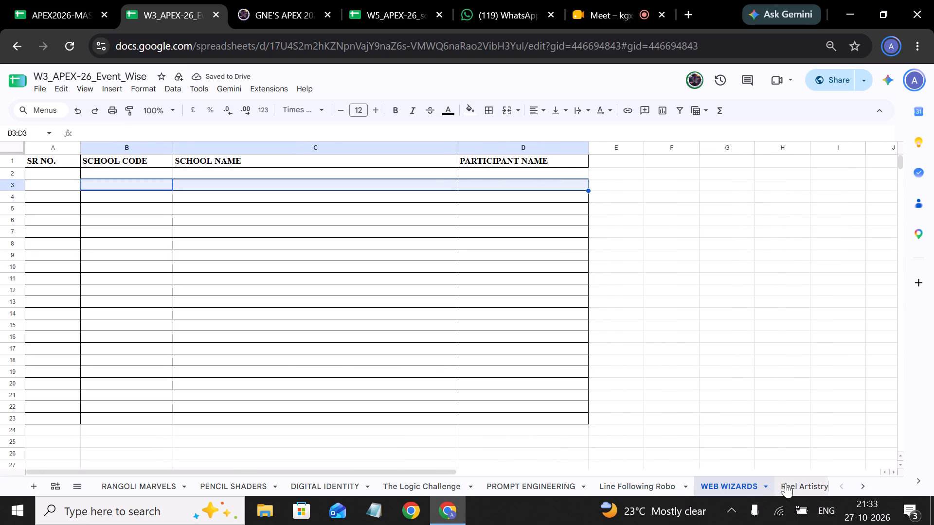
left_click(786, 483)
scroll(786, 483, "left", 3)
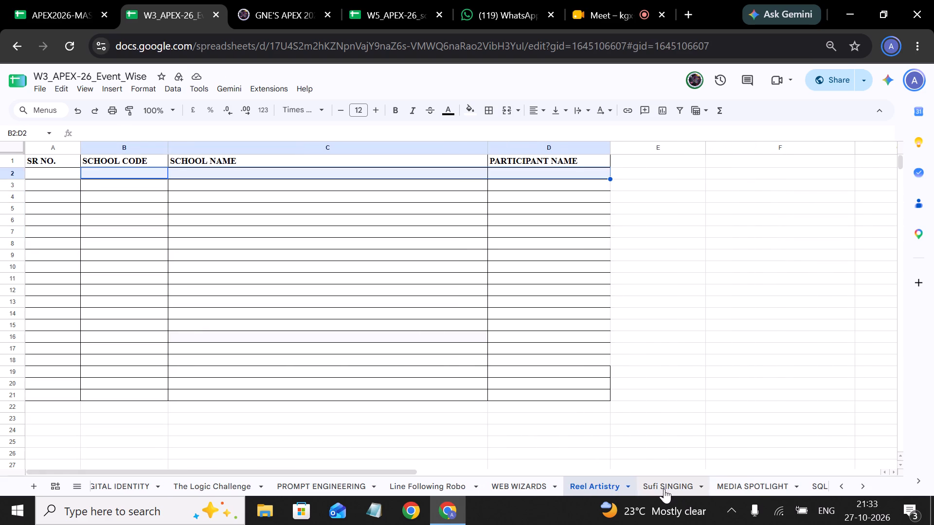
left_click(664, 489)
left_click(737, 484)
scroll(701, 486, "left", 2)
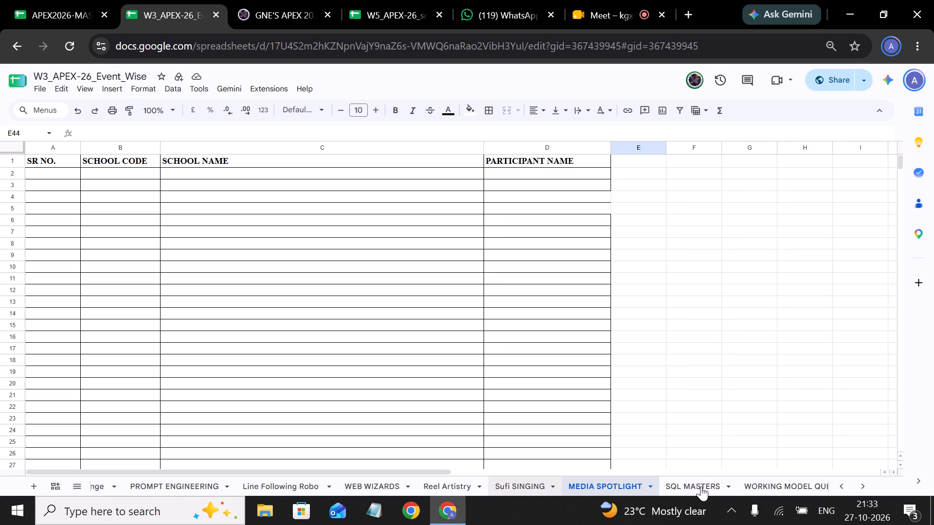
left_click(624, 478)
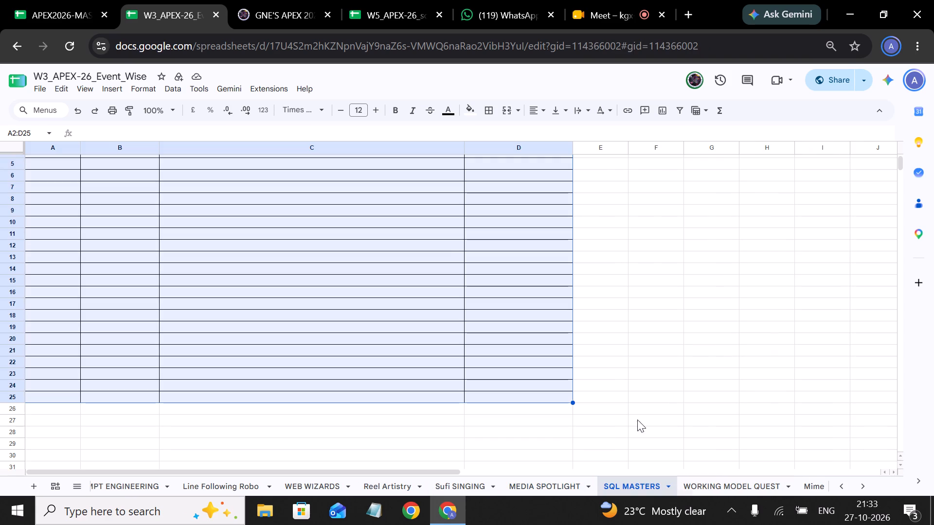
left_click(632, 411)
left_click(704, 484)
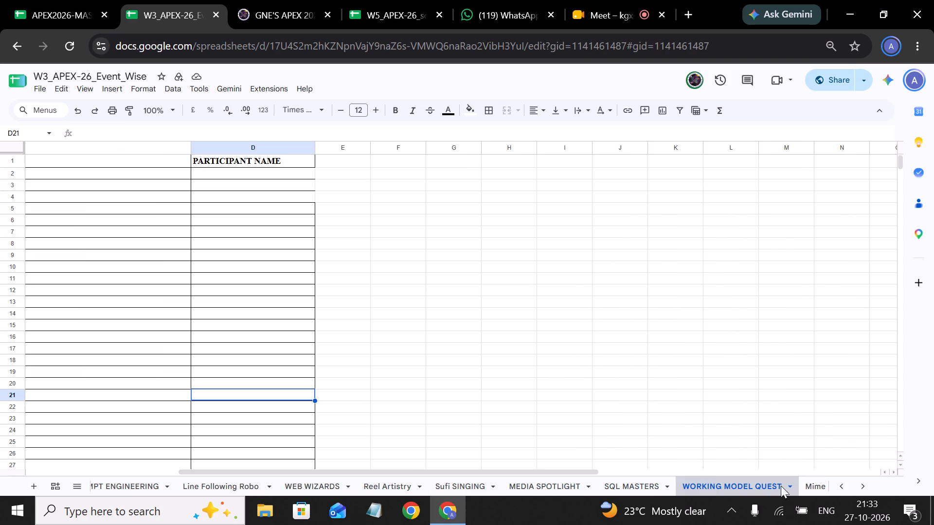
scroll(815, 477, "left", 2)
left_click(678, 488)
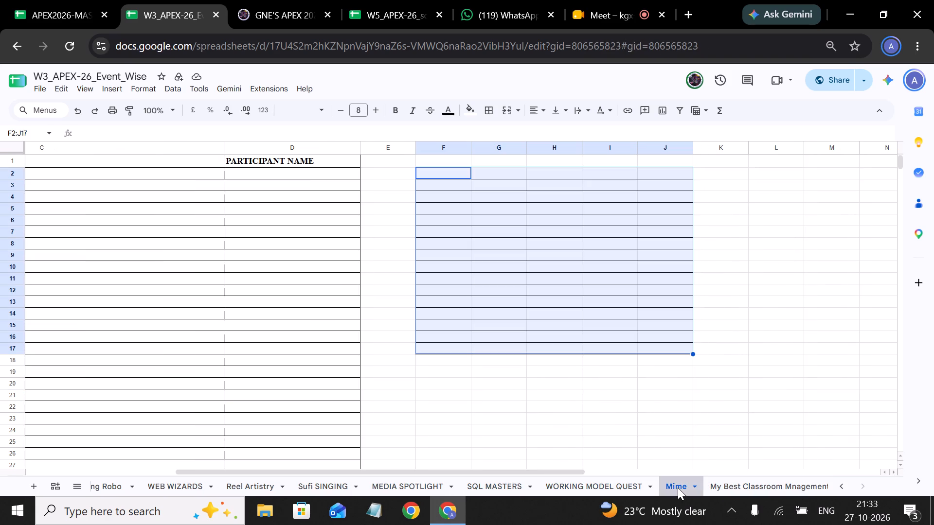
left_click(725, 483)
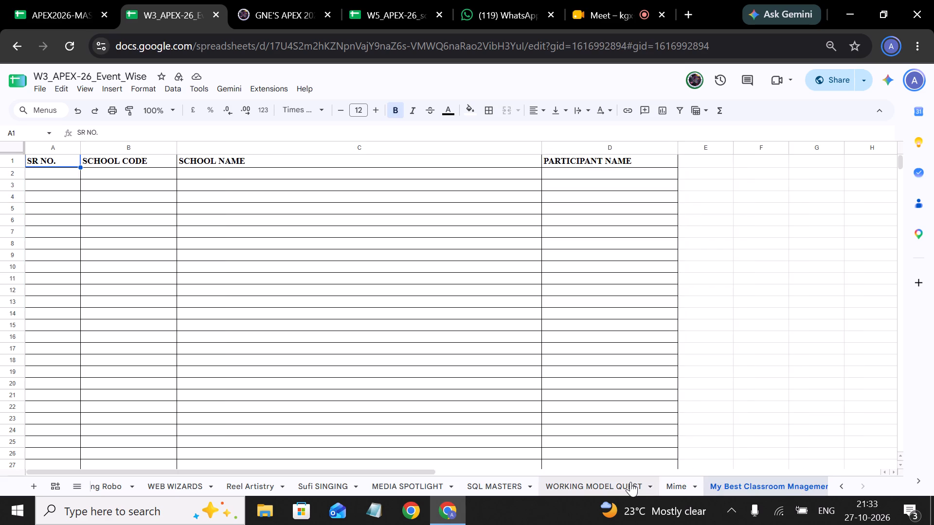
left_click(684, 480)
left_click(724, 363)
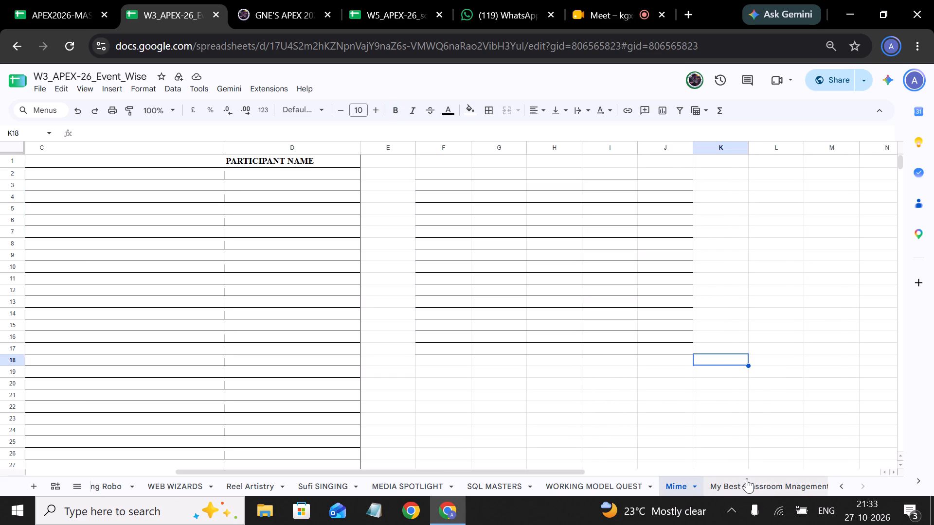
left_click(747, 478)
scroll(747, 478, "left", 4)
scroll(747, 478, "right", 9)
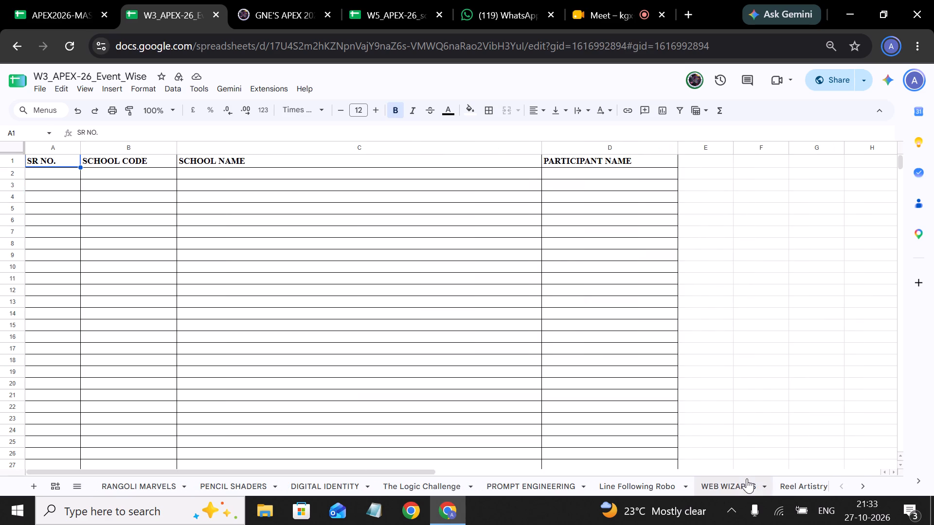
Close the W3_APEX-26_Event_Wise spreadsheet.
left_click(217, 15)
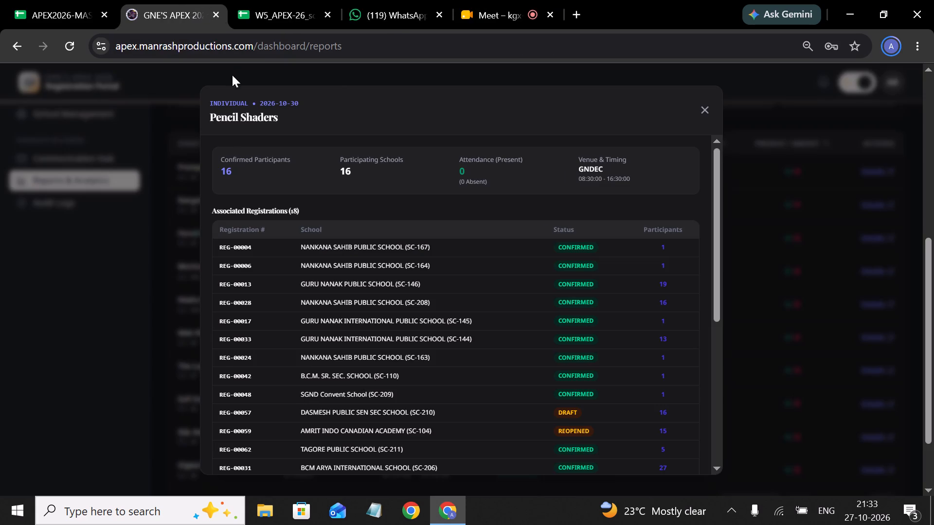
Close the Pencil Shaders event details and look over the Events report in the Reports & Analytics Portal.
left_click(701, 114)
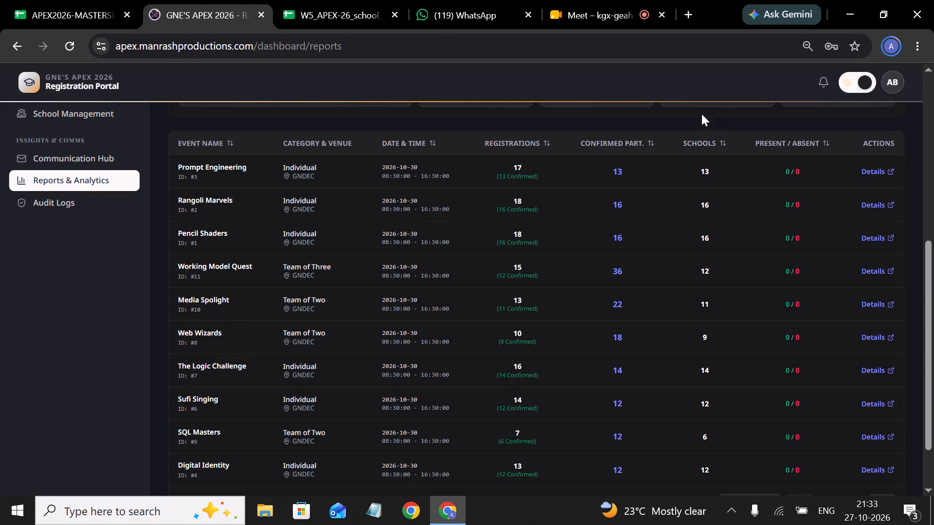
scroll(491, 196, "up", 5)
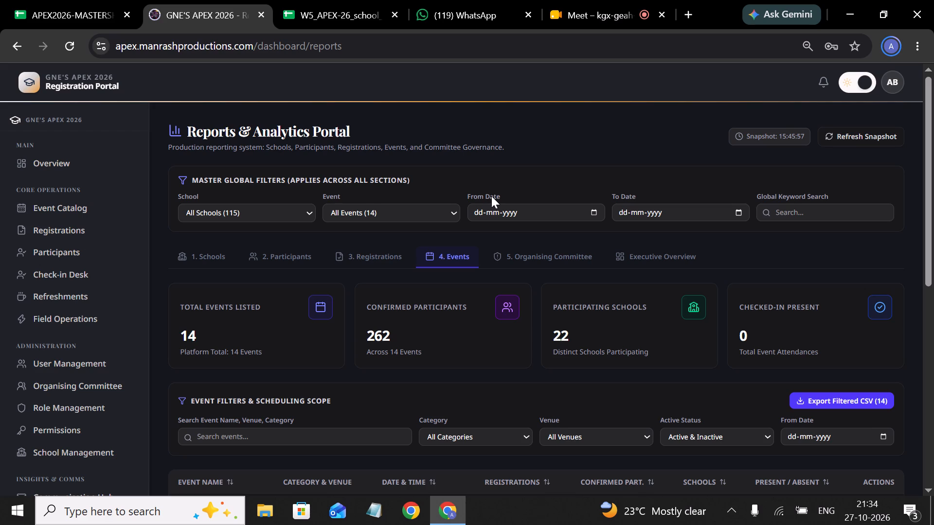
scroll(413, 99, "up", 1)
scroll(413, 99, "down", 4)
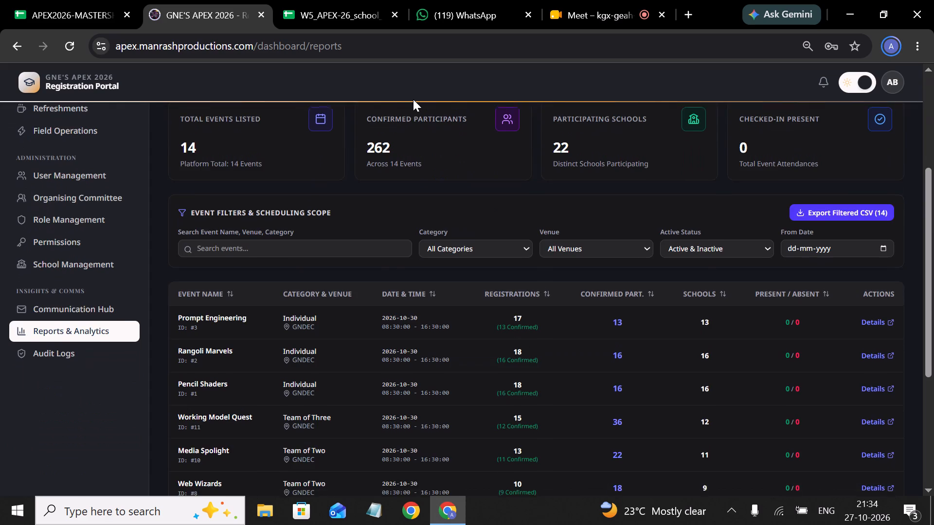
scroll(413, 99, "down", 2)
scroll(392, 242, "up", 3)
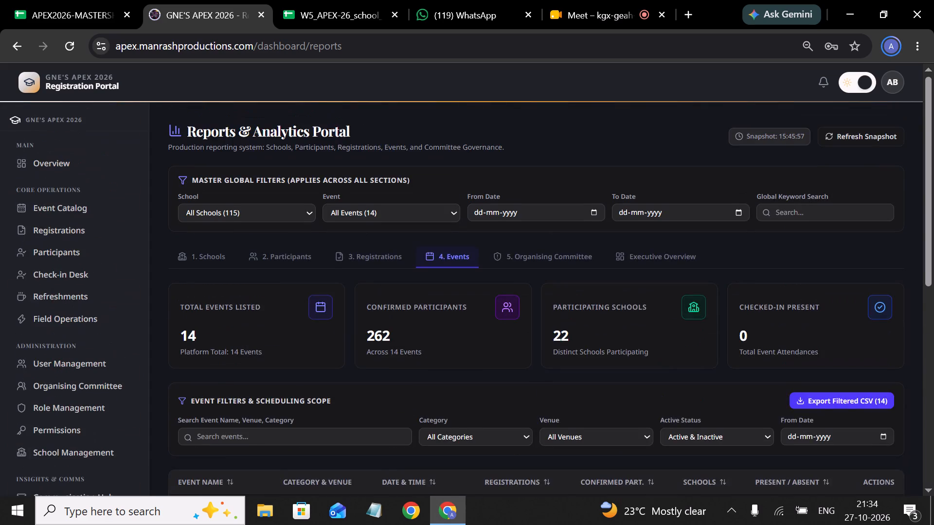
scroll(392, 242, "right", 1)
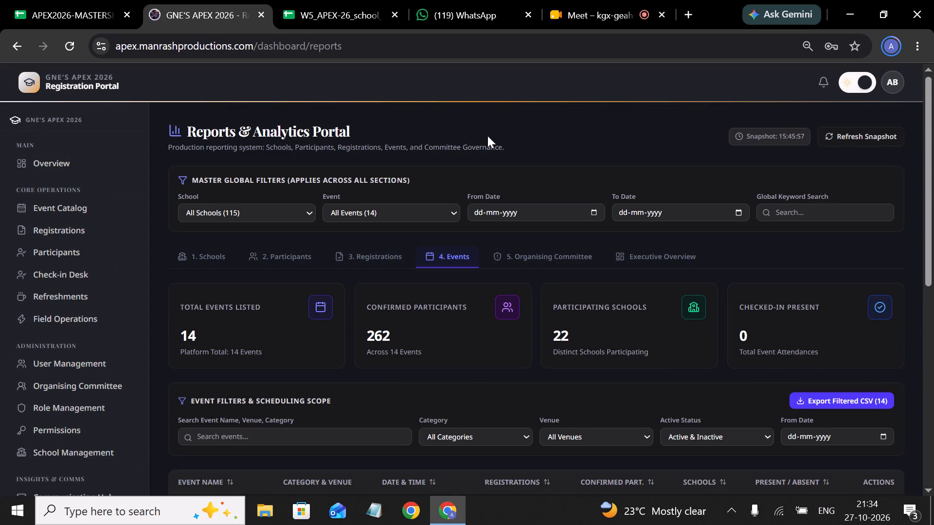
Look over the school and teacher entries in Sheet1 of W5_APEX-26_school_incharges, glancing at the workbook links in APEX2026-MASTERSHEET.
left_click(333, 18)
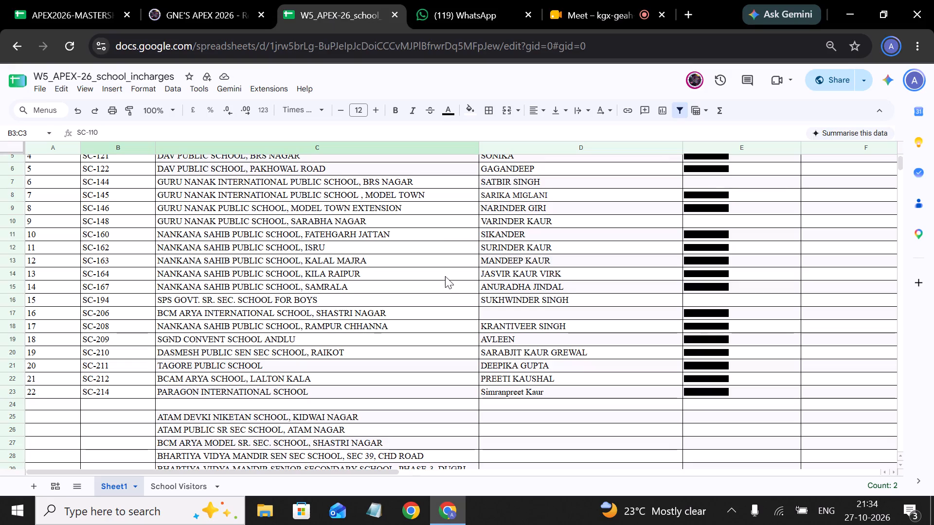
scroll(448, 297, "down", 2)
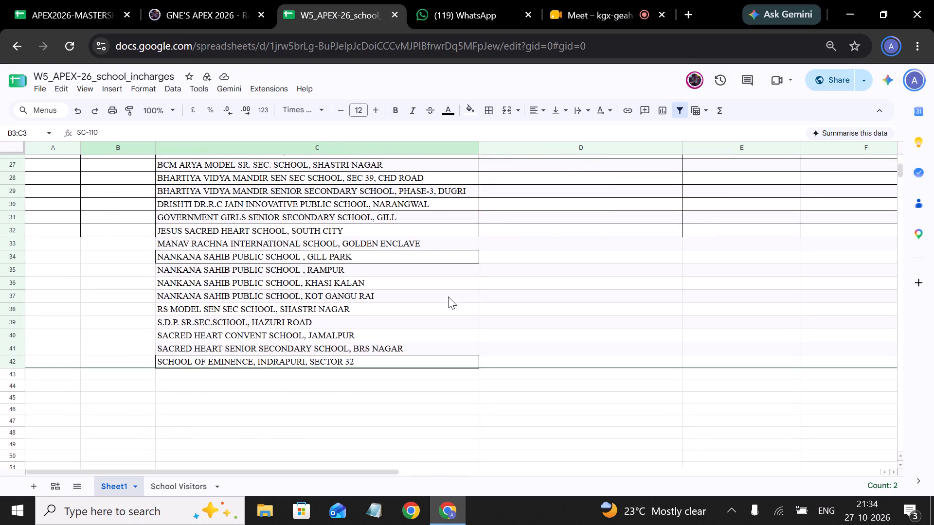
scroll(448, 297, "up", 2)
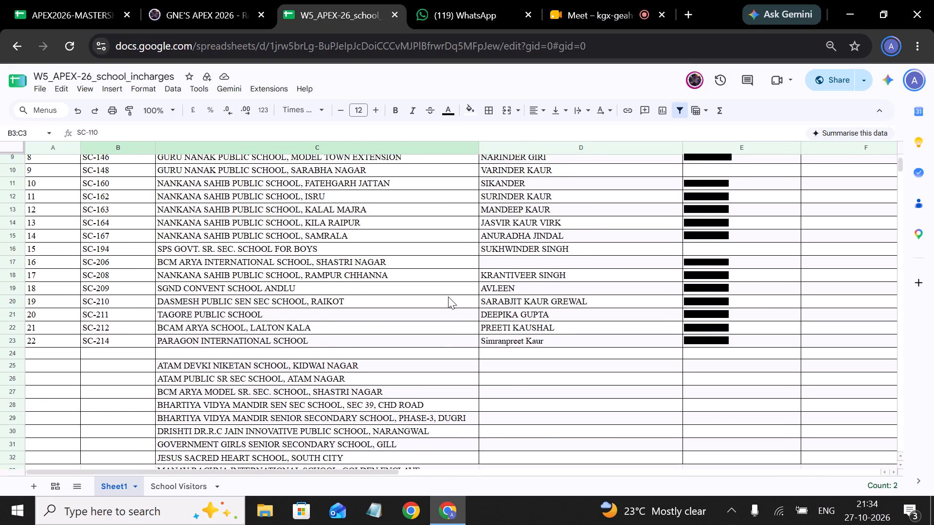
scroll(448, 297, "up", 4)
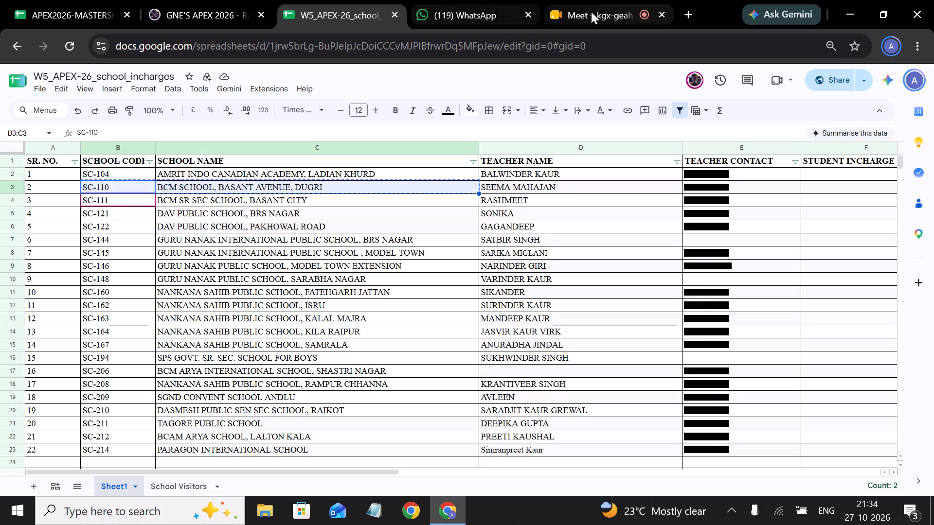
left_click(213, 10)
left_click(62, 23)
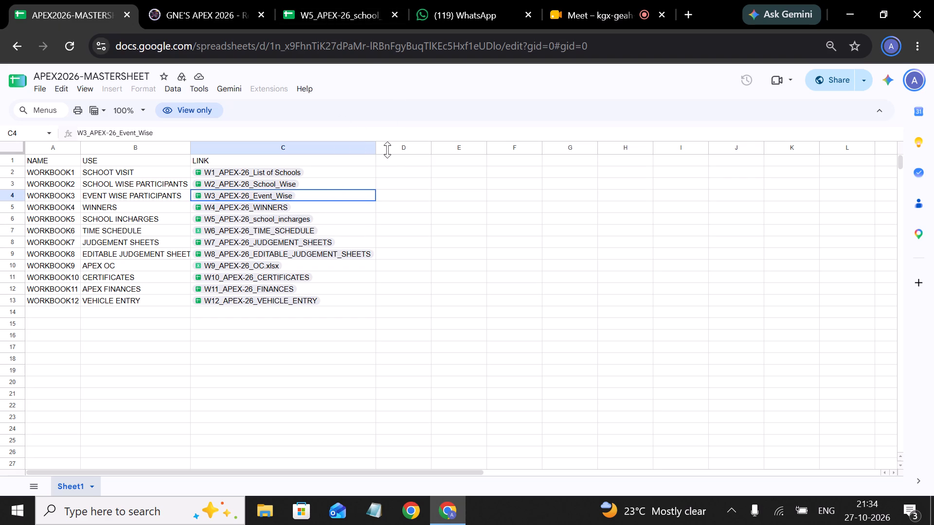
left_click(327, 6)
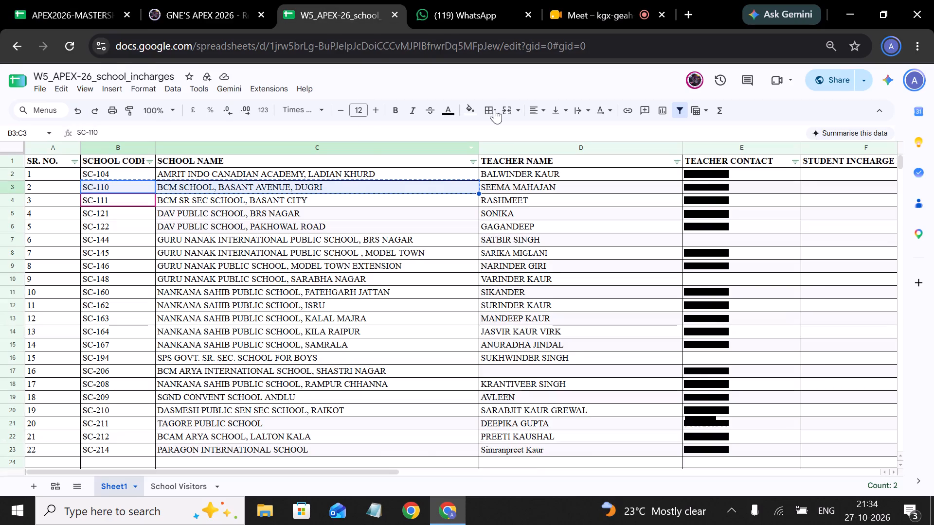
scroll(568, 269, "down", 2)
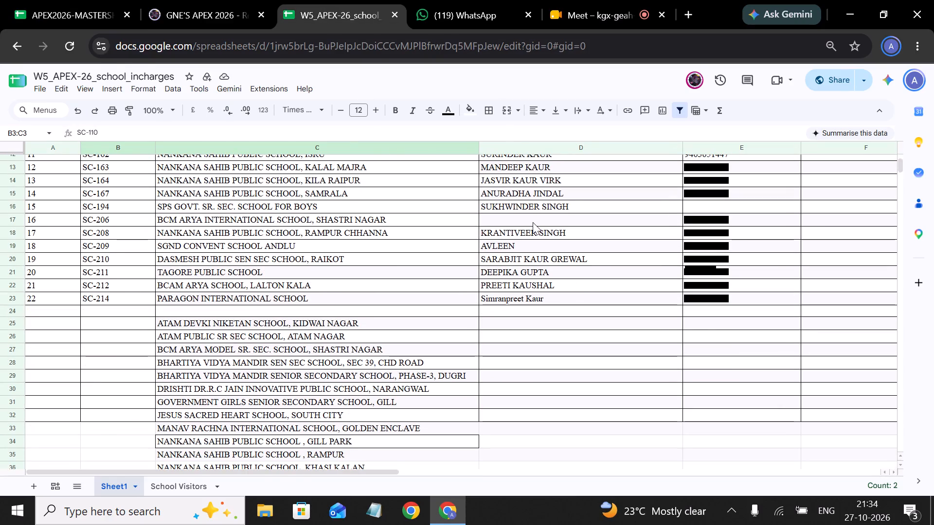
left_click(533, 222)
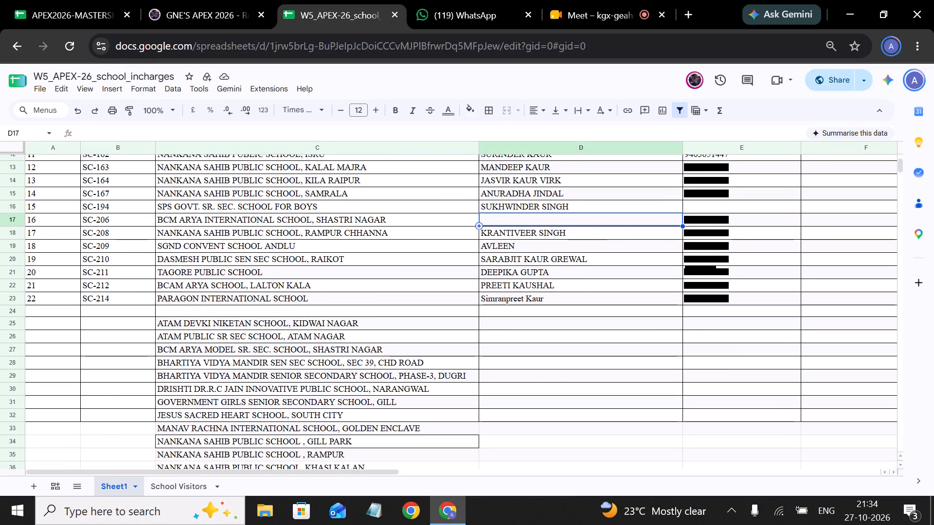